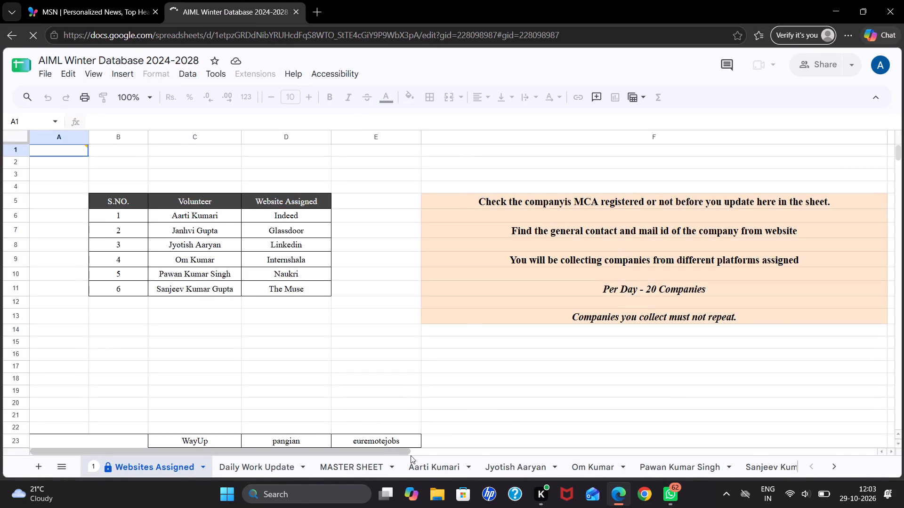
Open the sheet of the volunteer assigned to Indeed and look through its company records, including the highlighted entries.
{"action": "left_click", "coordinate": [424, 466]}
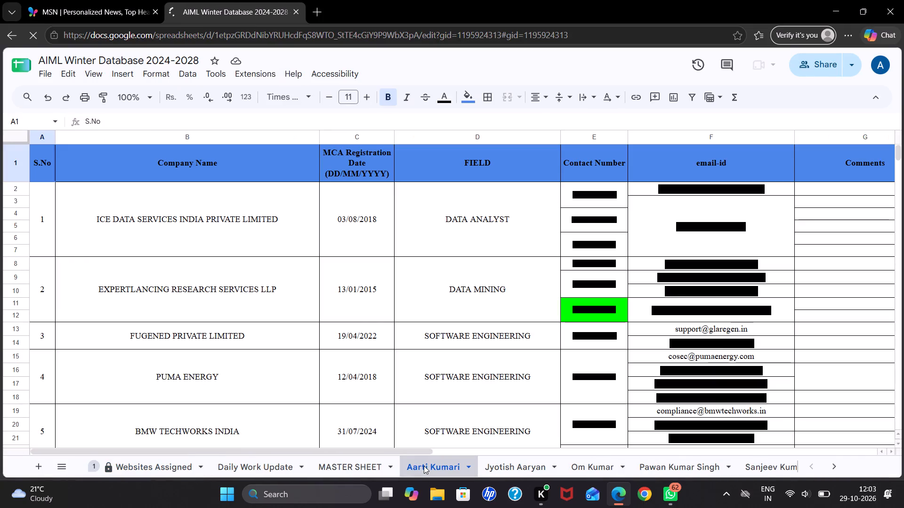
{"action": "scroll", "coordinate": [493, 316], "scroll_direction": "down", "scroll_amount": 2}
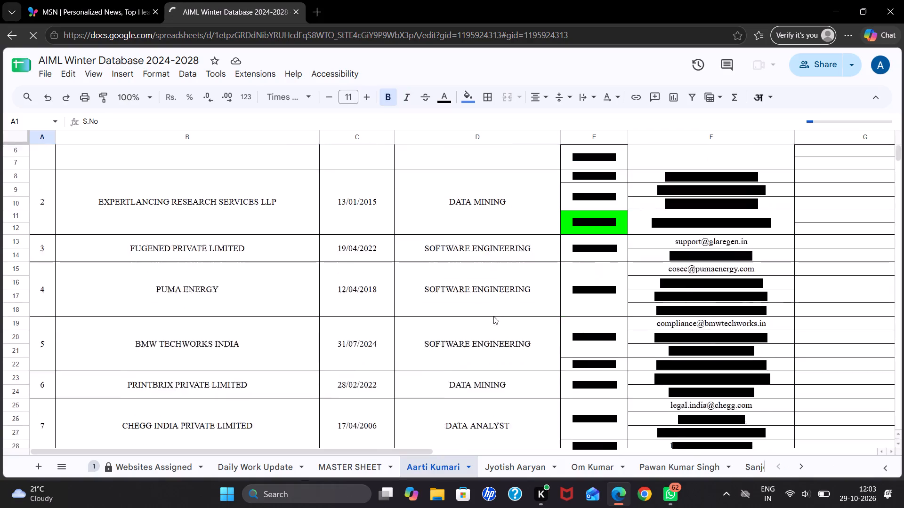
{"action": "scroll", "coordinate": [493, 316], "scroll_direction": "down", "scroll_amount": 10}
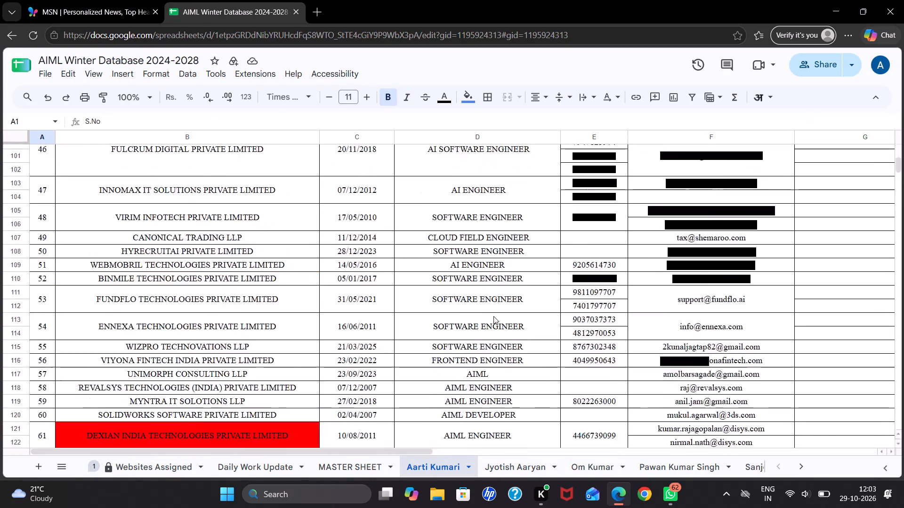
{"action": "scroll", "coordinate": [493, 316], "scroll_direction": "down", "scroll_amount": 5}
{"action": "scroll", "coordinate": [493, 316], "scroll_direction": "right", "scroll_amount": 8}
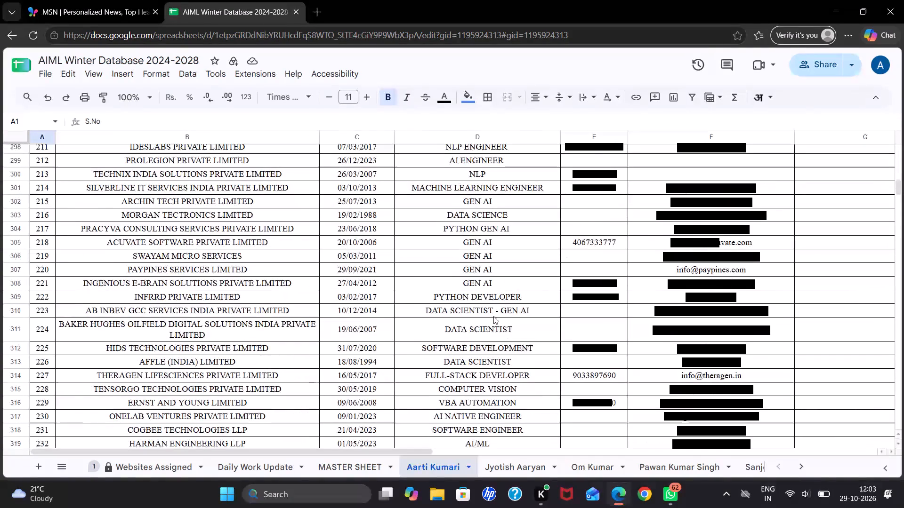
{"action": "left_click_drag", "start_coordinate": [899, 190], "coordinate": [900, 209]}
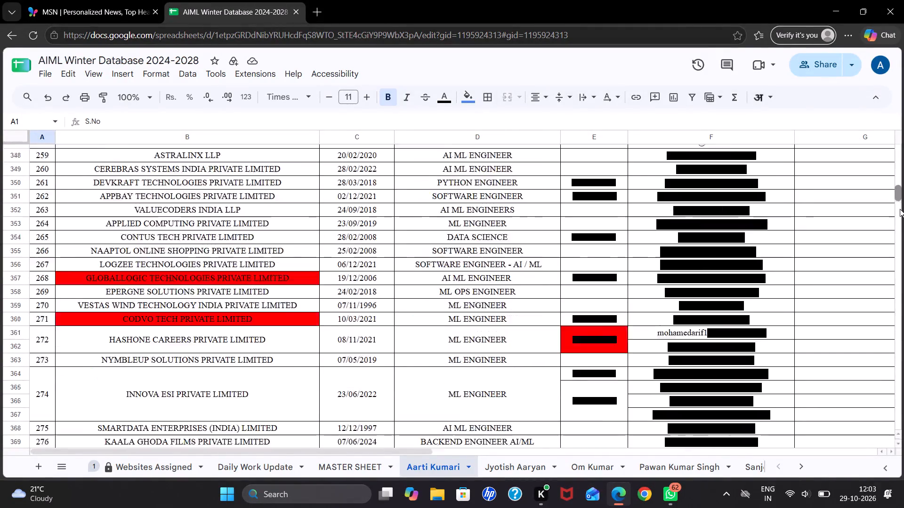
{"action": "left_click_drag", "start_coordinate": [900, 209], "coordinate": [903, 231]}
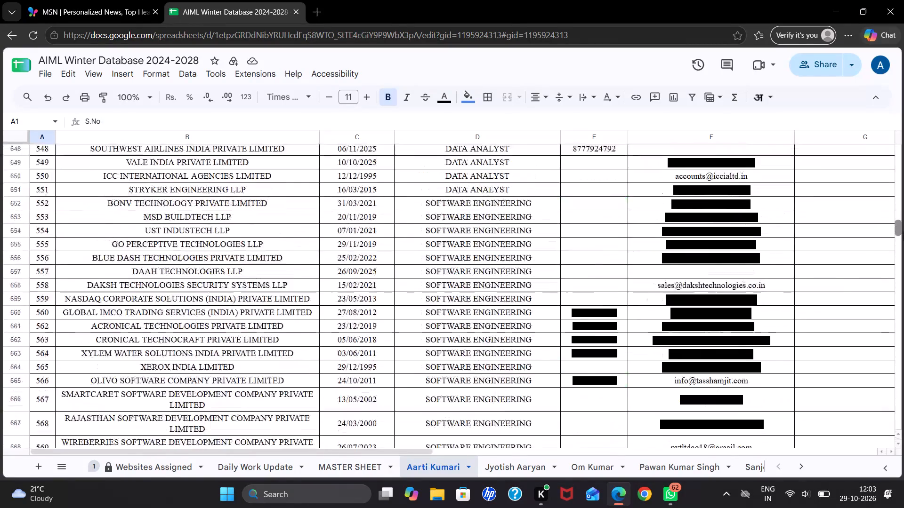
{"action": "left_click_drag", "start_coordinate": [903, 231], "coordinate": [903, 230]}
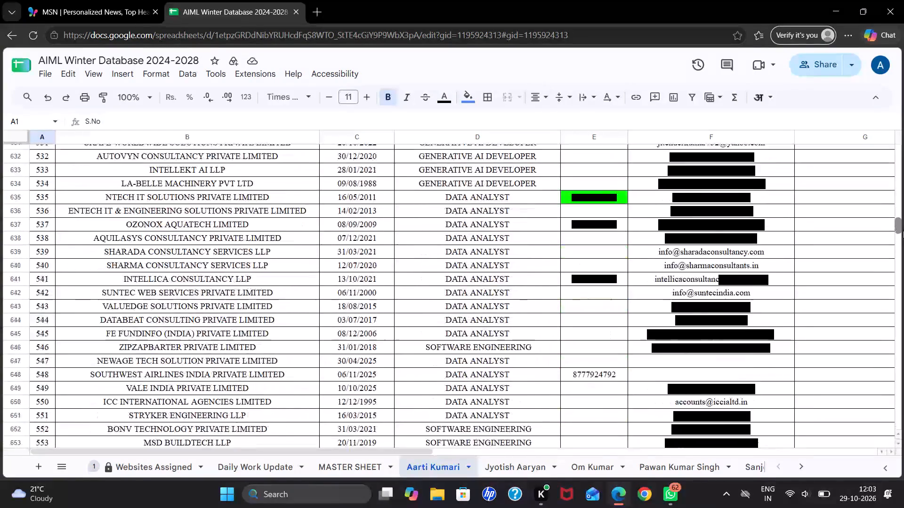
{"action": "left_click_drag", "start_coordinate": [903, 230], "coordinate": [903, 238]}
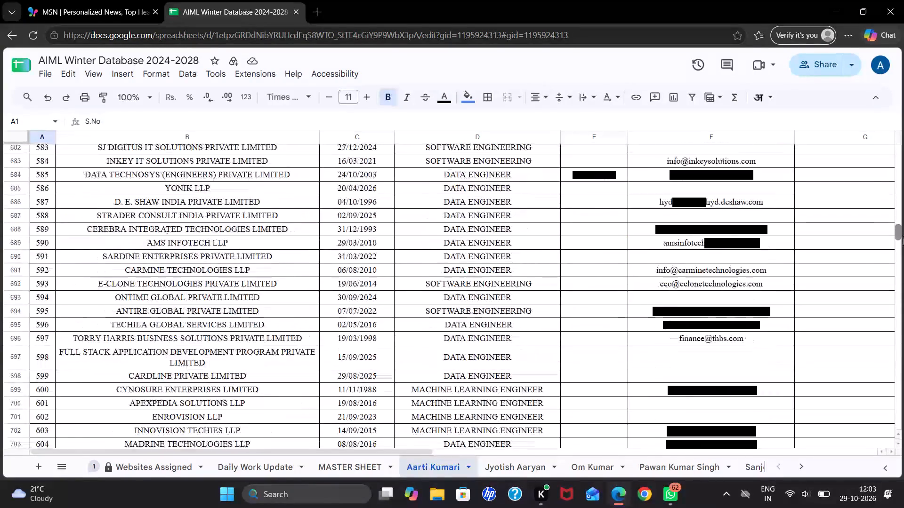
{"action": "left_click_drag", "start_coordinate": [903, 238], "coordinate": [903, 275]}
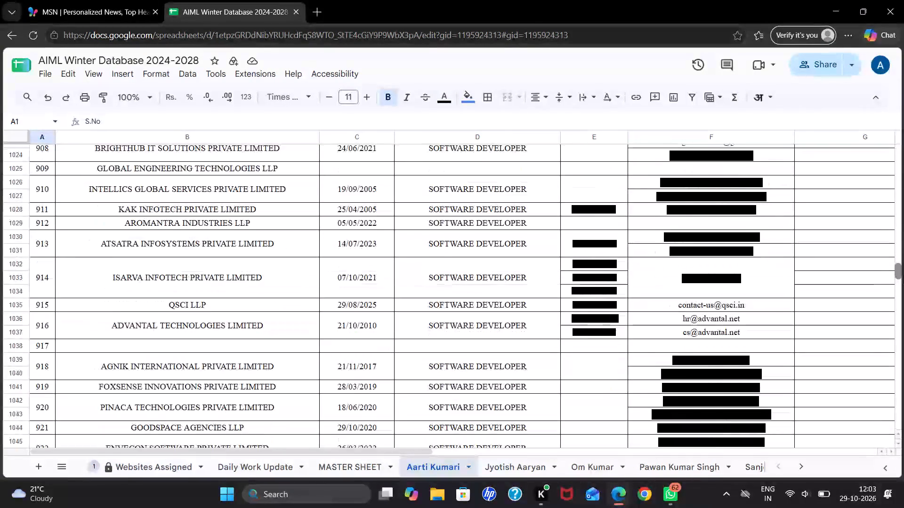
{"action": "left_click_drag", "start_coordinate": [903, 275], "coordinate": [903, 264]}
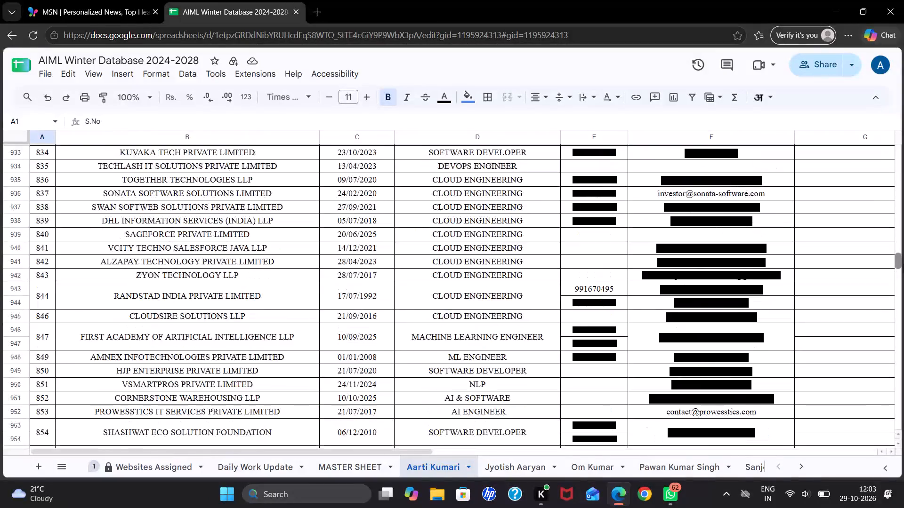
{"action": "left_click_drag", "start_coordinate": [903, 264], "coordinate": [903, 252]}
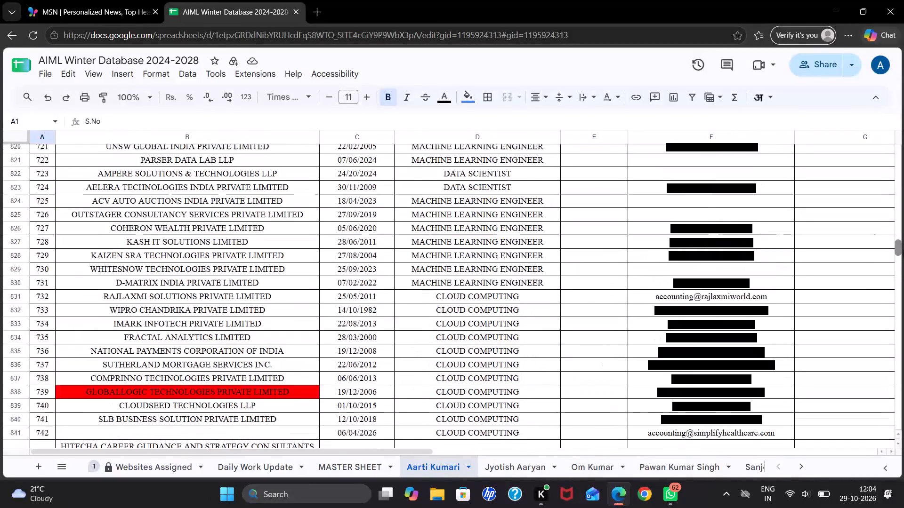
{"action": "left_click_drag", "start_coordinate": [903, 252], "coordinate": [892, 221]}
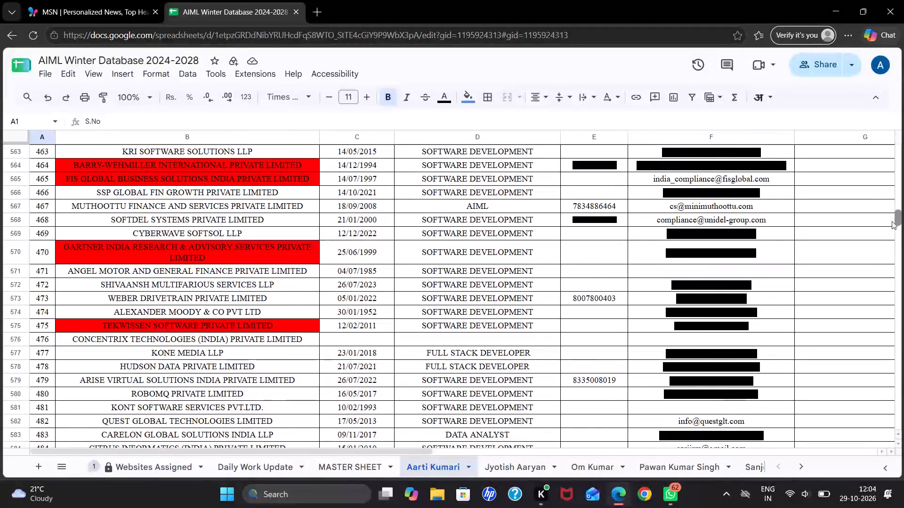
{"action": "left_click_drag", "start_coordinate": [892, 221], "coordinate": [890, 226]}
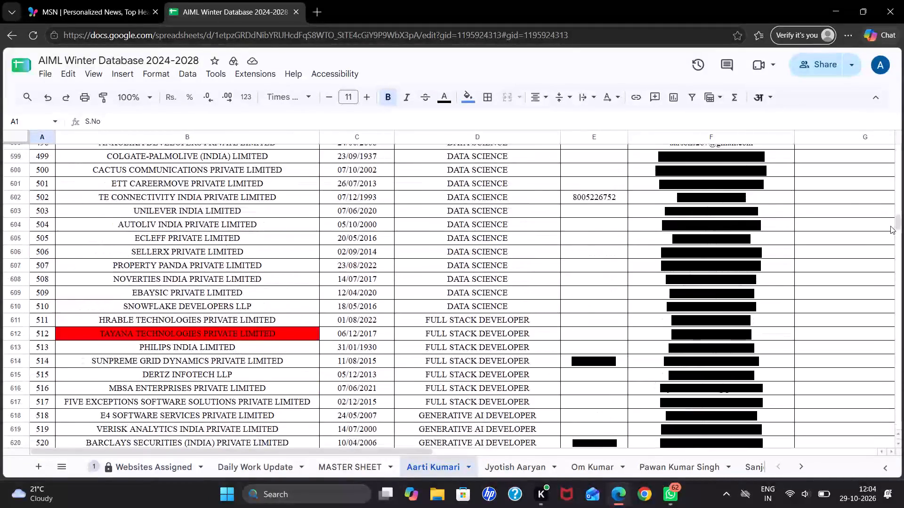
{"action": "scroll", "coordinate": [777, 162], "scroll_direction": "up", "scroll_amount": 6}
{"action": "scroll", "coordinate": [777, 162], "scroll_direction": "down", "scroll_amount": 2}
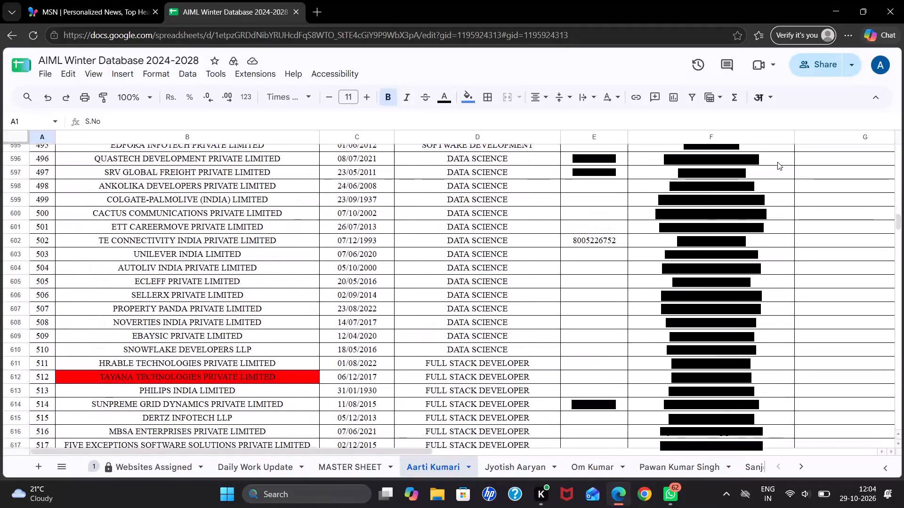
{"action": "scroll", "coordinate": [777, 162], "scroll_direction": "down", "scroll_amount": 2}
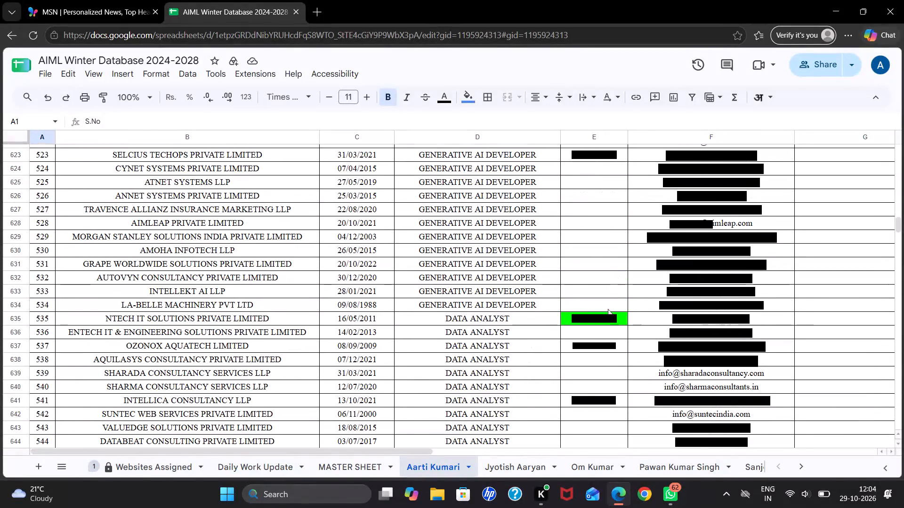
View the edit history of the green contact number cell for NTECH IT SOLUTIONS PRIVATE LIMITED.
{"action": "left_click", "coordinate": [604, 321]}
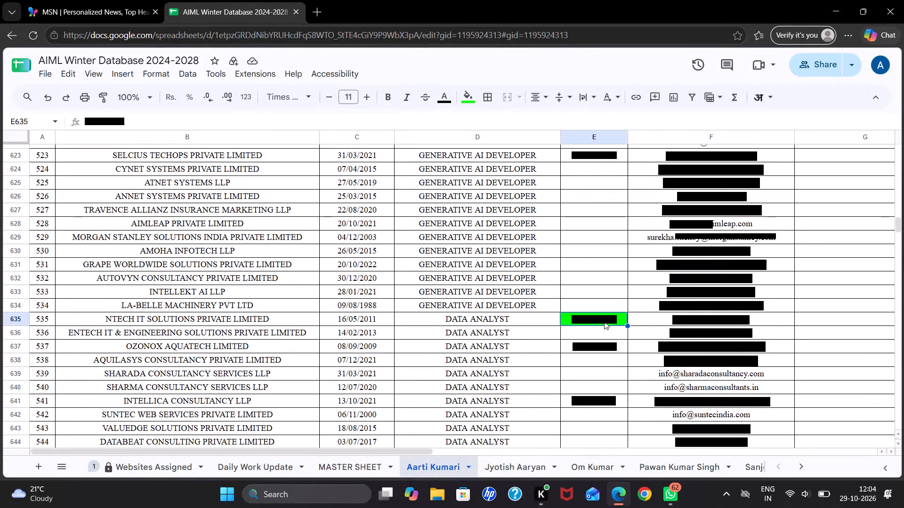
{"action": "right_click", "coordinate": [604, 321]}
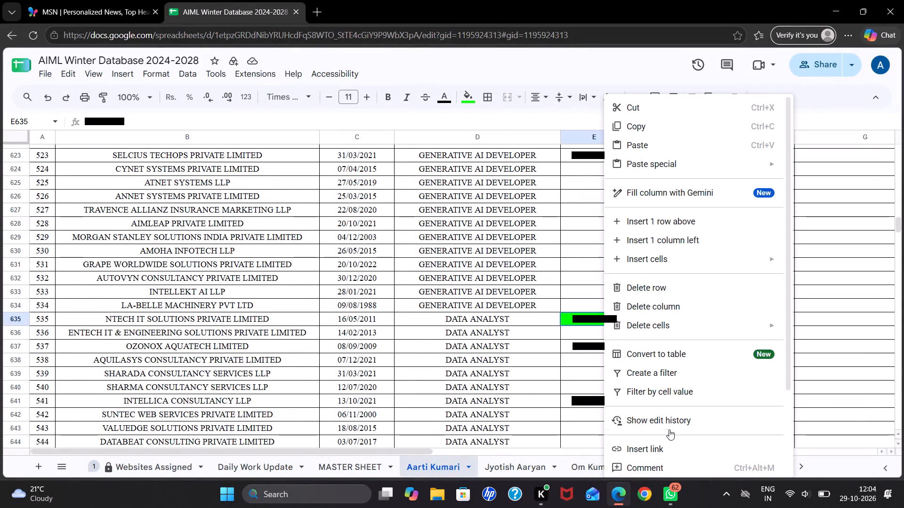
{"action": "left_click", "coordinate": [671, 423]}
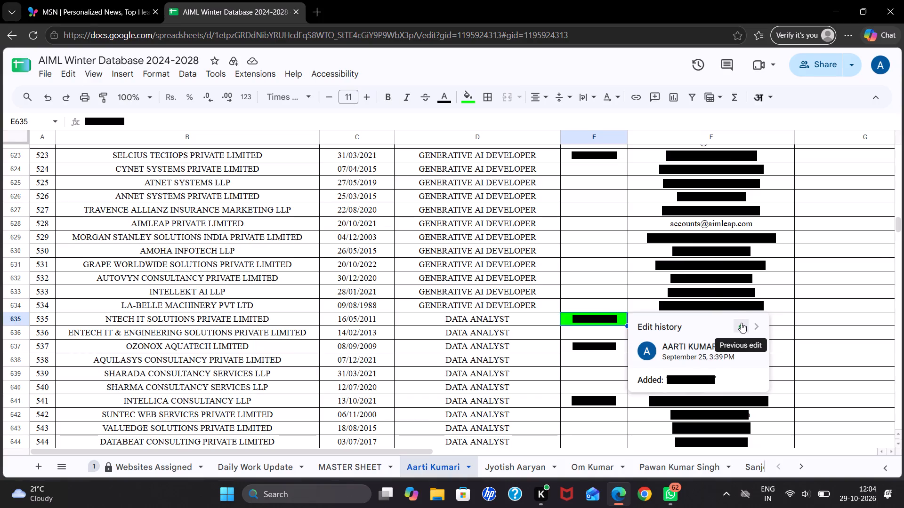
{"action": "left_click", "coordinate": [597, 318]}
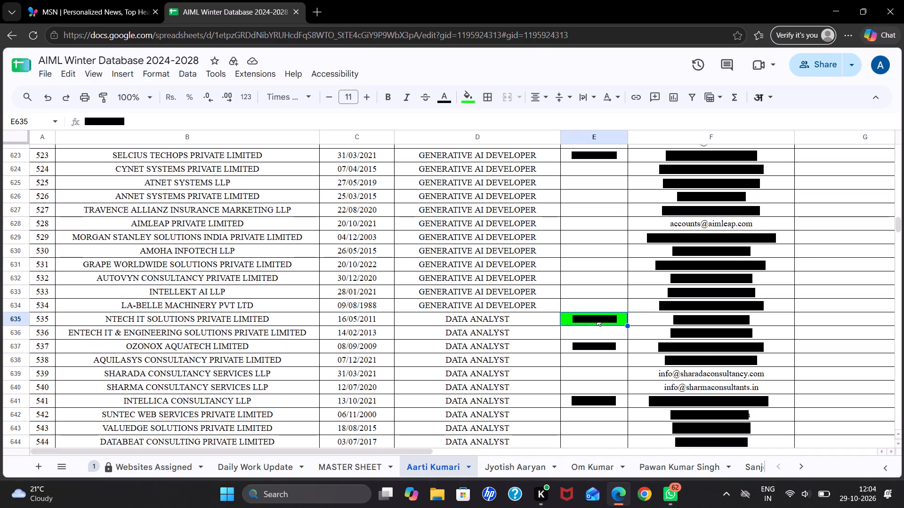
Select the whole company name text inside the NTECH IT SOLUTIONS PRIVATE LIMITED cell.
{"action": "double_click", "coordinate": [291, 318]}
{"action": "key", "text": "ctrl+a"}
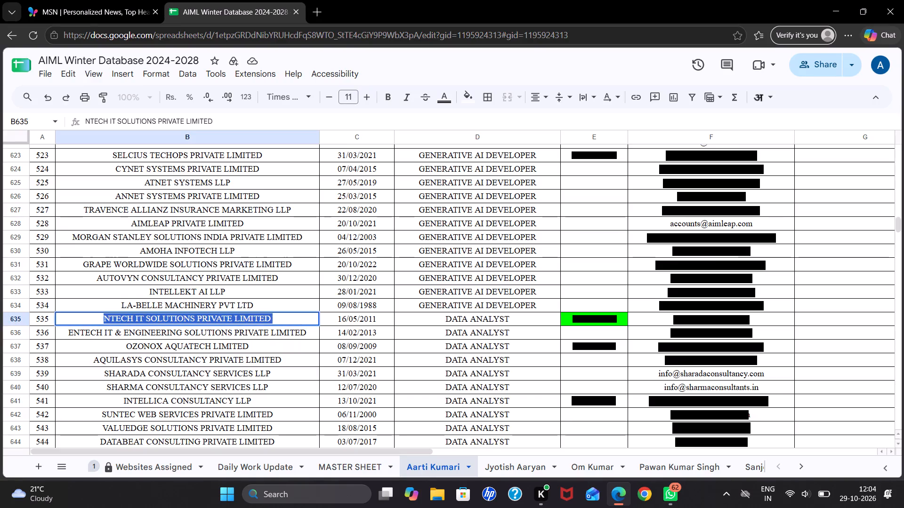
Copy the selected company name NTECH IT SOLUTIONS PRIVATE LIMITED from the DATA ANALYST record numbered 535.
{"action": "key", "text": "ctrl+c"}
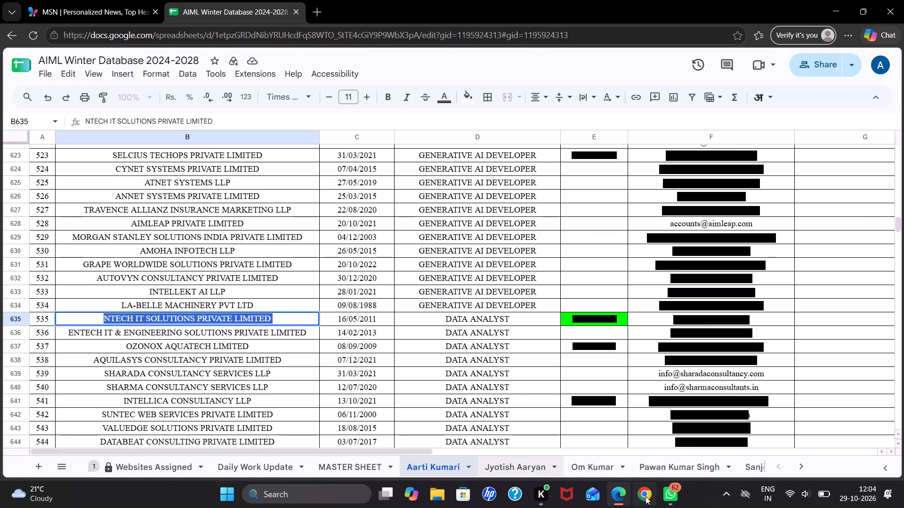
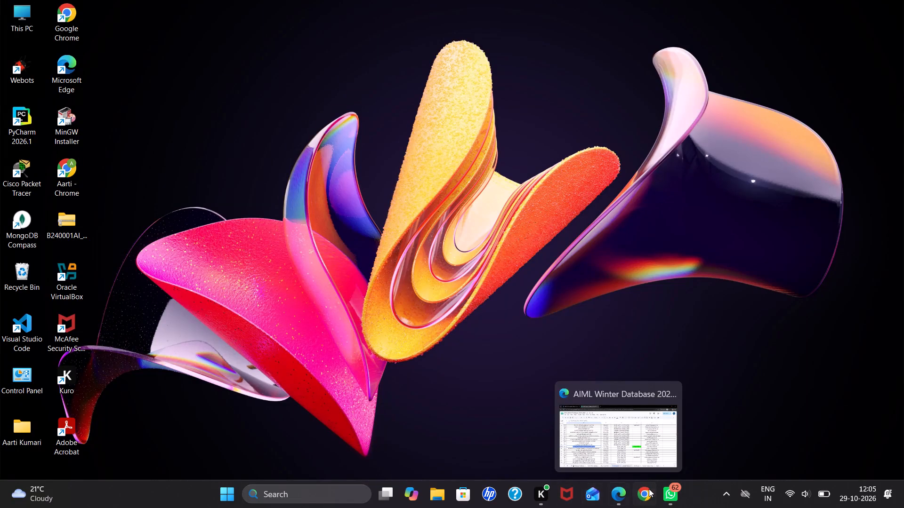
Switch to Google Chrome and open a browser window with the nitsikkim.ac.in school profile.
{"action": "left_click", "coordinate": [648, 491]}
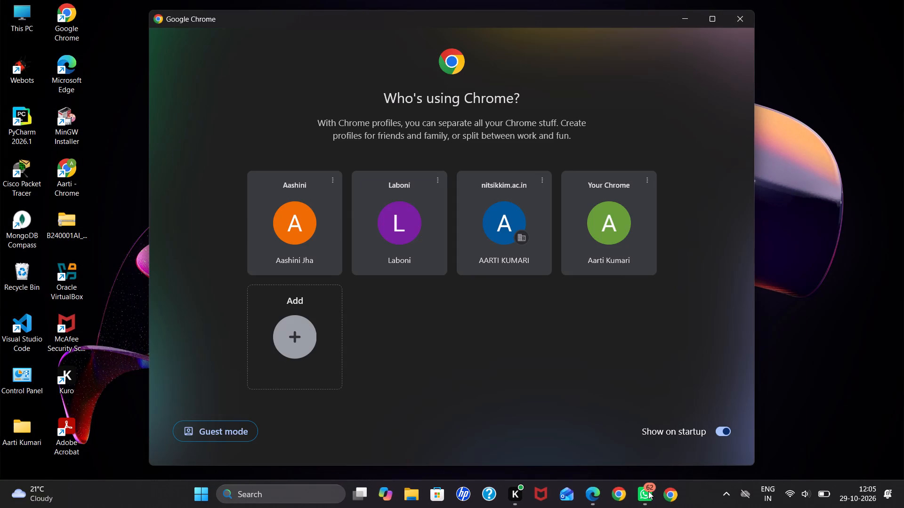
{"action": "left_click", "coordinate": [504, 212]}
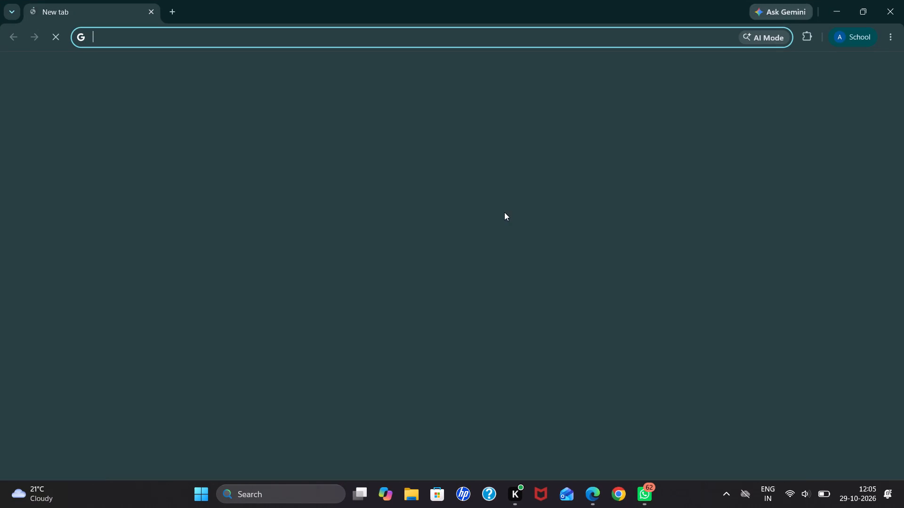
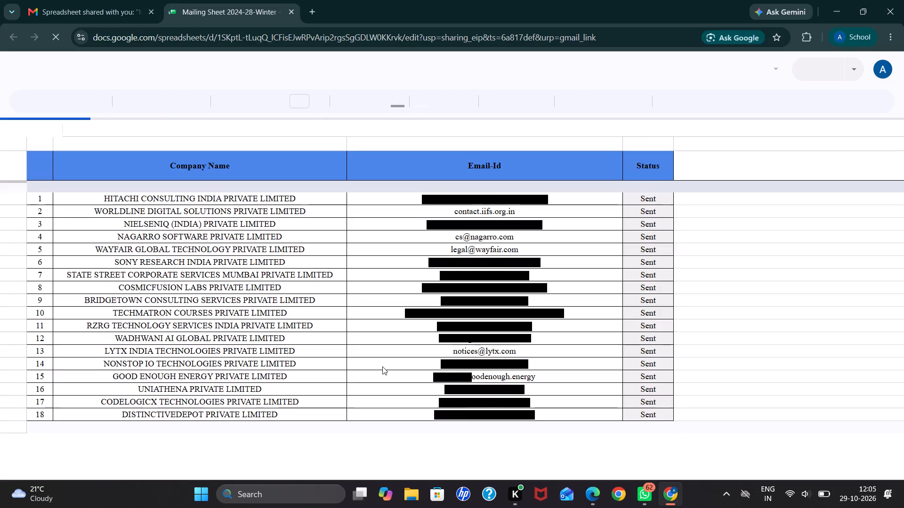
Search all sheets of the Mailing Sheet 2024-28-Winter for NTECH IT SOLUTIONS PRIVATE LIMITED with Find and replace.
{"action": "scroll", "coordinate": [544, 406], "scroll_direction": "up", "scroll_amount": 1}
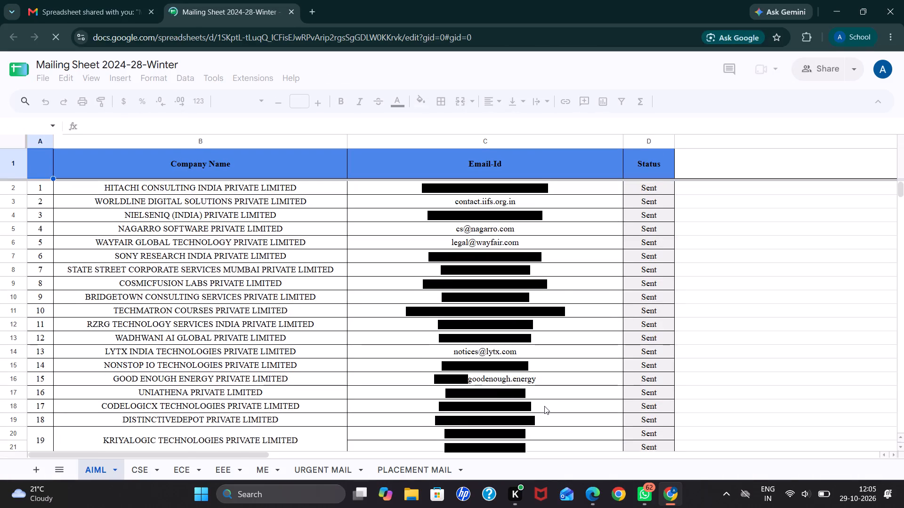
{"action": "scroll", "coordinate": [544, 406], "scroll_direction": "up", "scroll_amount": 1}
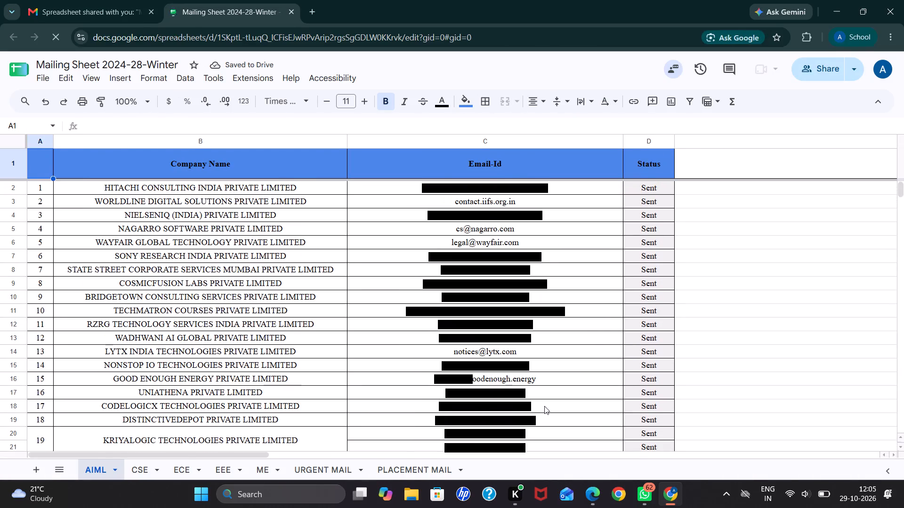
{"action": "key", "text": "ctrl+h"}
{"action": "key", "text": "ctrl+v"}
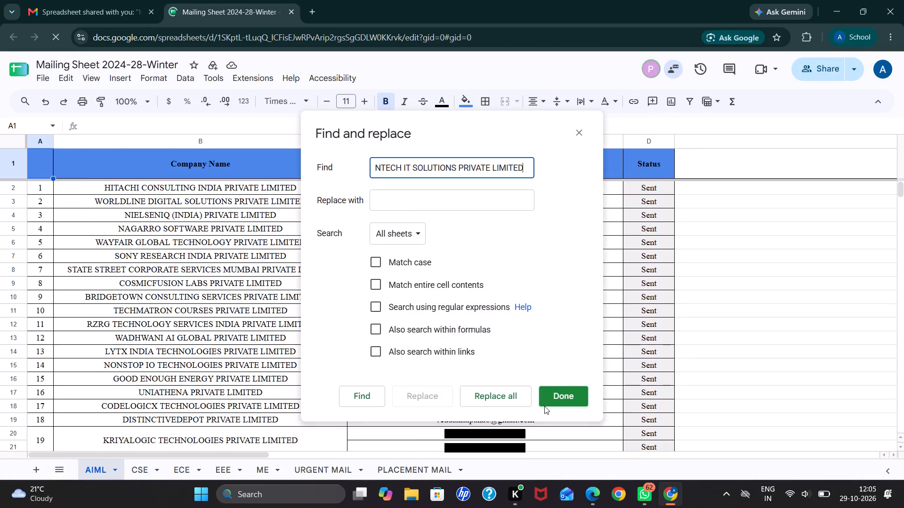
{"action": "key", "text": "Return"}
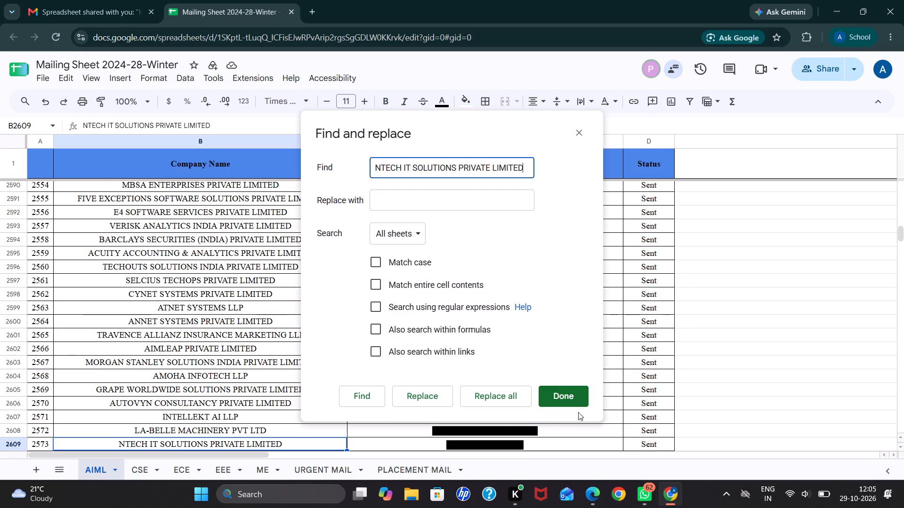
Search all sheets of Mailing Sheet 2024-28-Winter for further occurrences of NTECH IT SOLUTIONS PRIVATE LIMITED.
{"action": "scroll", "coordinate": [657, 390], "scroll_direction": "down", "scroll_amount": 1}
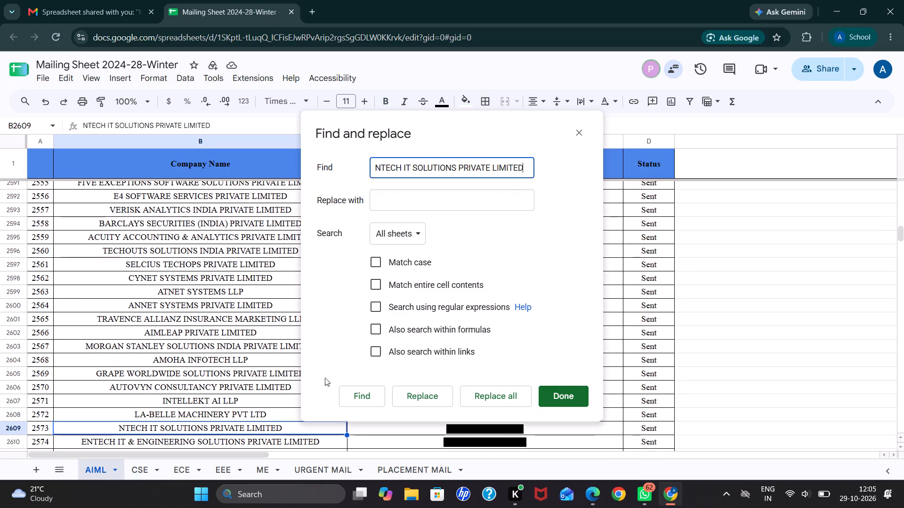
{"action": "left_click", "coordinate": [361, 396]}
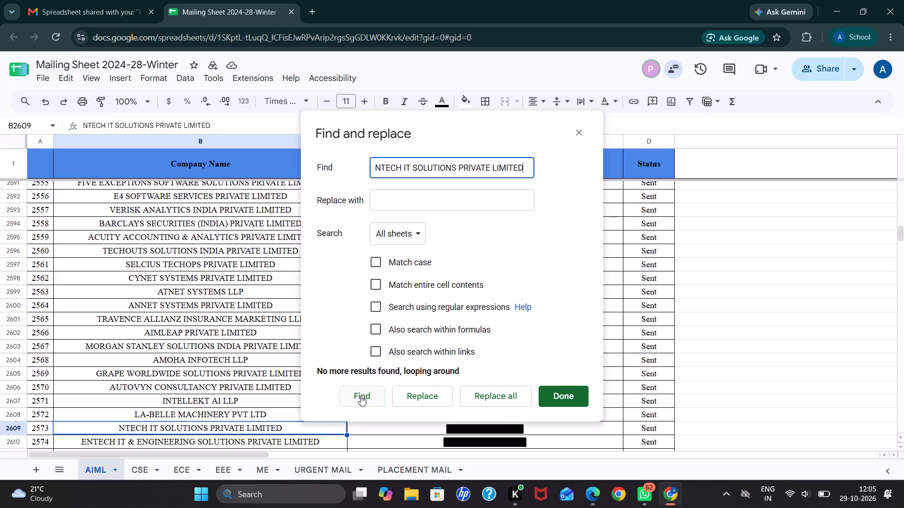
{"action": "left_click", "coordinate": [361, 396]}
{"action": "left_click", "coordinate": [361, 396]}
{"action": "double_click", "coordinate": [361, 396]}
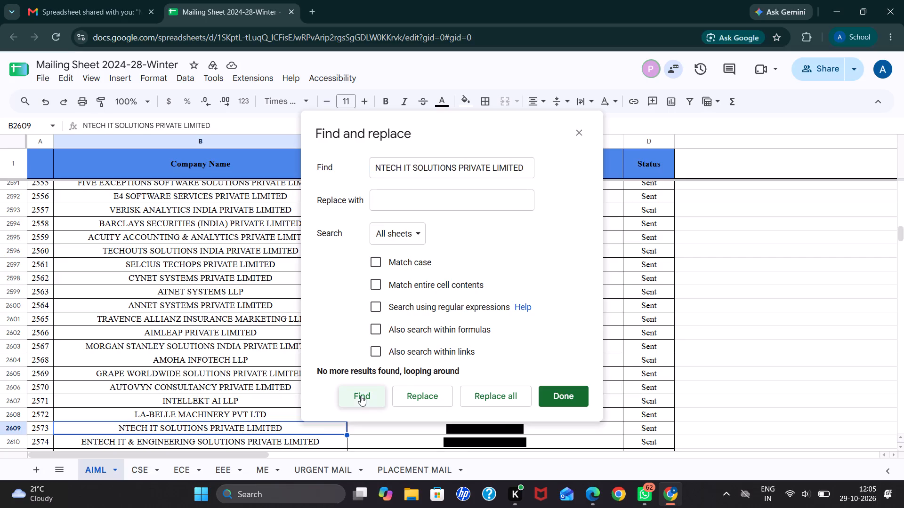
Switch back to the AIML Winter Database 2024-2028 spreadsheet in Microsoft Edge.
{"action": "left_click", "coordinate": [595, 493]}
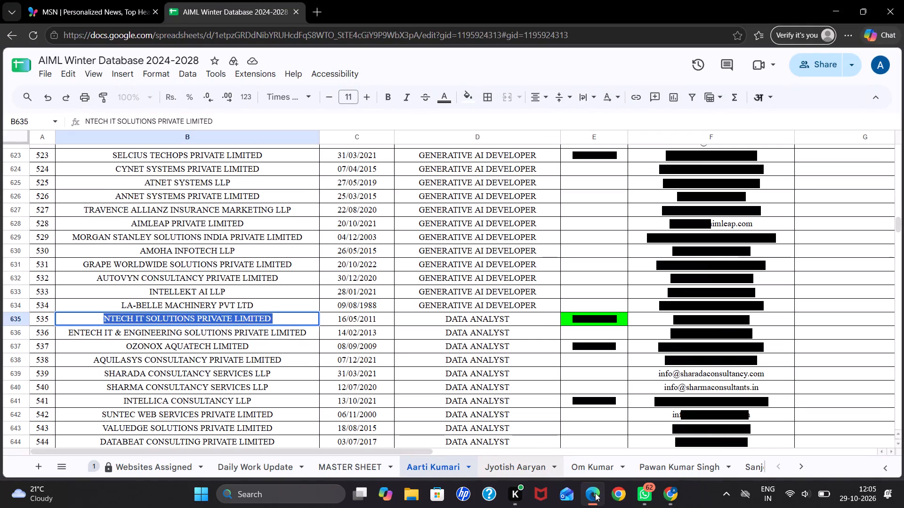
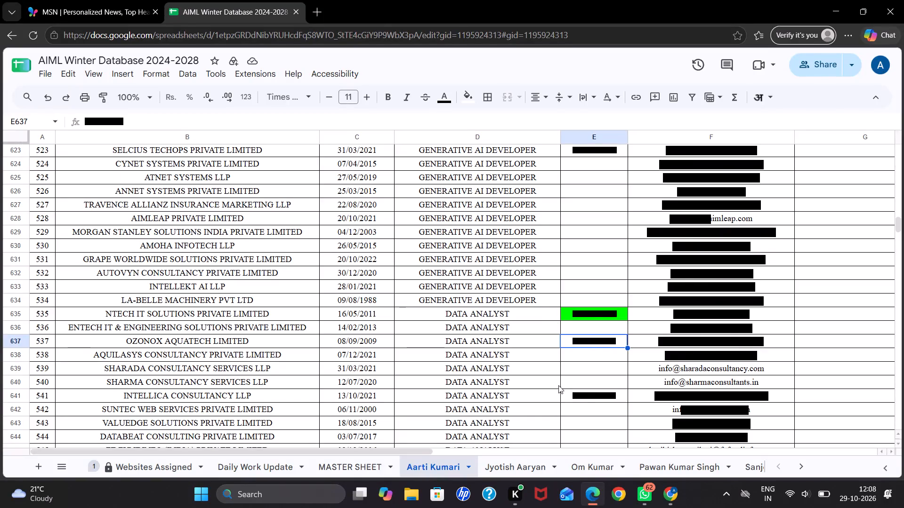
Select the column E entry for INTELLICA CONSULTANCY LLP in row 641 of the volunteer's sheet.
{"action": "left_click", "coordinate": [586, 397]}
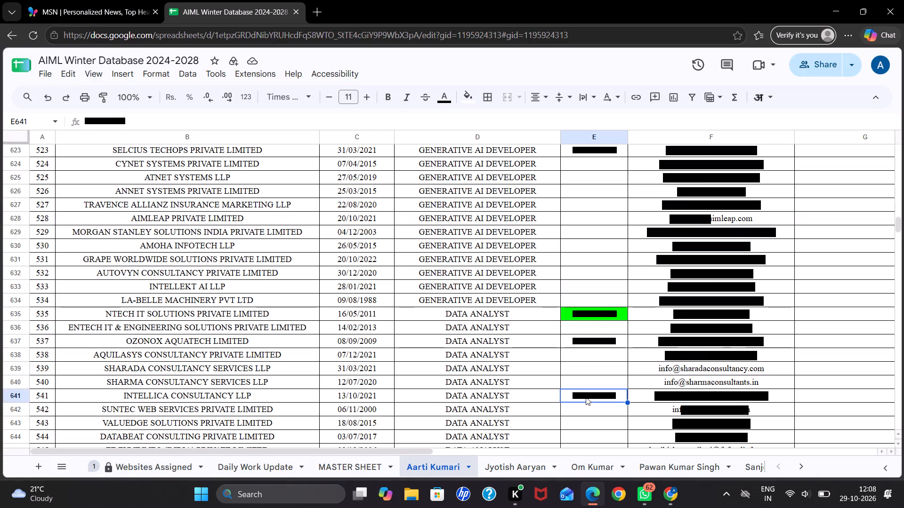
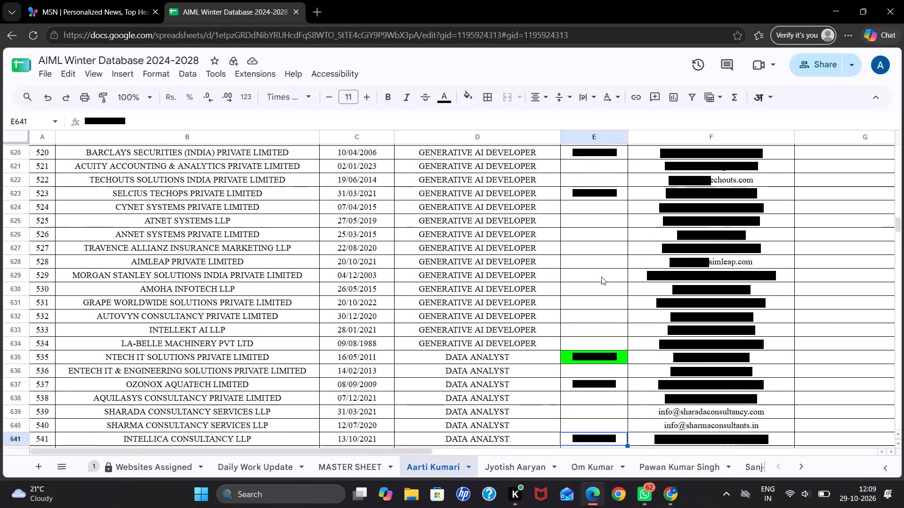
Check the column E entry for SELCIUS TECHOPS PRIVATE LIMITED in row 623 and the company records above it.
{"action": "left_click", "coordinate": [619, 201]}
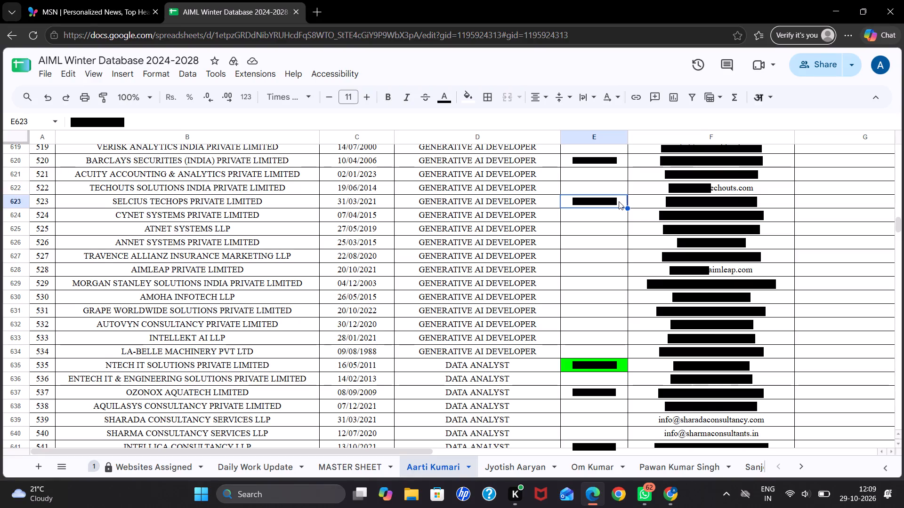
{"action": "scroll", "coordinate": [619, 201], "scroll_direction": "up", "scroll_amount": 4}
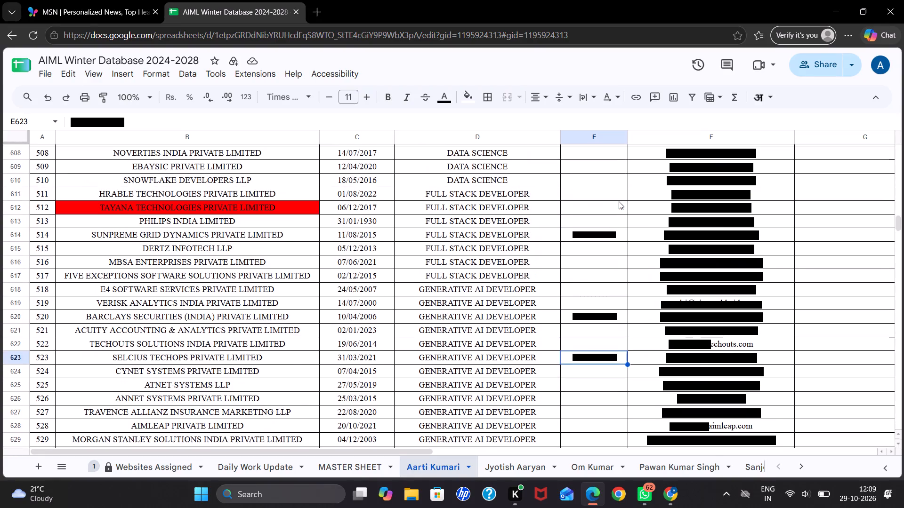
{"action": "scroll", "coordinate": [619, 201], "scroll_direction": "up", "scroll_amount": 1}
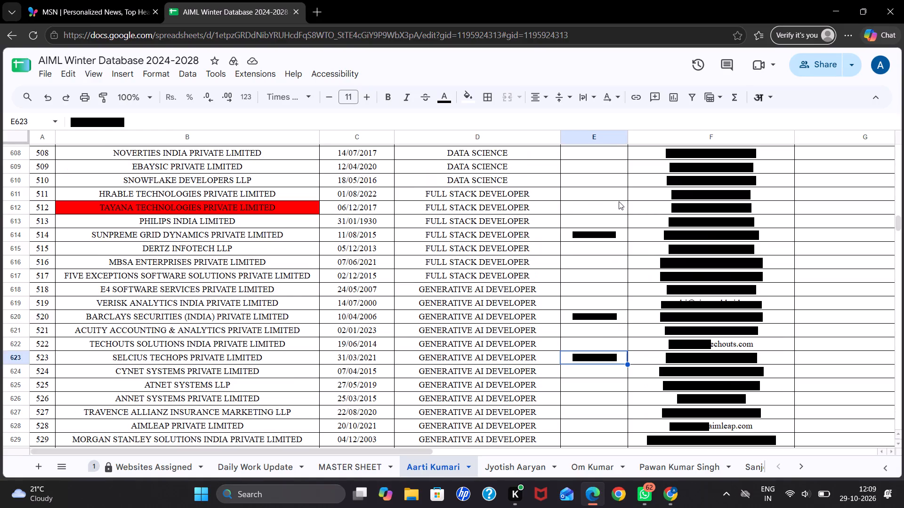
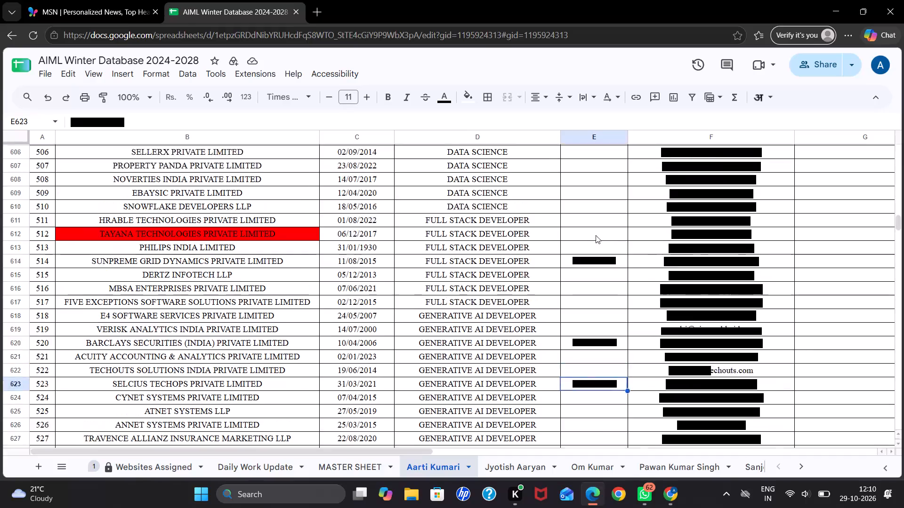
Review the company records around rows 498 to 675 for entries lacking contact details in column E.
{"action": "scroll", "coordinate": [596, 235], "scroll_direction": "up", "scroll_amount": 4}
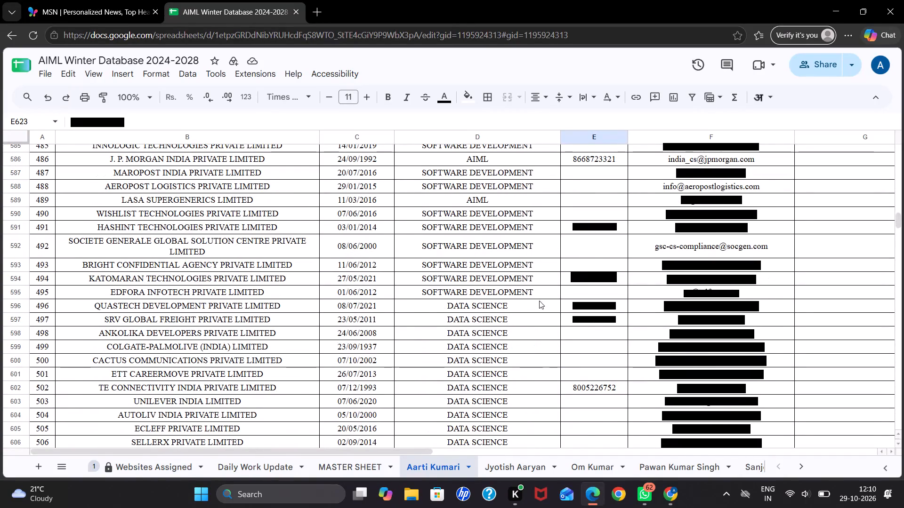
{"action": "scroll", "coordinate": [557, 380], "scroll_direction": "up", "scroll_amount": 15}
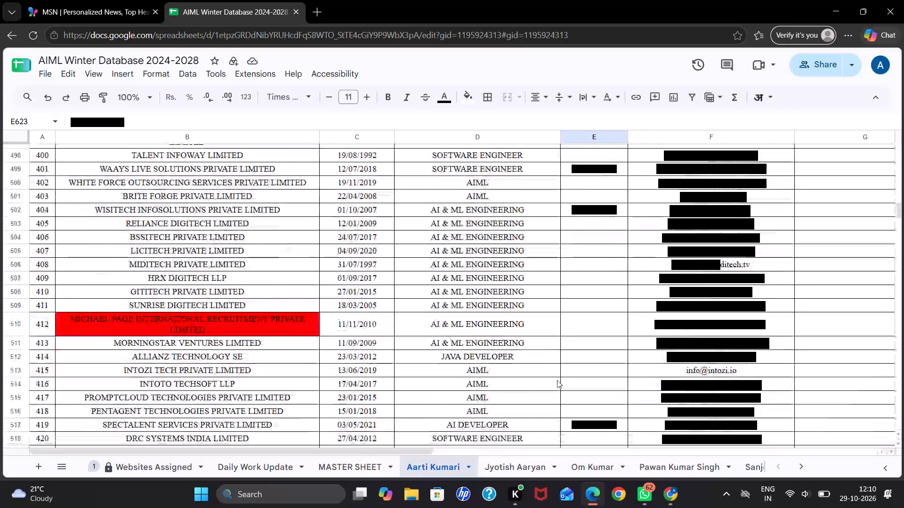
{"action": "scroll", "coordinate": [557, 380], "scroll_direction": "up", "scroll_amount": 2}
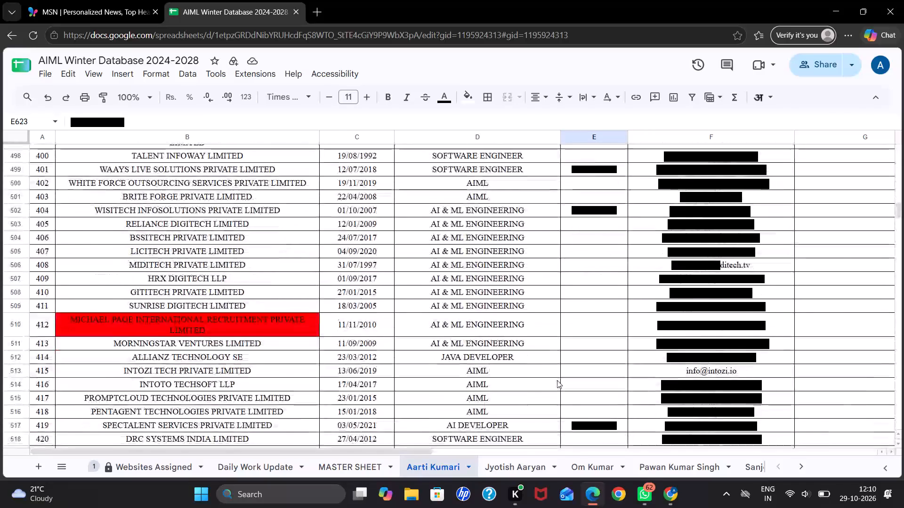
{"action": "scroll", "coordinate": [557, 380], "scroll_direction": "up", "scroll_amount": 1}
{"action": "scroll", "coordinate": [557, 380], "scroll_direction": "down", "scroll_amount": 14}
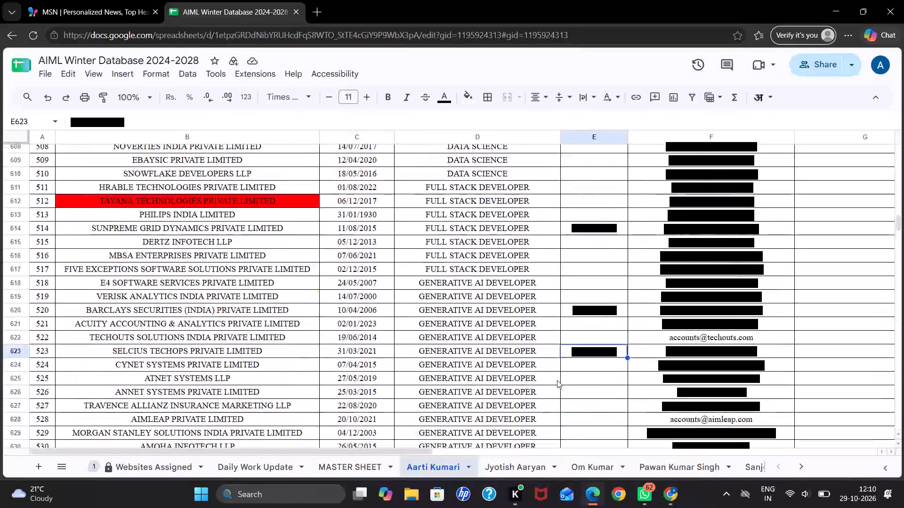
{"action": "scroll", "coordinate": [557, 380], "scroll_direction": "down", "scroll_amount": 5}
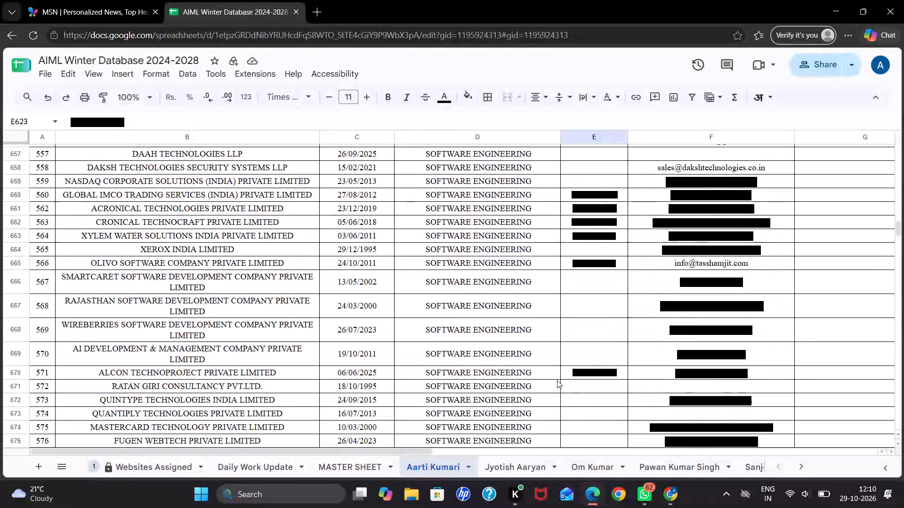
{"action": "scroll", "coordinate": [557, 380], "scroll_direction": "down", "scroll_amount": 2}
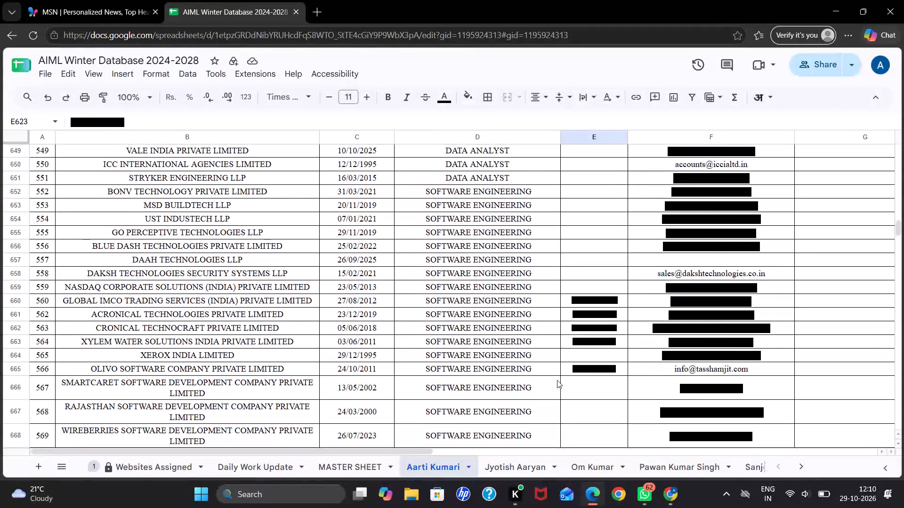
{"action": "scroll", "coordinate": [557, 380], "scroll_direction": "down", "scroll_amount": 1}
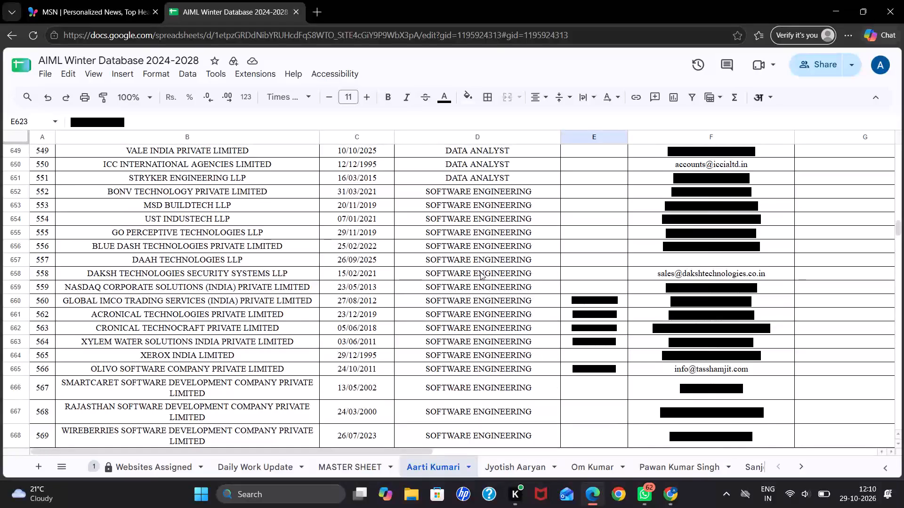
Copy GO PERCEPTIVE TECHNOLOGIES LLP from B655 and search Google in Chrome for its official Indian contact number and mail id.
{"action": "double_click", "coordinate": [278, 233]}
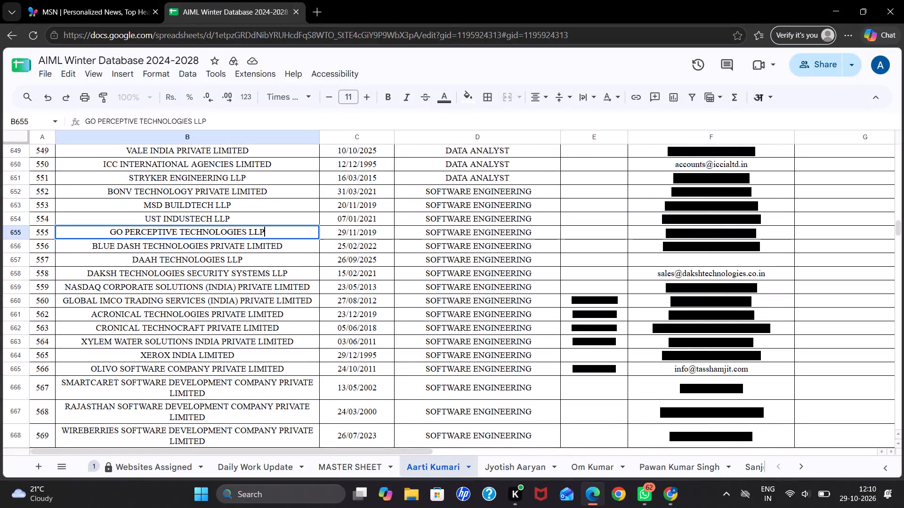
{"action": "key", "text": "ctrl+a"}
{"action": "key", "text": "ctrl+c"}
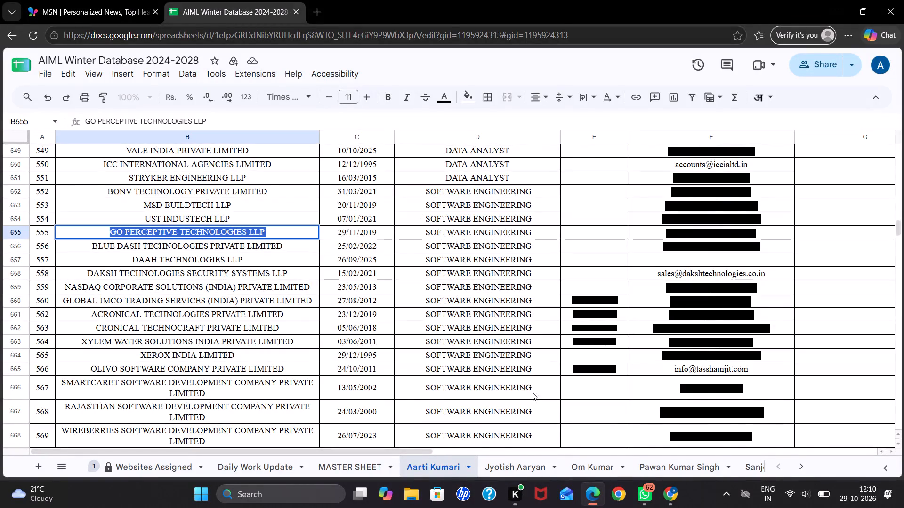
{"action": "left_click", "coordinate": [666, 502]}
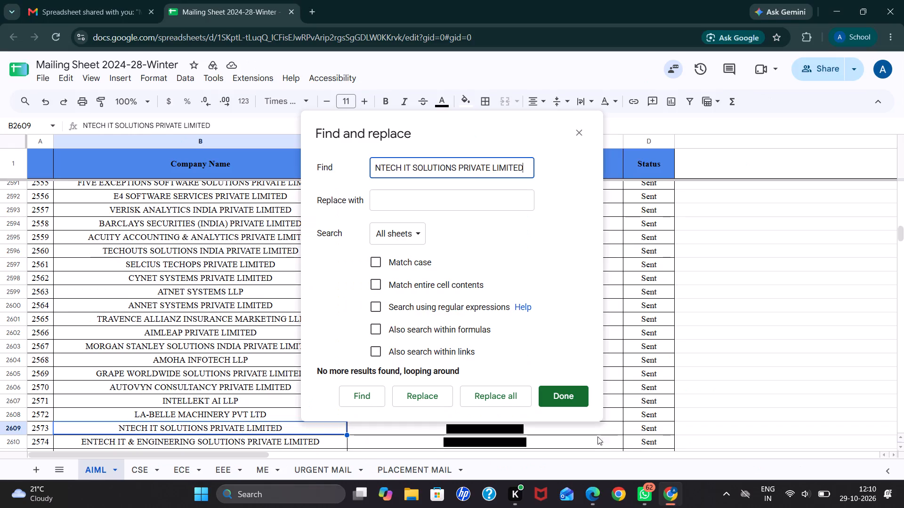
{"action": "left_click", "coordinate": [311, 14]}
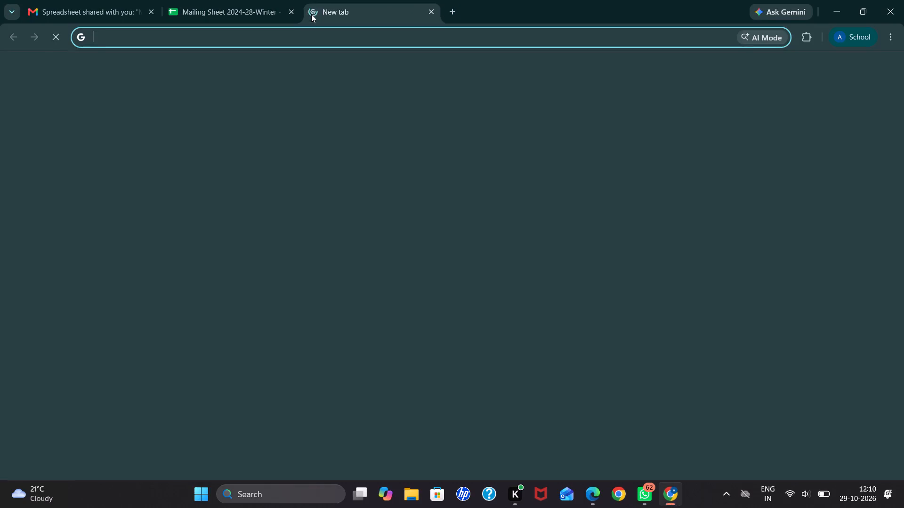
{"action": "left_click", "coordinate": [367, 227]}
{"action": "left_click", "coordinate": [365, 284]}
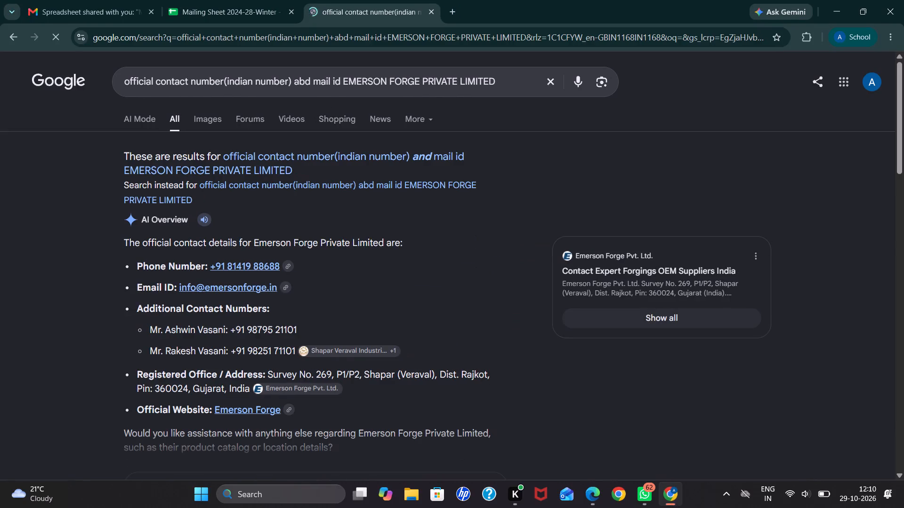
{"action": "left_click_drag", "start_coordinate": [342, 83], "coordinate": [903, 96]}
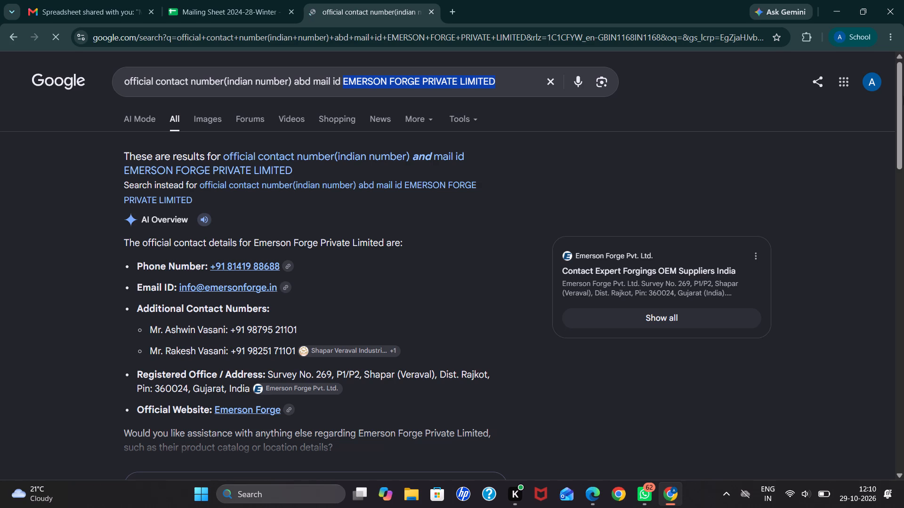
{"action": "key", "text": "BackSpace"}
{"action": "key", "text": "ctrl+v"}
{"action": "key", "text": "Return"}
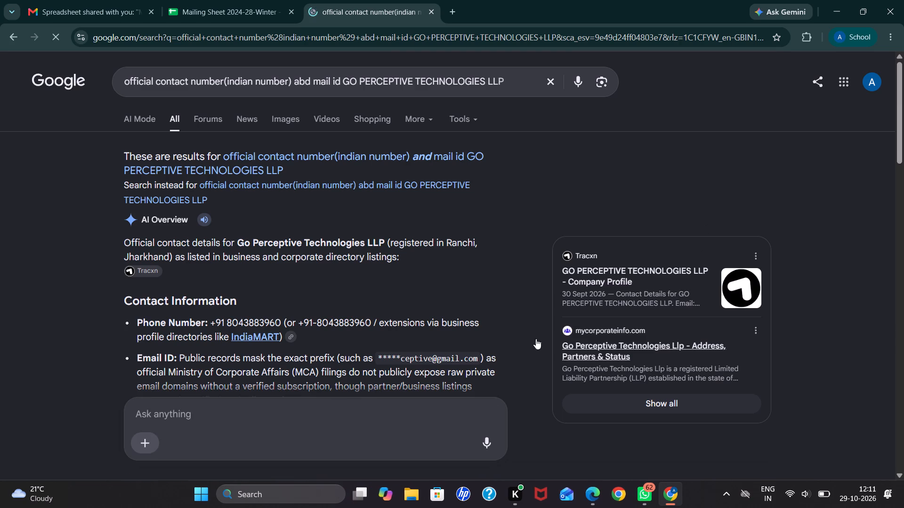
Examine the AI overview and all first-page search results for contact details of GO PERCEPTIVE TECHNOLOGIES LLP.
{"action": "scroll", "coordinate": [519, 331], "scroll_direction": "down", "scroll_amount": 6}
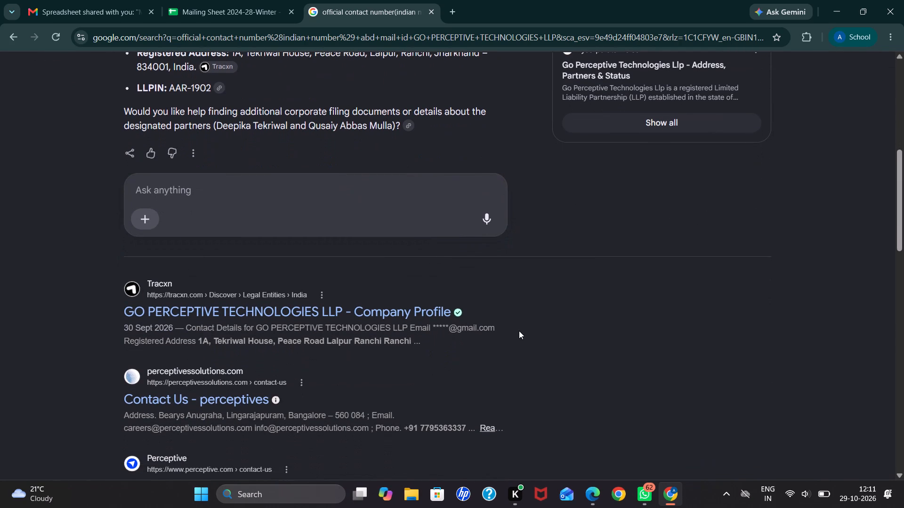
{"action": "scroll", "coordinate": [519, 331], "scroll_direction": "down", "scroll_amount": 2}
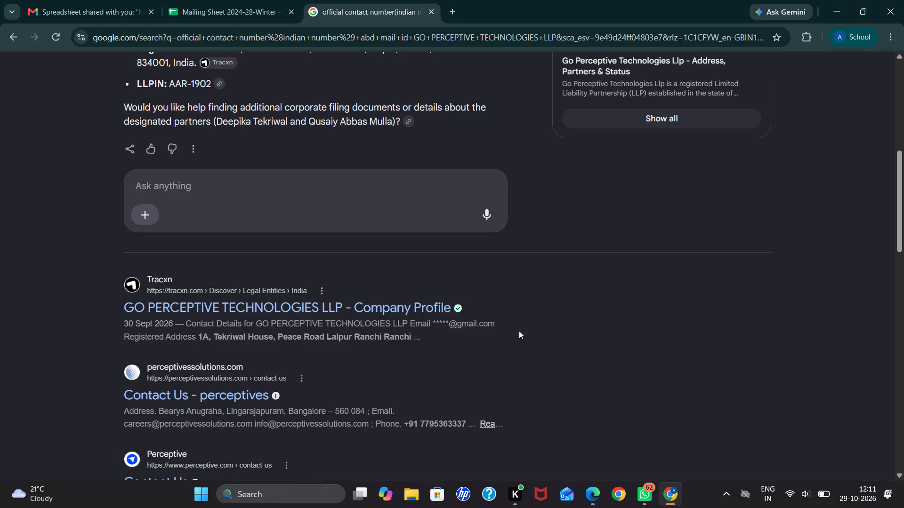
{"action": "scroll", "coordinate": [519, 331], "scroll_direction": "down", "scroll_amount": 2}
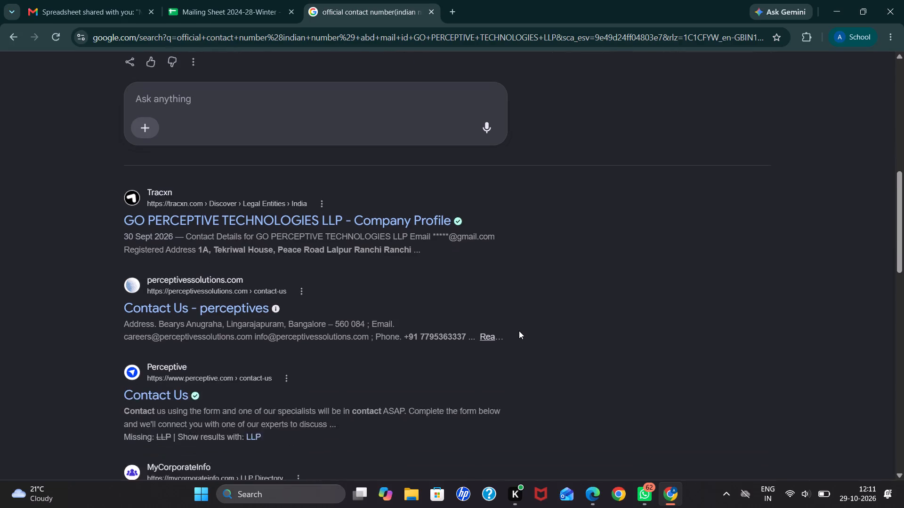
{"action": "scroll", "coordinate": [519, 331], "scroll_direction": "down", "scroll_amount": 3}
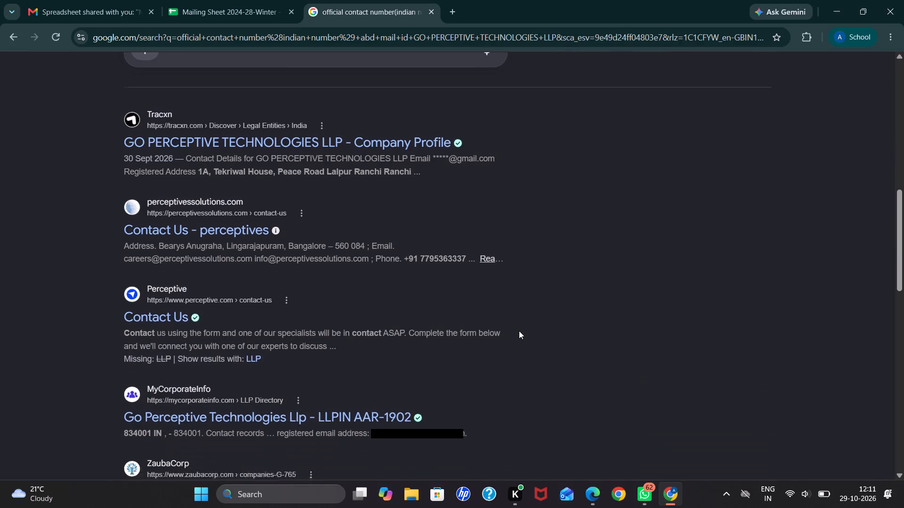
{"action": "scroll", "coordinate": [519, 331], "scroll_direction": "down", "scroll_amount": 3}
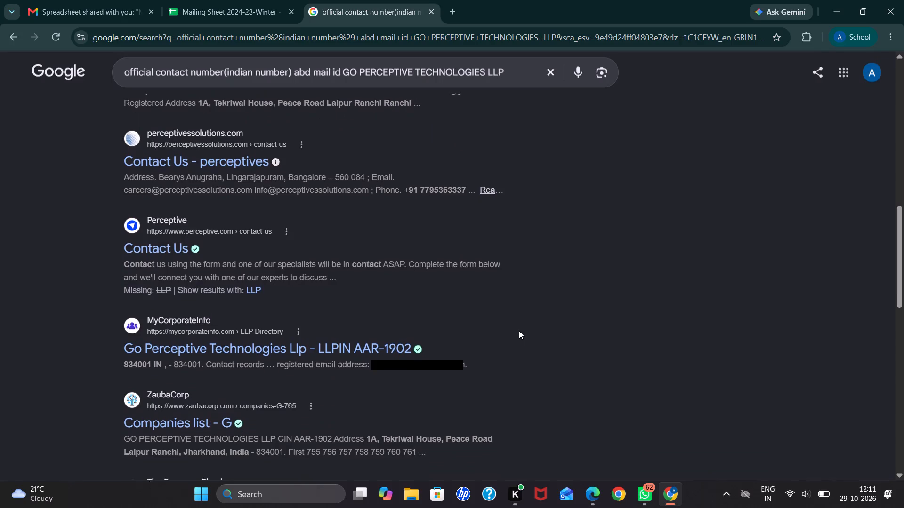
{"action": "scroll", "coordinate": [519, 331], "scroll_direction": "down", "scroll_amount": 4}
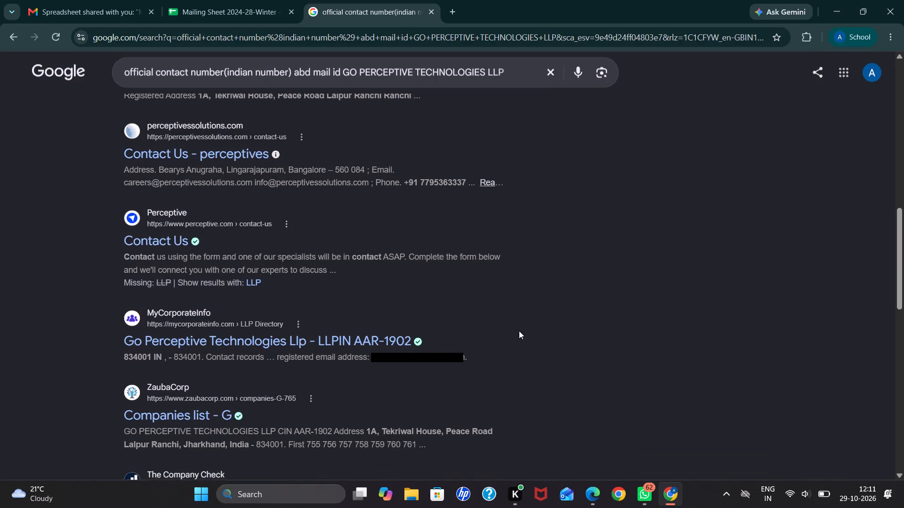
{"action": "scroll", "coordinate": [519, 331], "scroll_direction": "down", "scroll_amount": 2}
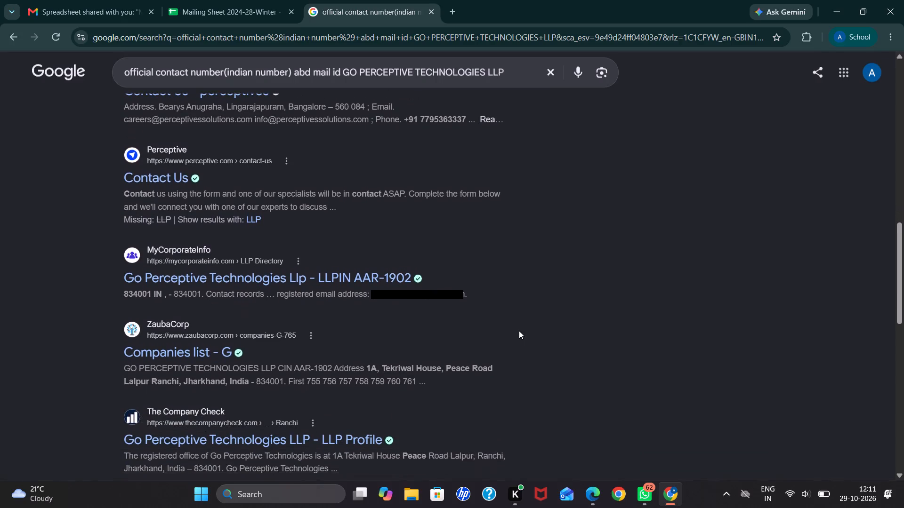
{"action": "scroll", "coordinate": [519, 331], "scroll_direction": "down", "scroll_amount": 4}
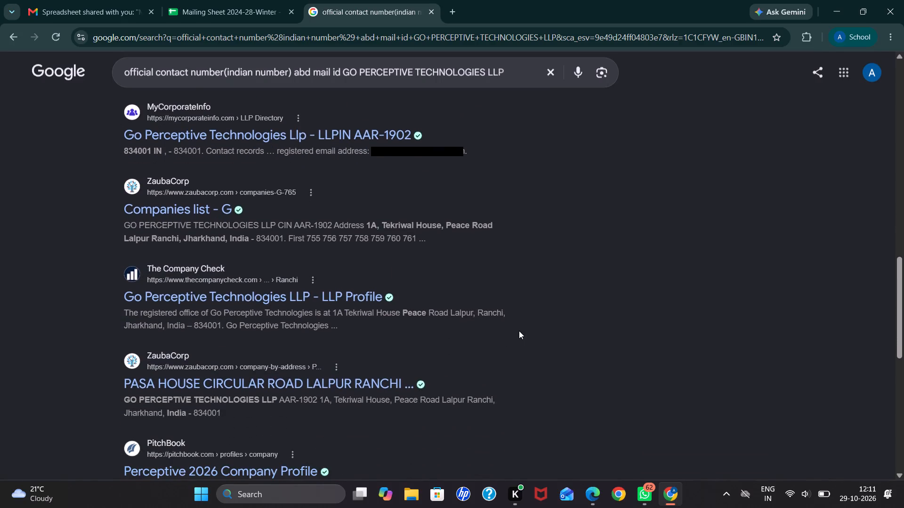
{"action": "scroll", "coordinate": [519, 331], "scroll_direction": "down", "scroll_amount": 2}
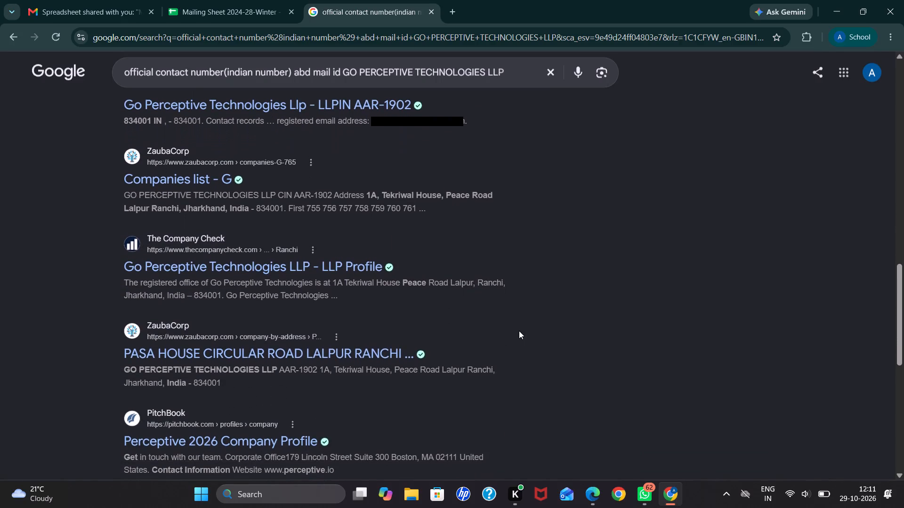
{"action": "scroll", "coordinate": [519, 331], "scroll_direction": "down", "scroll_amount": 1}
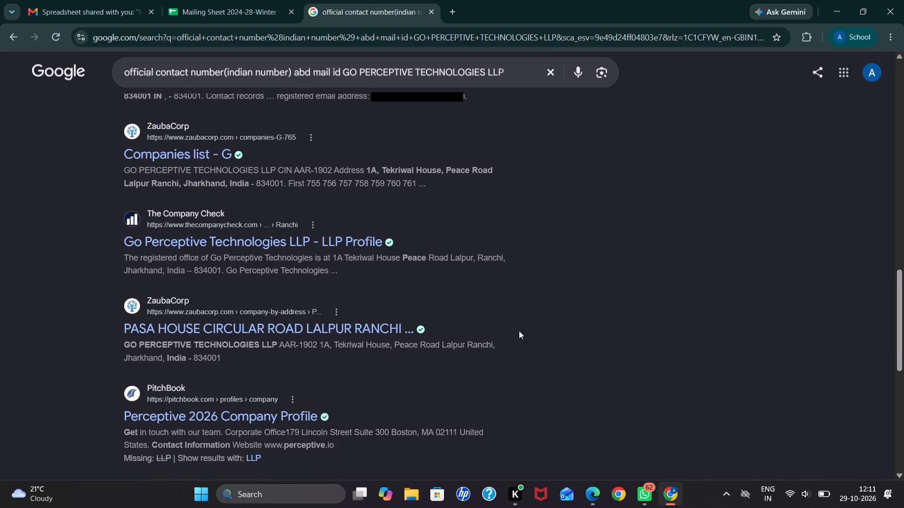
{"action": "scroll", "coordinate": [519, 331], "scroll_direction": "down", "scroll_amount": 3}
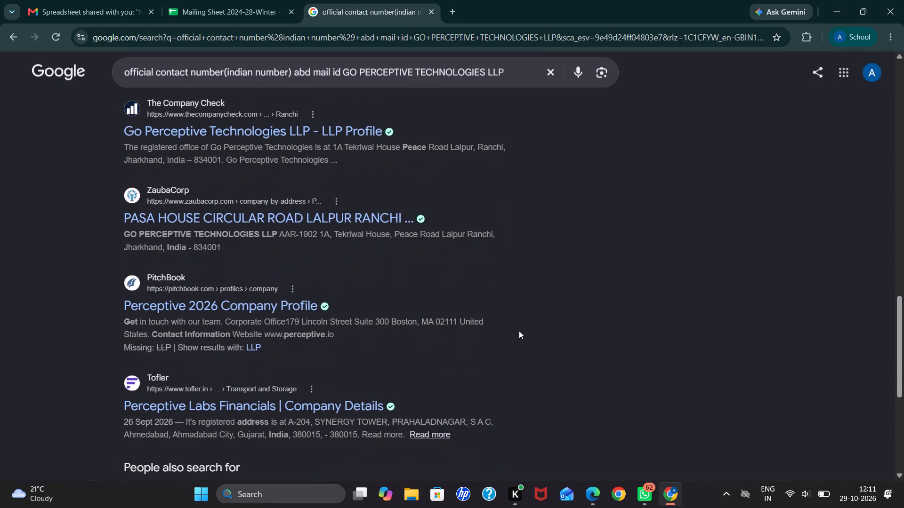
{"action": "scroll", "coordinate": [519, 331], "scroll_direction": "down", "scroll_amount": 3}
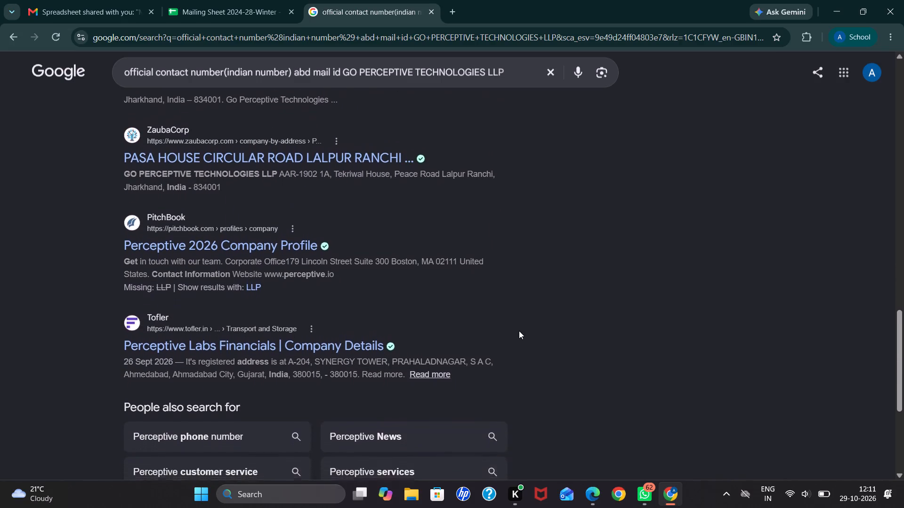
{"action": "scroll", "coordinate": [519, 331], "scroll_direction": "down", "scroll_amount": 2}
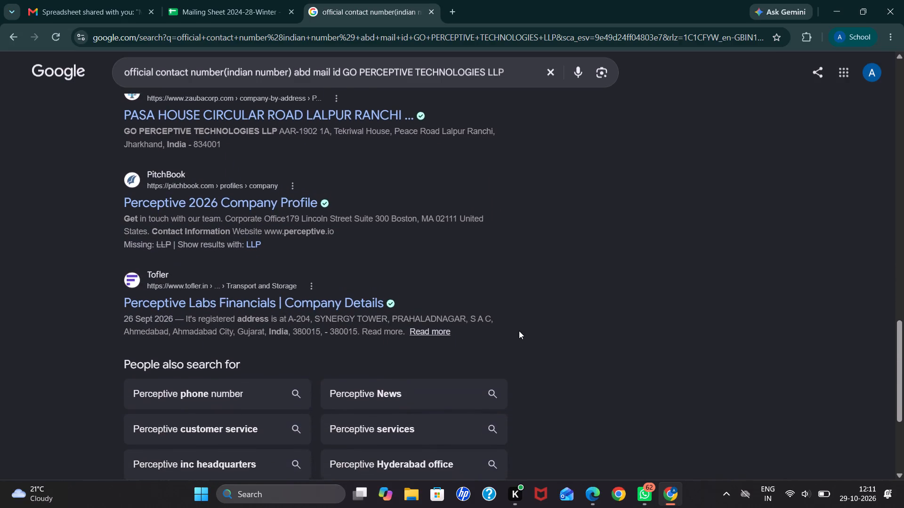
{"action": "scroll", "coordinate": [519, 331], "scroll_direction": "down", "scroll_amount": 2}
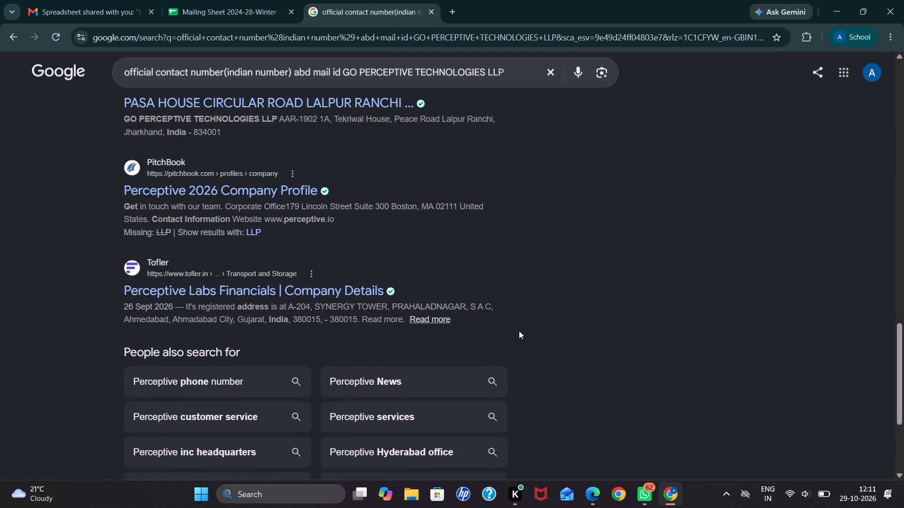
{"action": "scroll", "coordinate": [519, 331], "scroll_direction": "down", "scroll_amount": 4}
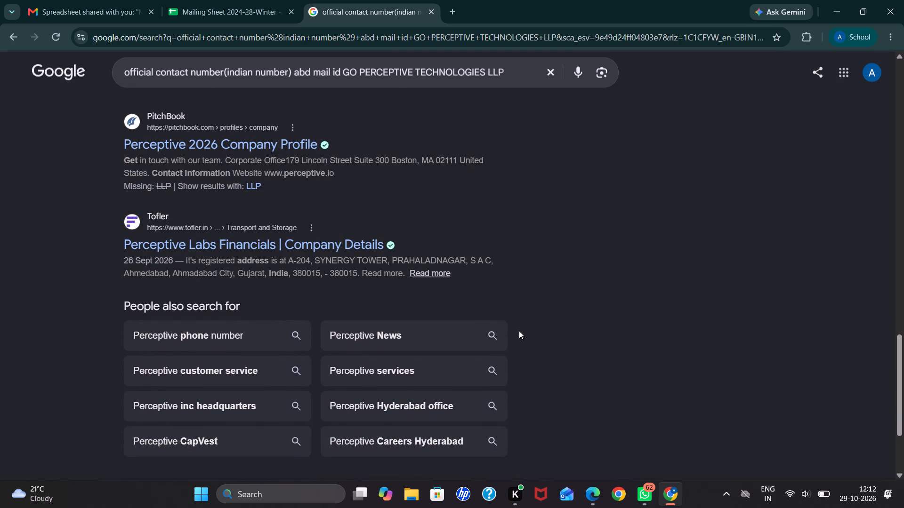
Copy the phone number from the perceptivessolutions.com search result, without its country code, into E655 of the AIML Winter Database in Edge.
{"action": "scroll", "coordinate": [519, 331], "scroll_direction": "up", "scroll_amount": 1}
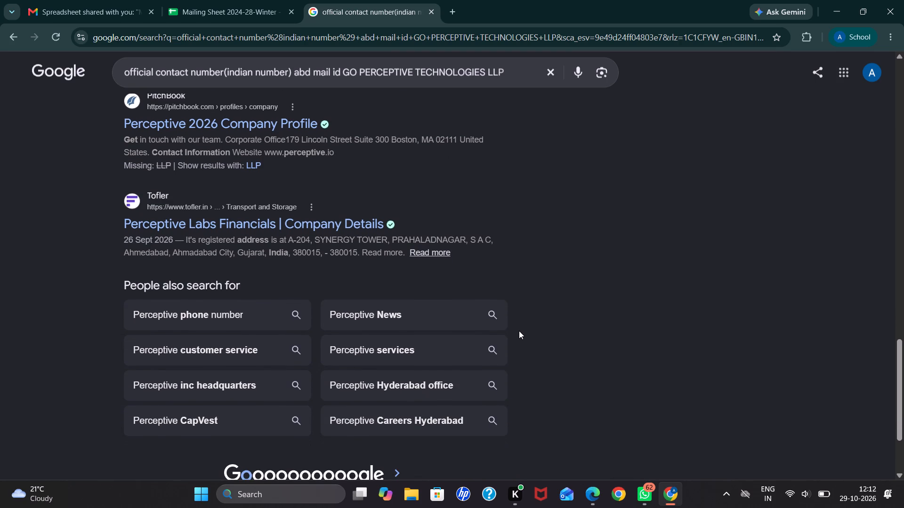
{"action": "scroll", "coordinate": [519, 331], "scroll_direction": "up", "scroll_amount": 1}
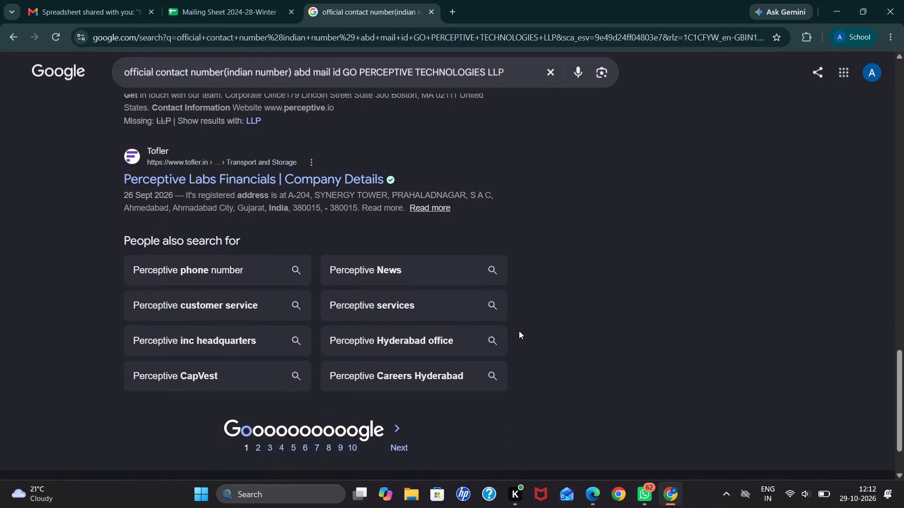
{"action": "scroll", "coordinate": [519, 331], "scroll_direction": "up", "scroll_amount": 6}
{"action": "scroll", "coordinate": [519, 331], "scroll_direction": "down", "scroll_amount": 1}
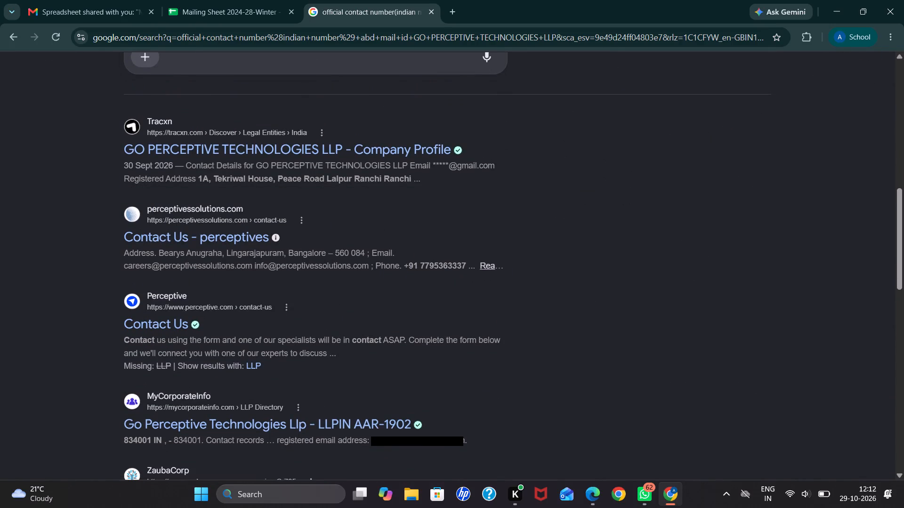
{"action": "left_click_drag", "start_coordinate": [422, 263], "coordinate": [463, 264]}
{"action": "left_click_drag", "start_coordinate": [463, 264], "coordinate": [468, 264]}
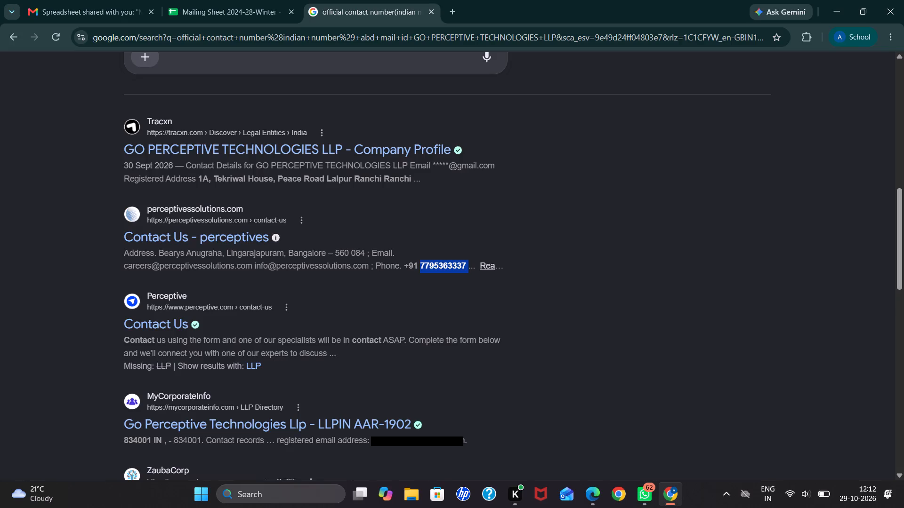
{"action": "key", "text": "ctrl+c"}
{"action": "left_click", "coordinate": [585, 503]}
{"action": "double_click", "coordinate": [593, 234]}
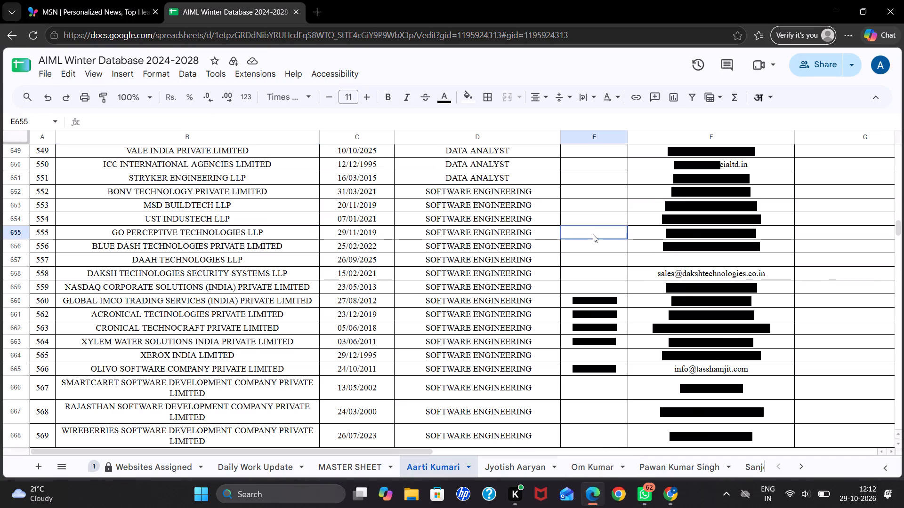
{"action": "key", "text": "ctrl+v"}
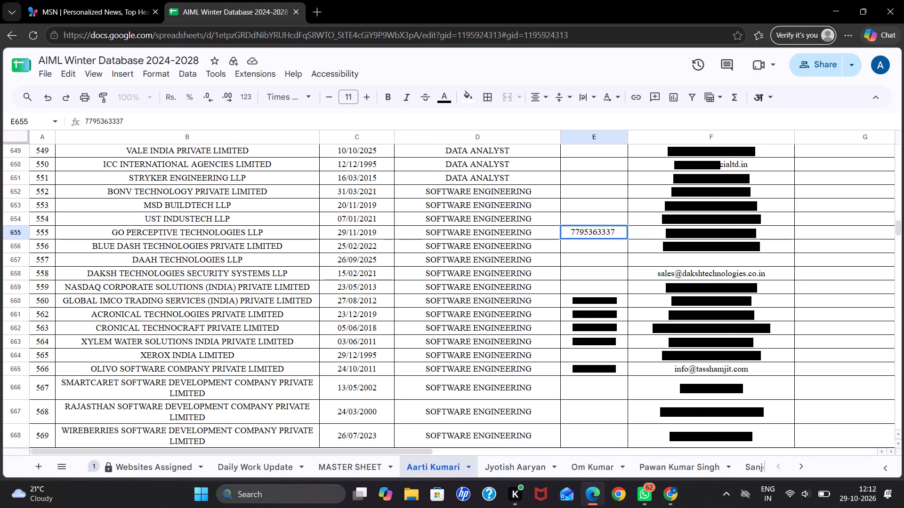
Copy BLUE DASH TECHNOLOGIES PRIVATE LIMITED from B656 and search Google in Chrome for its official Indian contact number and mail id.
{"action": "double_click", "coordinate": [292, 247]}
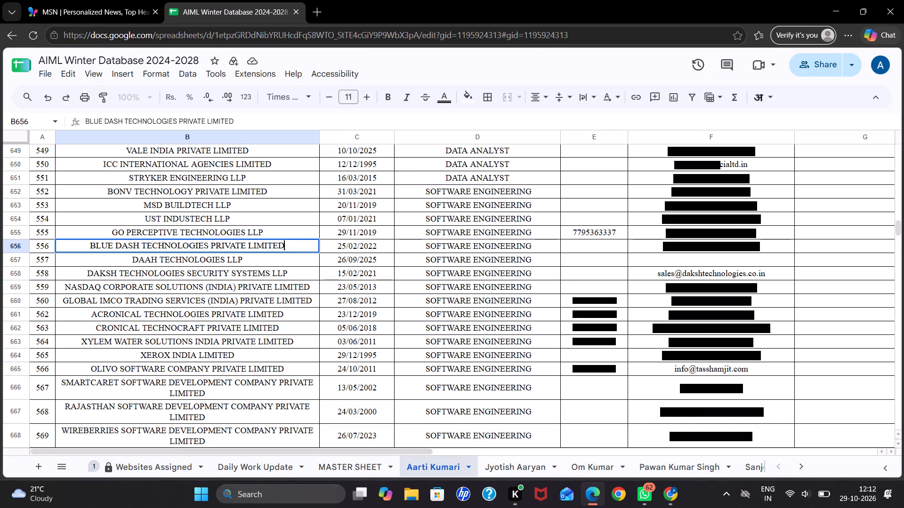
{"action": "key", "text": "ctrl+a"}
{"action": "key", "text": "ctrl+c"}
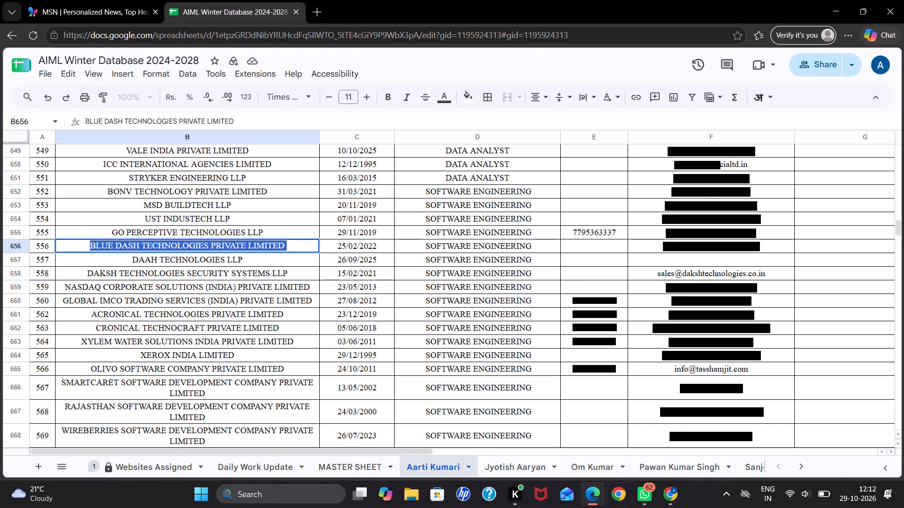
{"action": "left_click", "coordinate": [664, 498]}
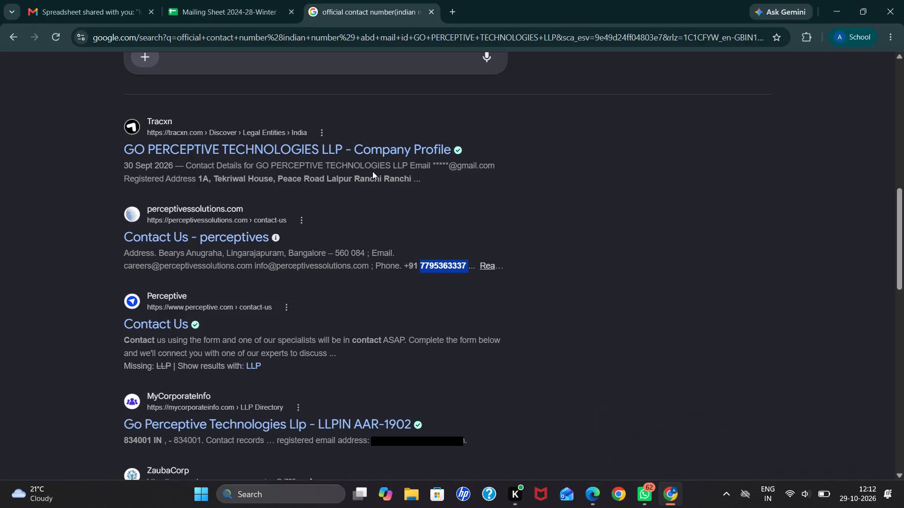
{"action": "scroll", "coordinate": [320, 153], "scroll_direction": "up", "scroll_amount": 9}
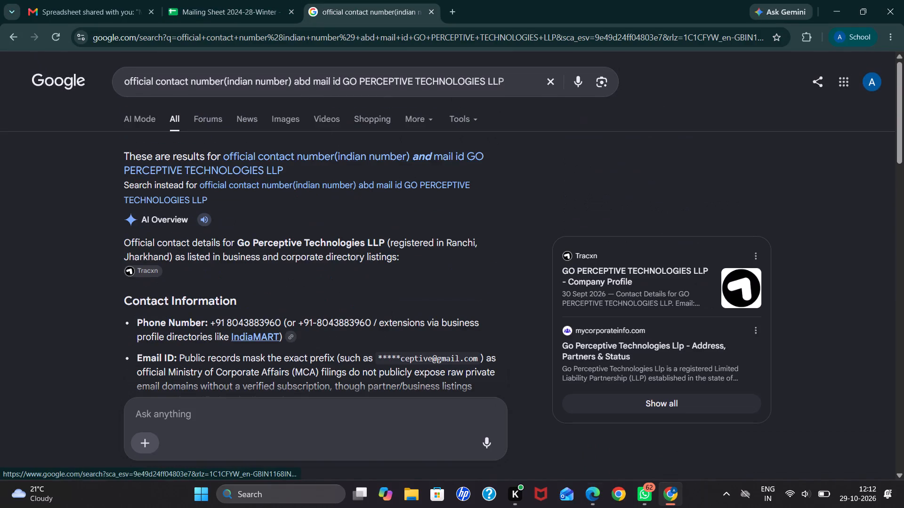
{"action": "left_click_drag", "start_coordinate": [343, 80], "coordinate": [903, 69]}
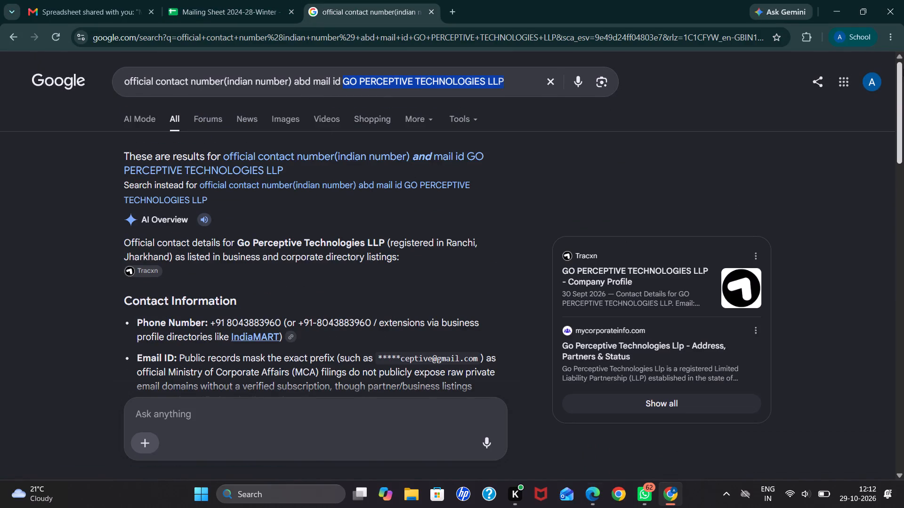
{"action": "key", "text": "BackSpace"}
{"action": "key", "text": "ctrl+v"}
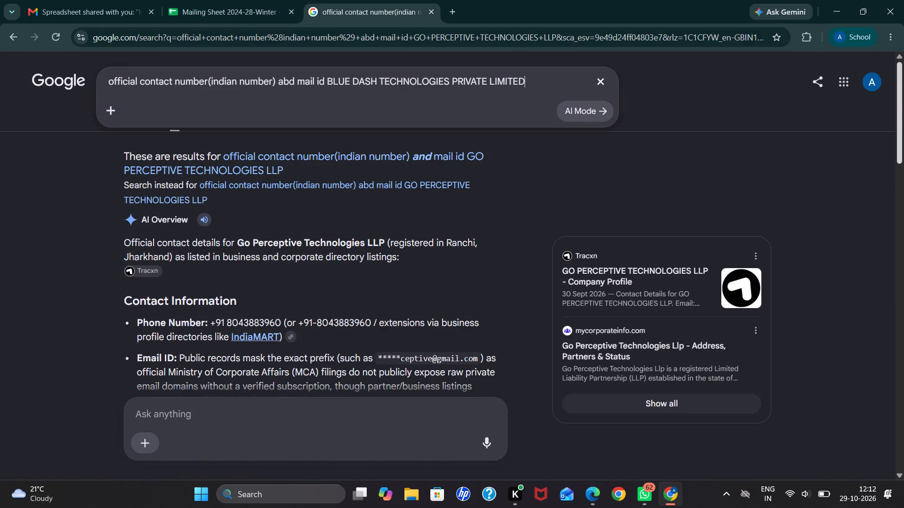
{"action": "key", "text": "Return"}
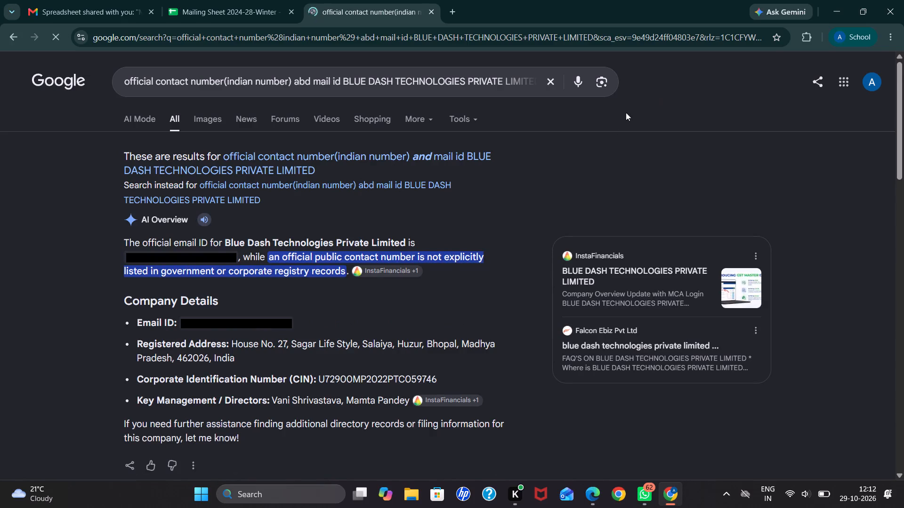
Examine the AI overview and first-page search results for a contact number of BLUE DASH TECHNOLOGIES PRIVATE LIMITED.
{"action": "scroll", "coordinate": [516, 259], "scroll_direction": "down", "scroll_amount": 7}
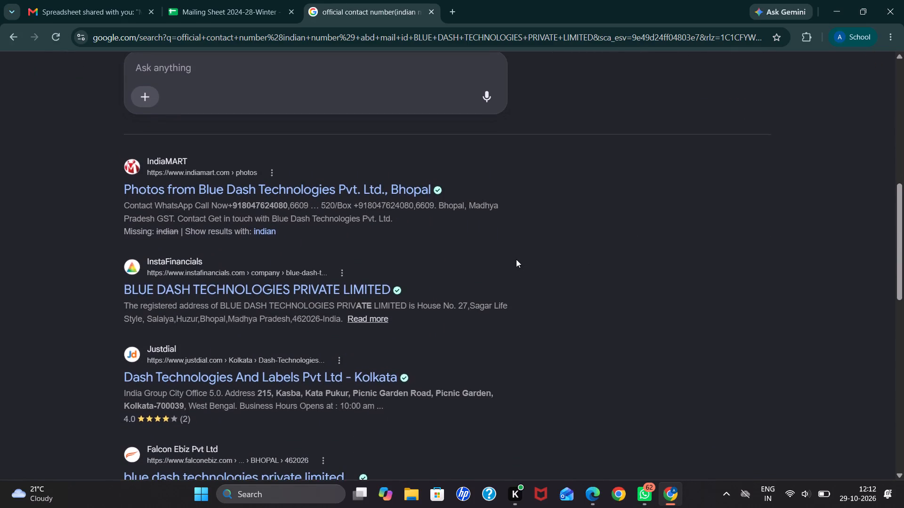
{"action": "scroll", "coordinate": [516, 259], "scroll_direction": "down", "scroll_amount": 4}
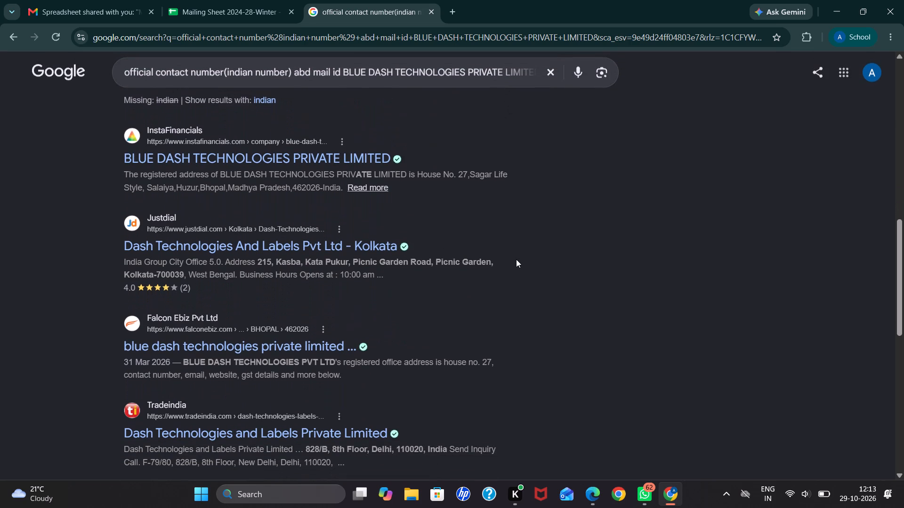
{"action": "scroll", "coordinate": [516, 259], "scroll_direction": "down", "scroll_amount": 7}
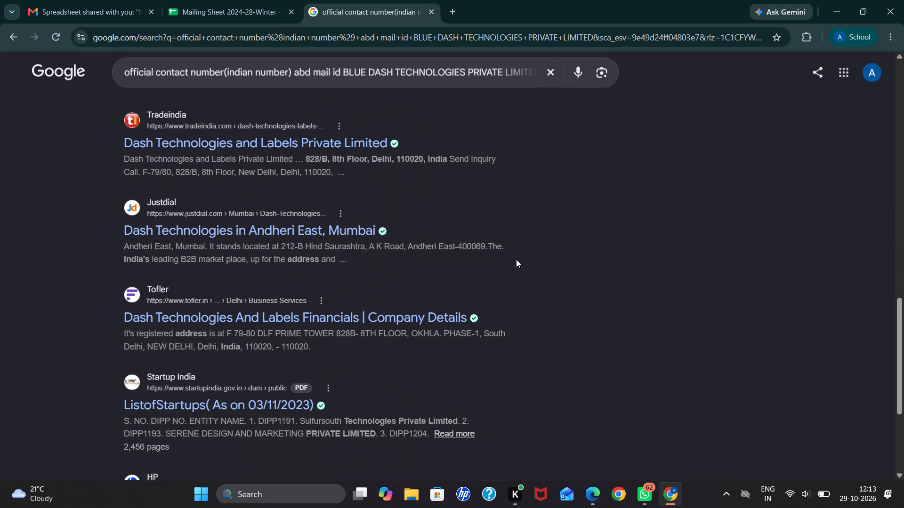
{"action": "scroll", "coordinate": [516, 259], "scroll_direction": "down", "scroll_amount": 4}
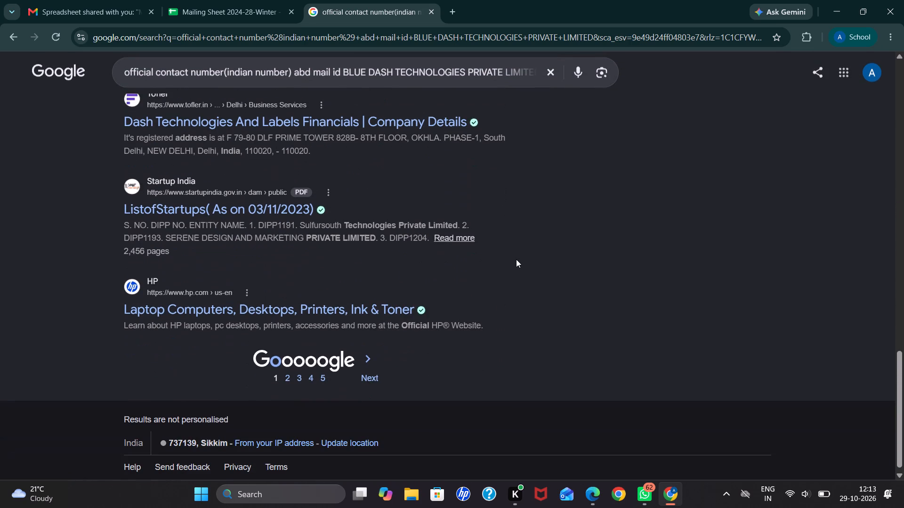
{"action": "scroll", "coordinate": [516, 259], "scroll_direction": "up", "scroll_amount": 16}
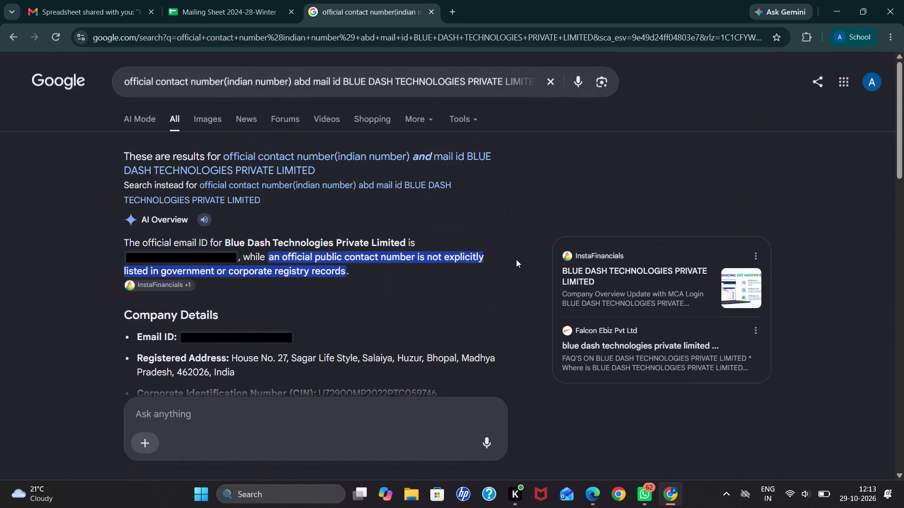
Copy SMARTCARET SOFTWARE DEVELOPMENT COMPANY PRIVATE LIMITED from B666 in Edge and search Google in Chrome for its official Indian contact number and mail id.
{"action": "left_click", "coordinate": [593, 496]}
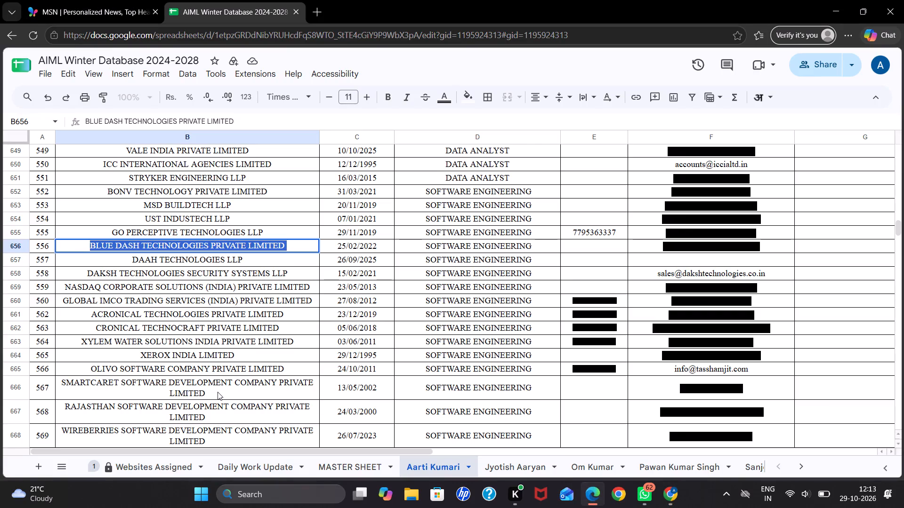
{"action": "scroll", "coordinate": [218, 392], "scroll_direction": "down", "scroll_amount": 1}
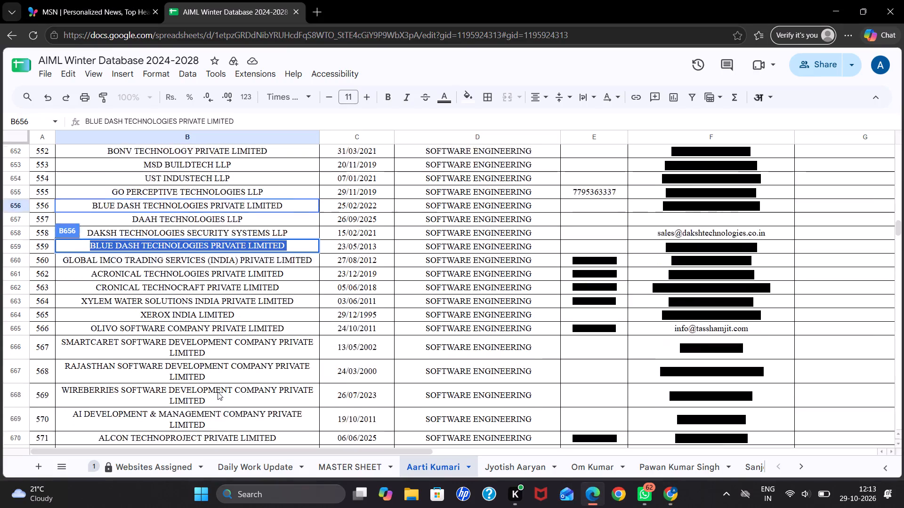
{"action": "scroll", "coordinate": [218, 392], "scroll_direction": "down", "scroll_amount": 1}
{"action": "double_click", "coordinate": [213, 380]}
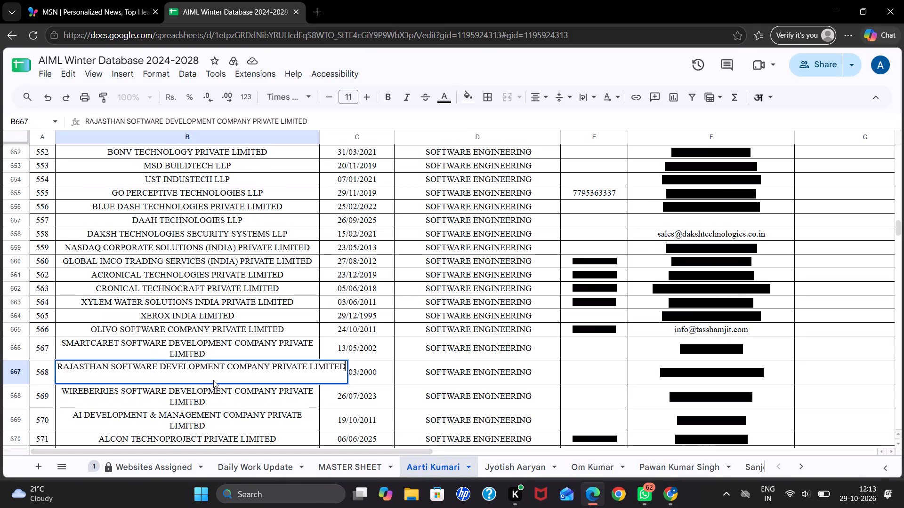
{"action": "double_click", "coordinate": [219, 357]}
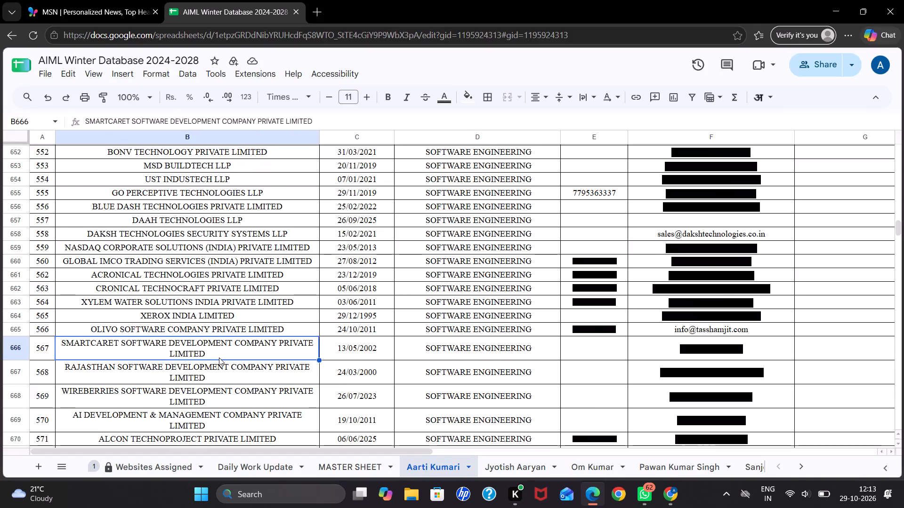
{"action": "key", "text": "ctrl+a"}
{"action": "key", "text": "ctrl+c"}
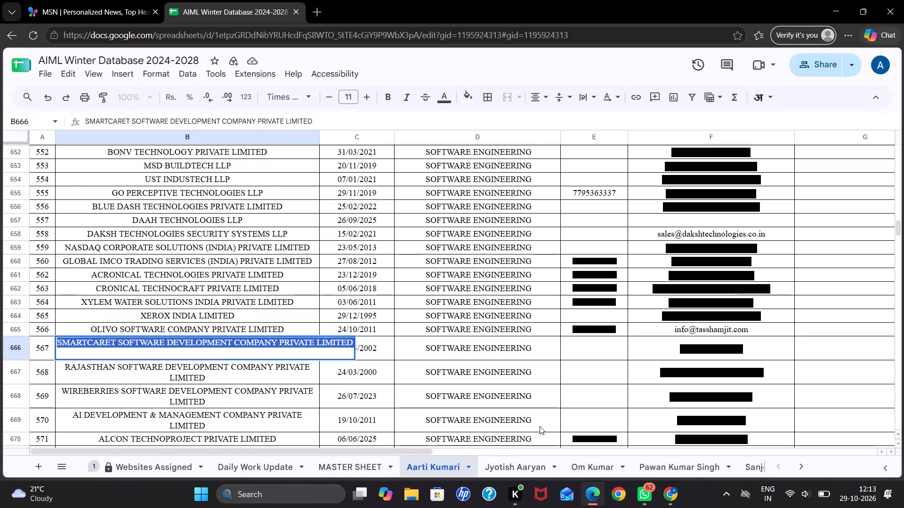
{"action": "left_click", "coordinate": [670, 495]}
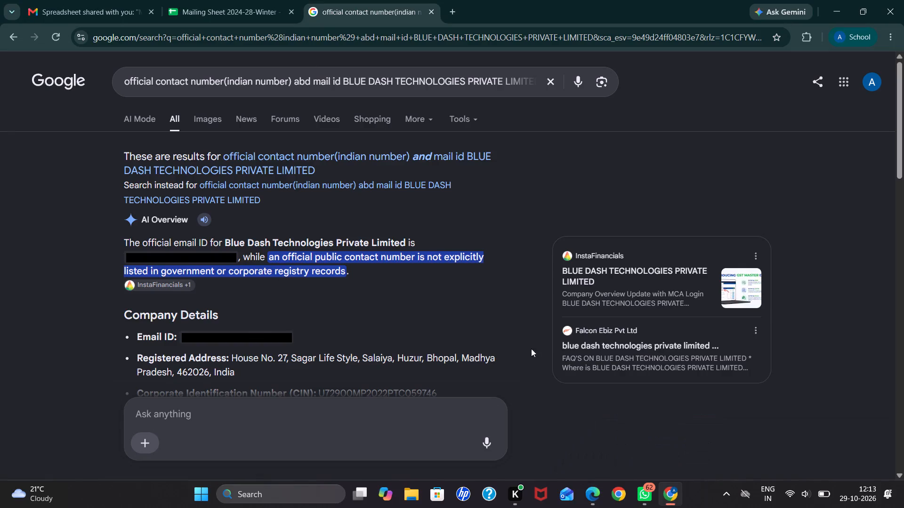
{"action": "left_click_drag", "start_coordinate": [343, 77], "coordinate": [903, 91]}
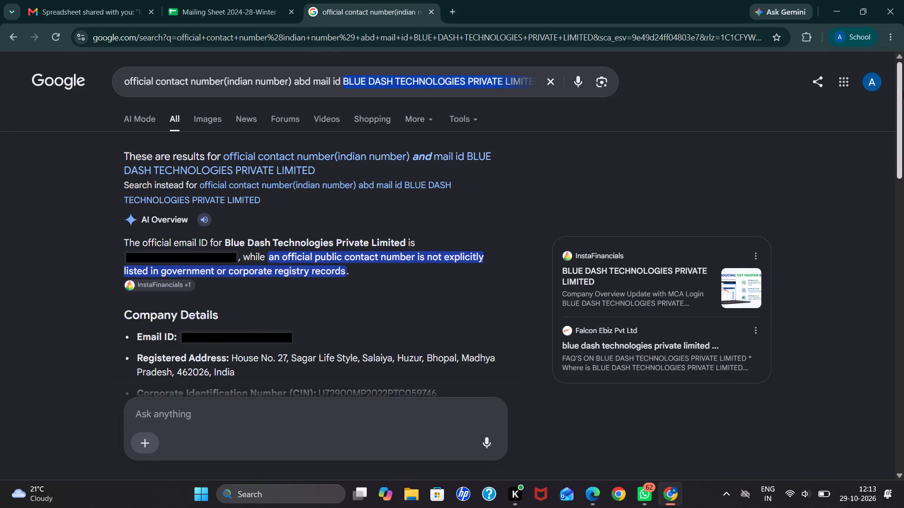
{"action": "key", "text": "BackSpace"}
{"action": "key", "text": "ctrl+v"}
{"action": "key", "text": "Return"}
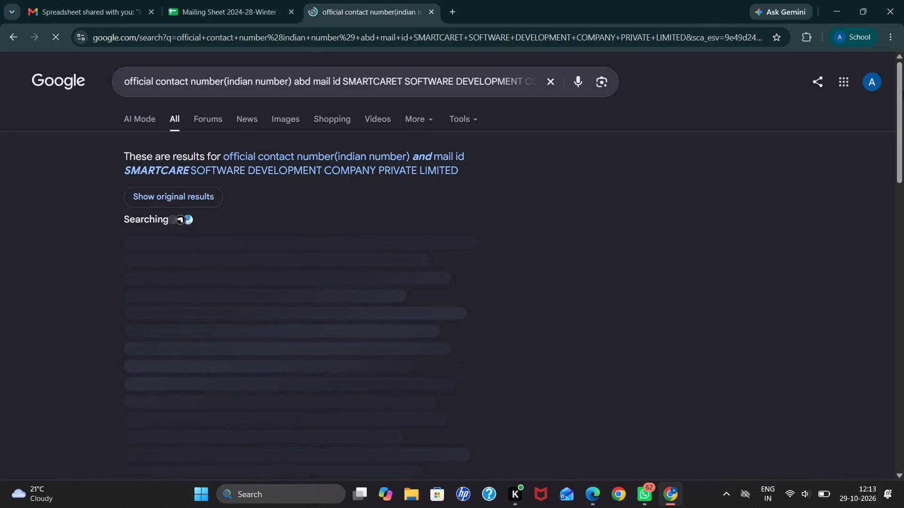
Examine the search results for contact details of SMARTCARET SOFTWARE DEVELOPMENT COMPANY PRIVATE LIMITED.
{"action": "scroll", "coordinate": [552, 430], "scroll_direction": "down", "scroll_amount": 7}
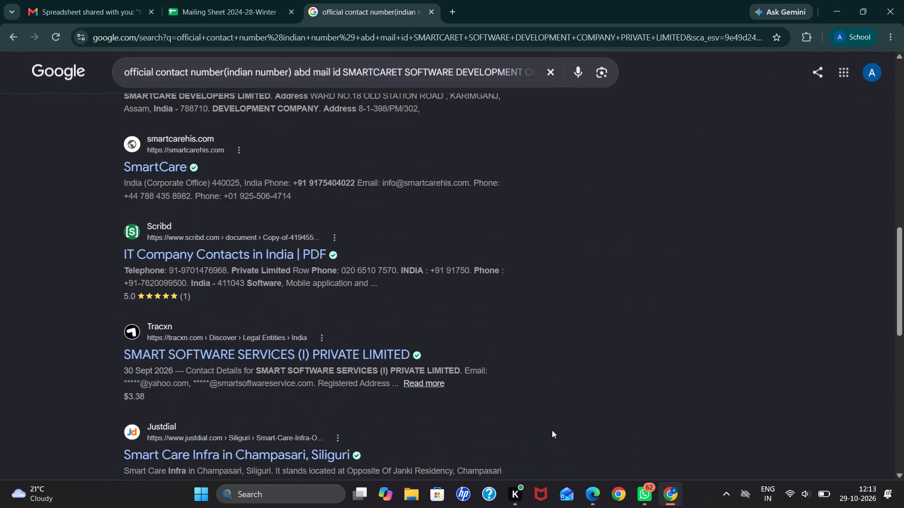
{"action": "scroll", "coordinate": [552, 430], "scroll_direction": "down", "scroll_amount": 2}
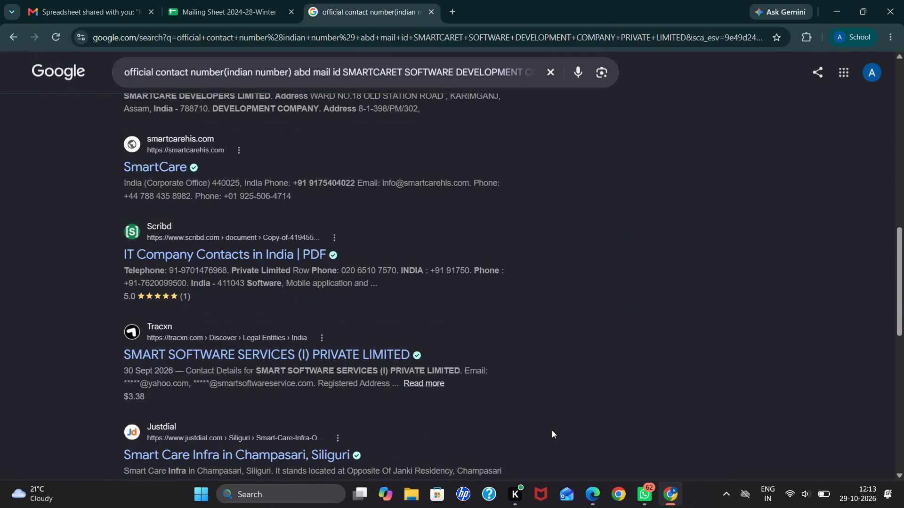
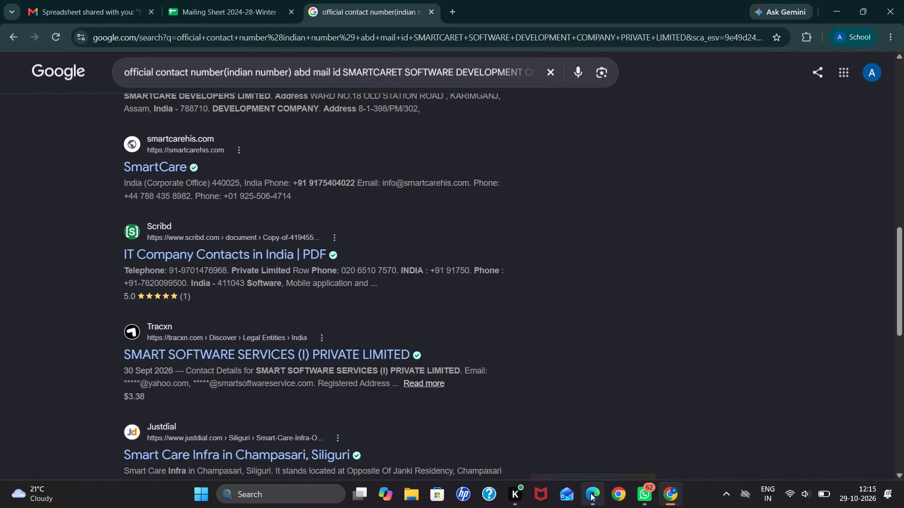
Copy AI DEVELOPMENT & MANAGEMENT COMPANY PRIVATE LIMITED from B669 in Edge and search Google in Chrome for its official Indian contact number and mail id.
{"action": "left_click", "coordinate": [590, 493]}
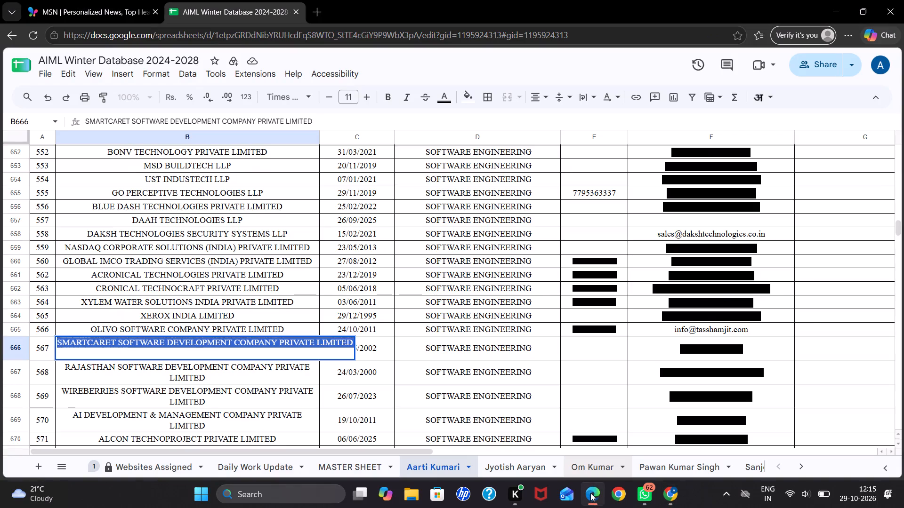
{"action": "left_click", "coordinate": [499, 344]}
{"action": "scroll", "coordinate": [499, 344], "scroll_direction": "down", "scroll_amount": 1}
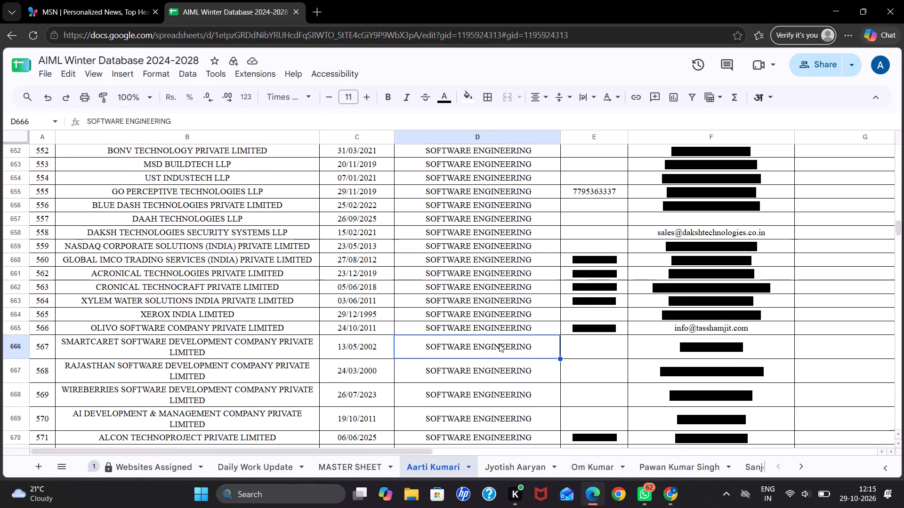
{"action": "scroll", "coordinate": [499, 344], "scroll_direction": "down", "scroll_amount": 3}
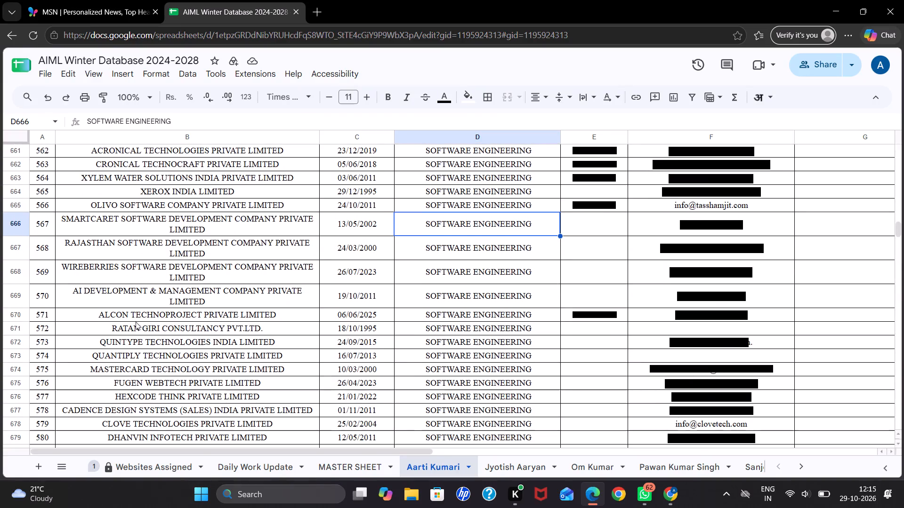
{"action": "double_click", "coordinate": [215, 304]}
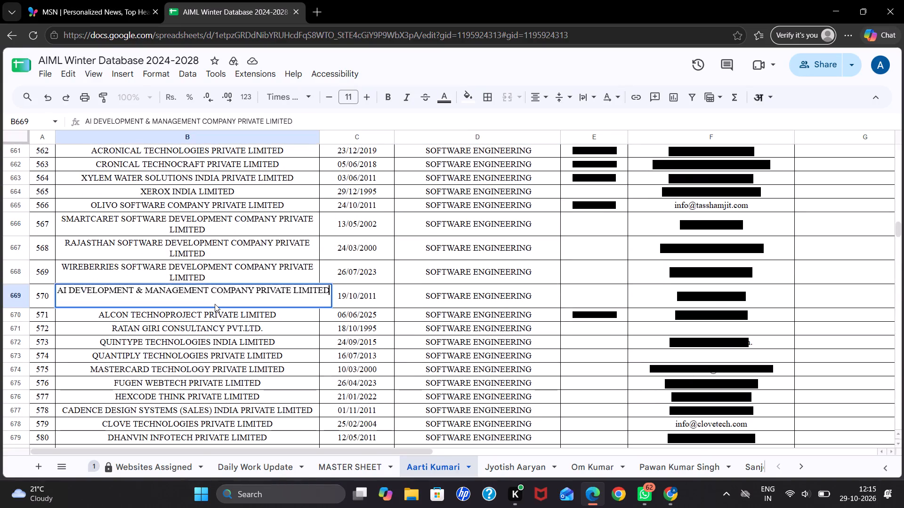
{"action": "key", "text": "ctrl+a"}
{"action": "key", "text": "ctrl+c"}
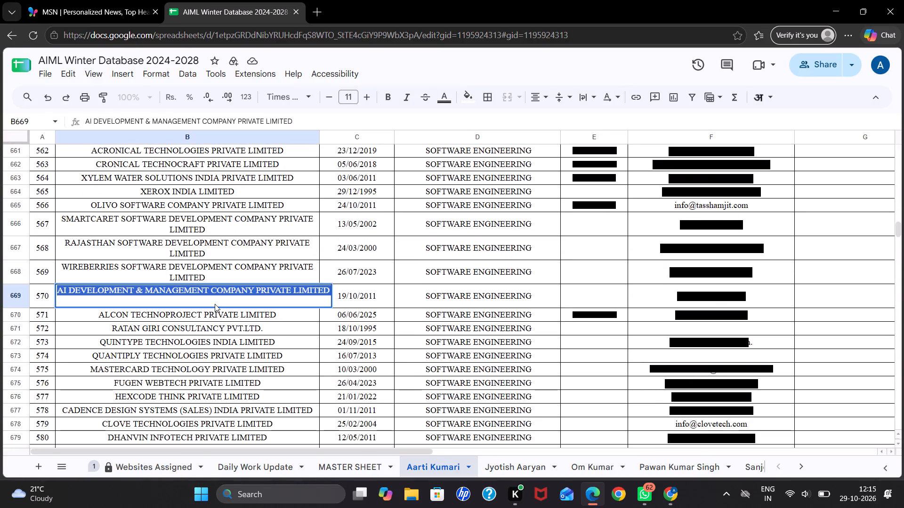
{"action": "left_click", "coordinate": [676, 507]}
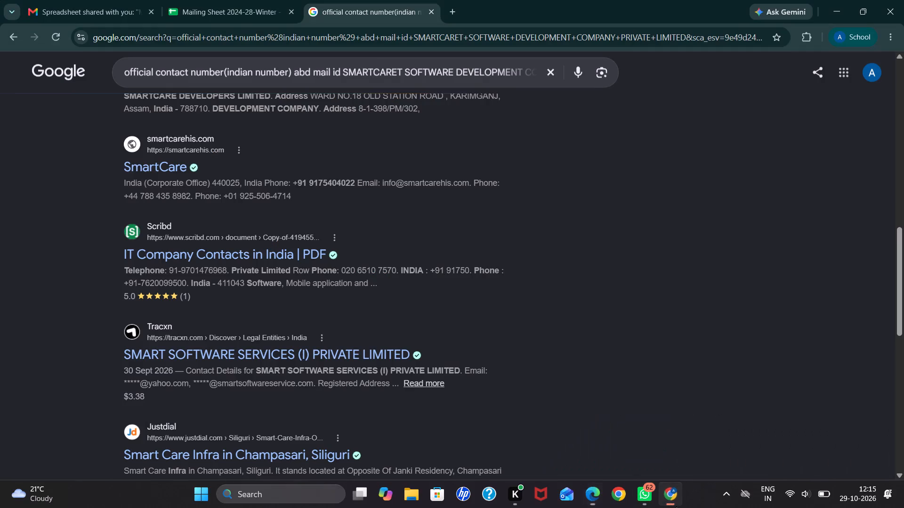
{"action": "left_click_drag", "start_coordinate": [345, 70], "coordinate": [903, 36]}
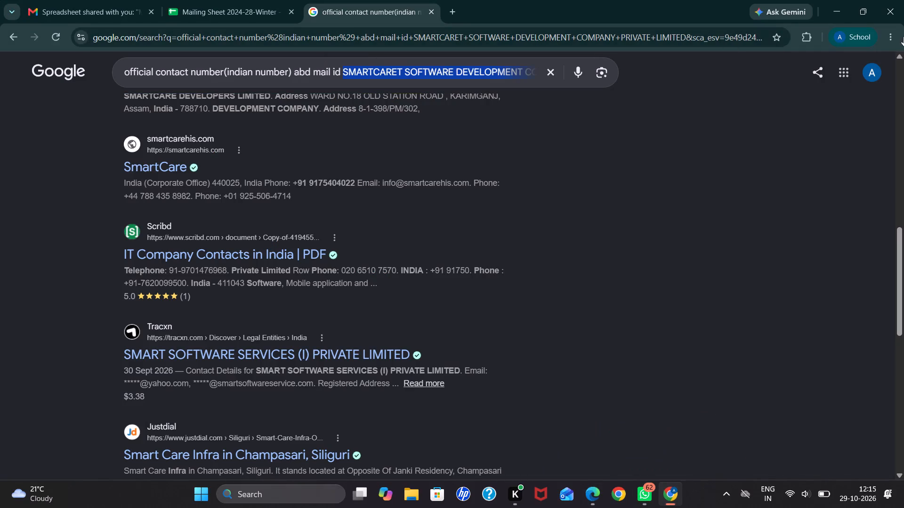
{"action": "left_click_drag", "start_coordinate": [903, 36], "coordinate": [903, 45]}
{"action": "key", "text": "BackSpace"}
{"action": "key", "text": "ctrl+v"}
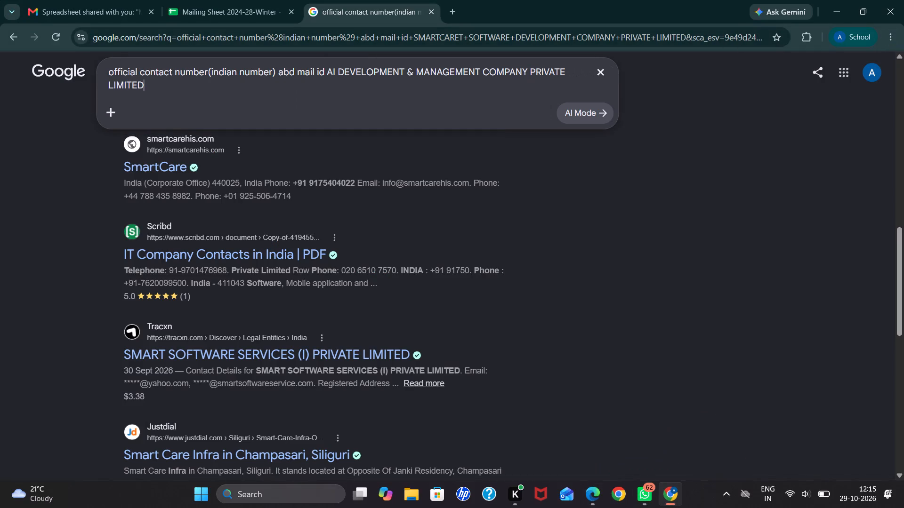
{"action": "key", "text": "Return"}
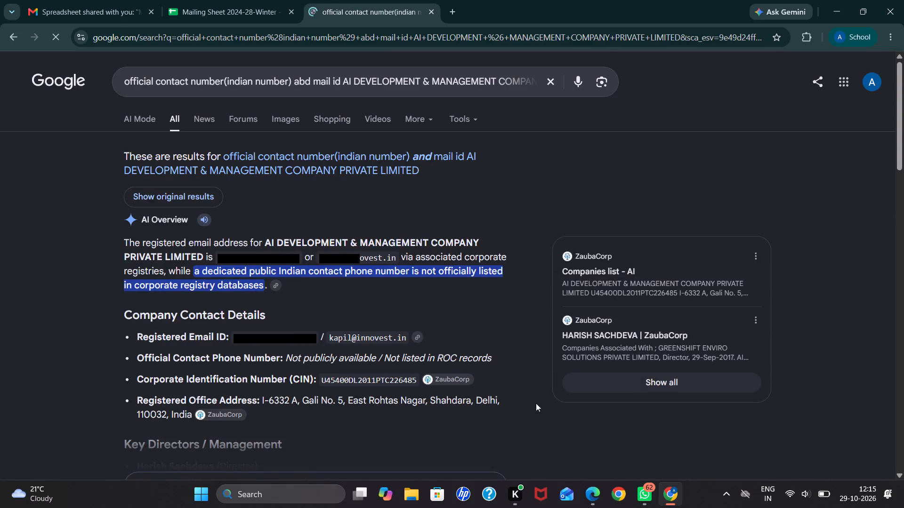
Examine the AI overview and search results for a contact number of AI DEVELOPMENT & MANAGEMENT COMPANY PRIVATE LIMITED.
{"action": "scroll", "coordinate": [536, 403], "scroll_direction": "down", "scroll_amount": 4}
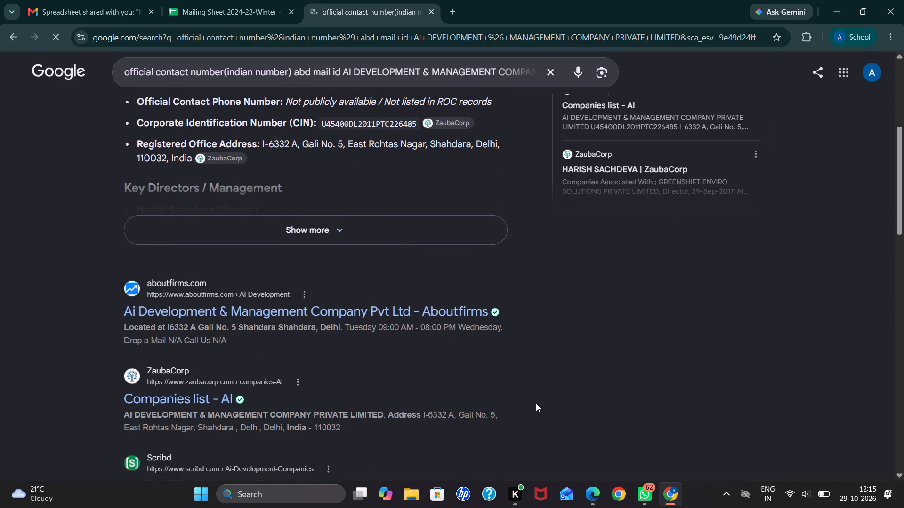
{"action": "scroll", "coordinate": [536, 403], "scroll_direction": "down", "scroll_amount": 3}
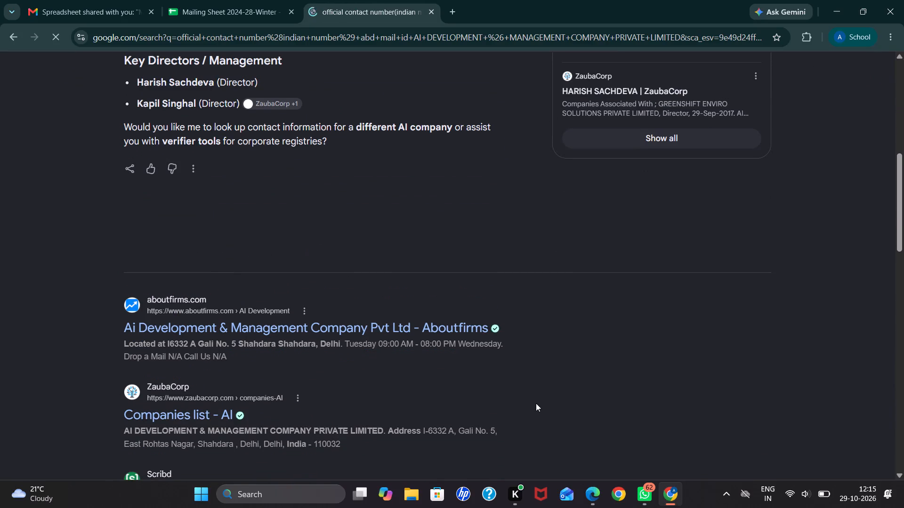
{"action": "scroll", "coordinate": [536, 403], "scroll_direction": "down", "scroll_amount": 3}
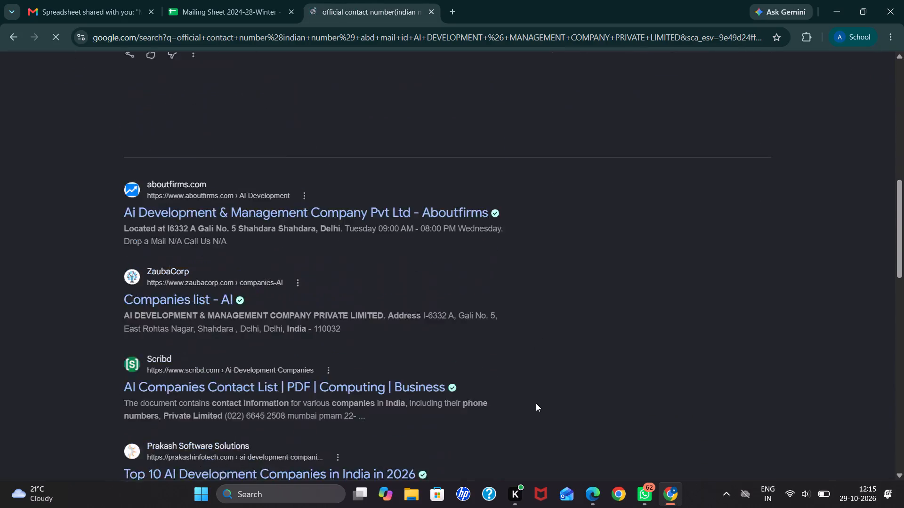
{"action": "scroll", "coordinate": [536, 403], "scroll_direction": "down", "scroll_amount": 4}
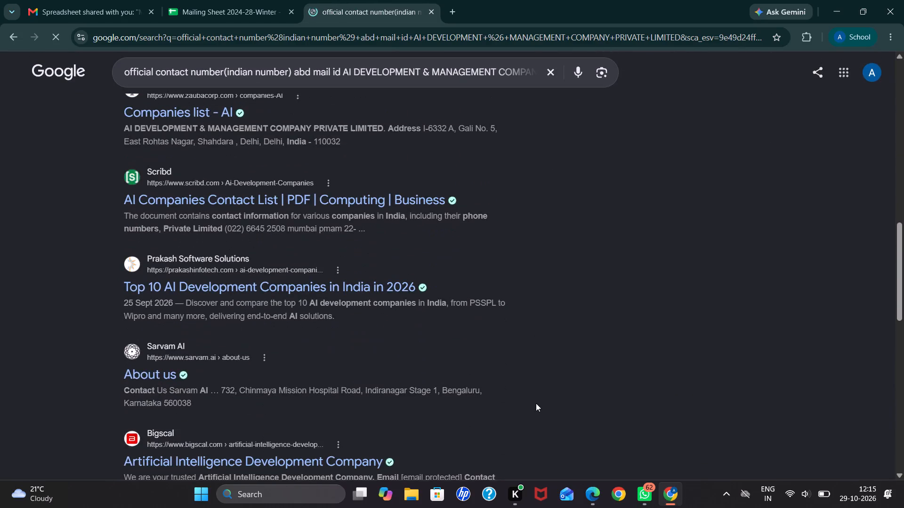
{"action": "scroll", "coordinate": [536, 403], "scroll_direction": "down", "scroll_amount": 2}
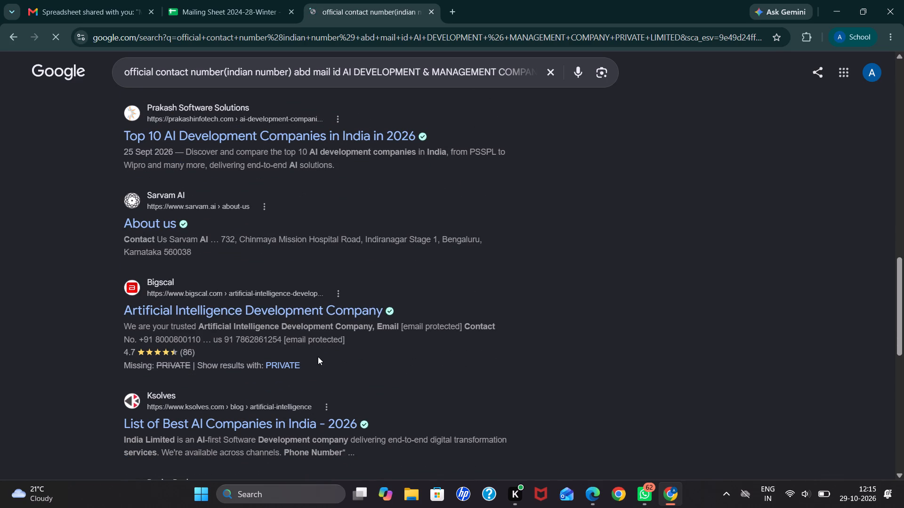
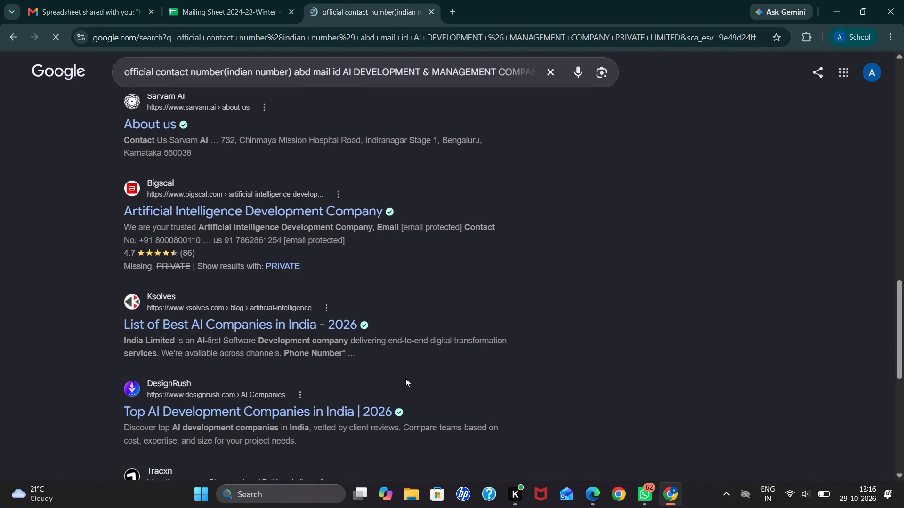
Examine the remaining search results for a contact number of AI DEVELOPMENT & MANAGEMENT COMPANY PRIVATE LIMITED.
{"action": "scroll", "coordinate": [405, 378], "scroll_direction": "down", "scroll_amount": 3}
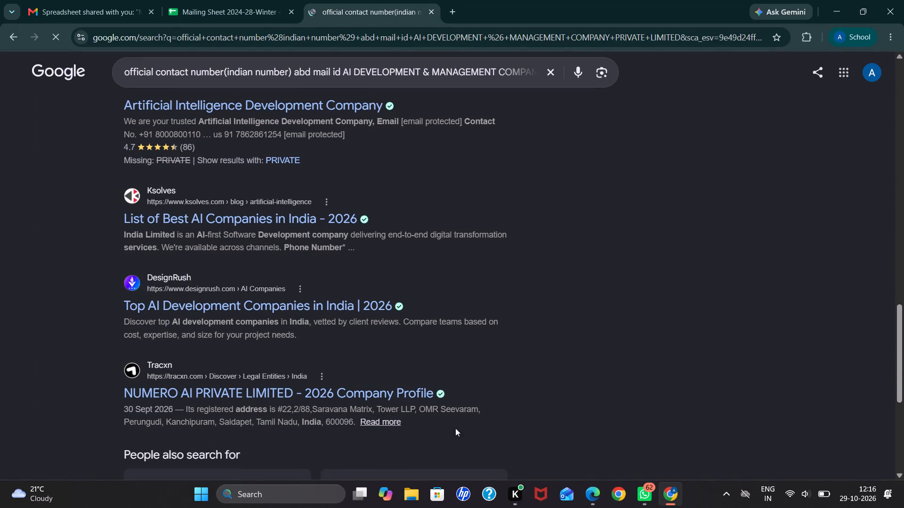
Return to the AIML Winter Database in Edge and select ALCON TECHNOPROJECT PRIVATE LIMITED in B670.
{"action": "left_click", "coordinate": [592, 493]}
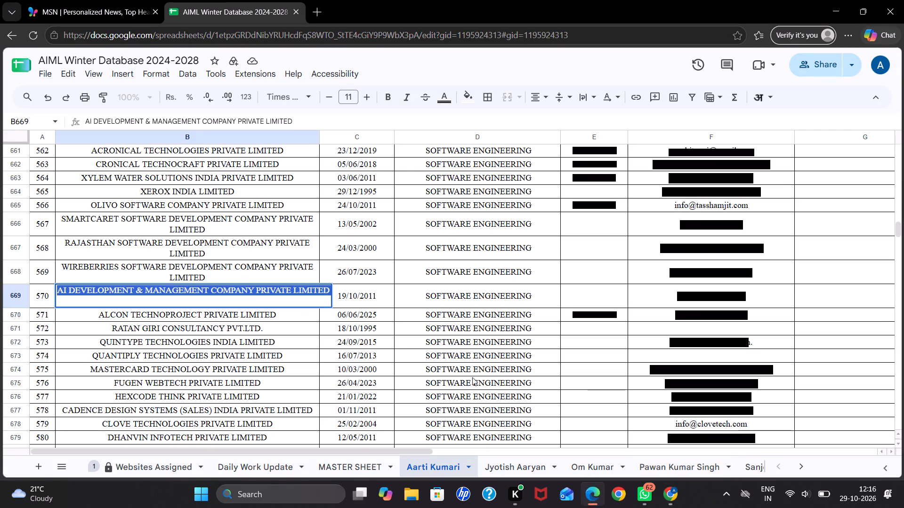
{"action": "left_click", "coordinate": [286, 316]}
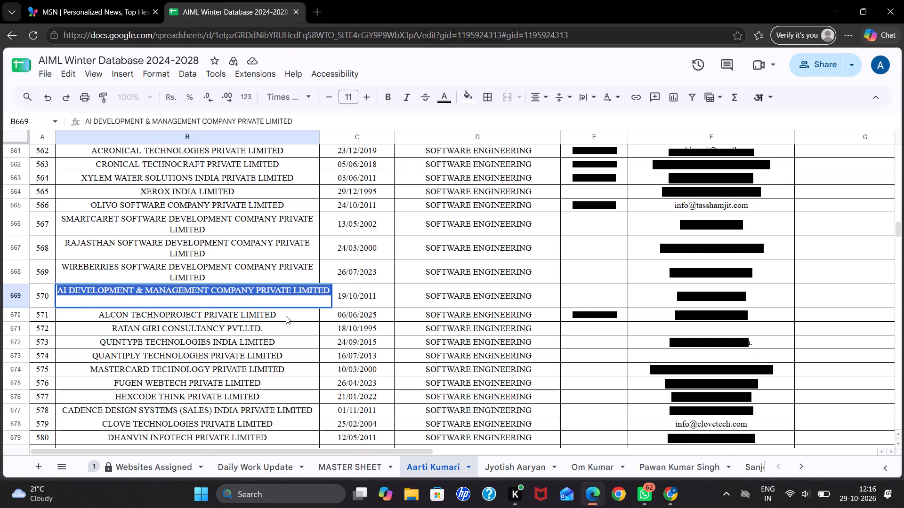
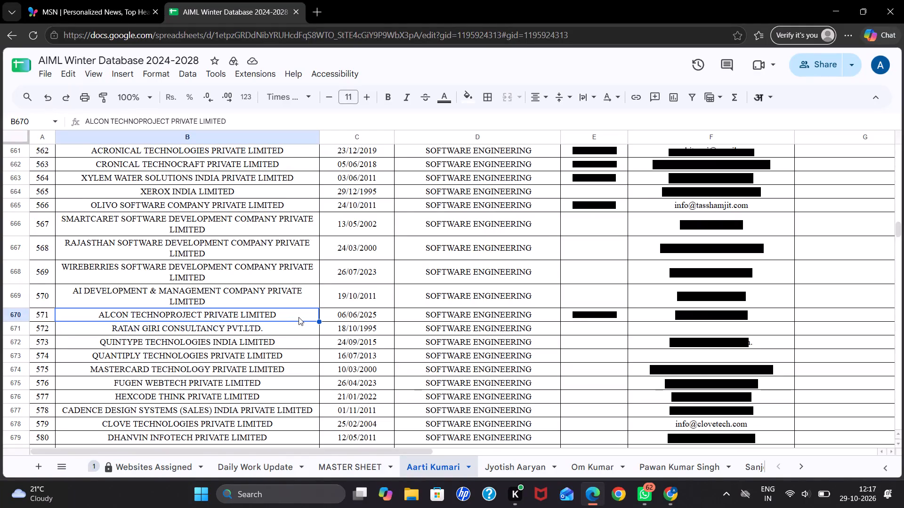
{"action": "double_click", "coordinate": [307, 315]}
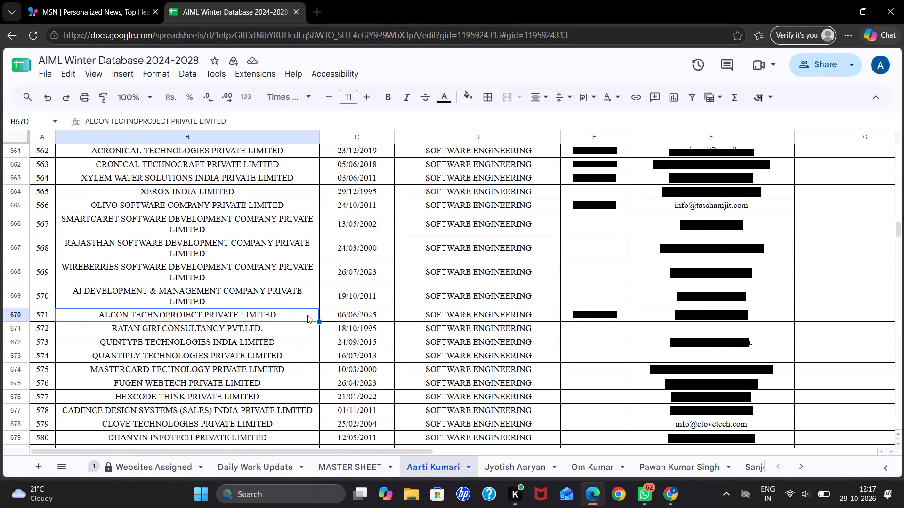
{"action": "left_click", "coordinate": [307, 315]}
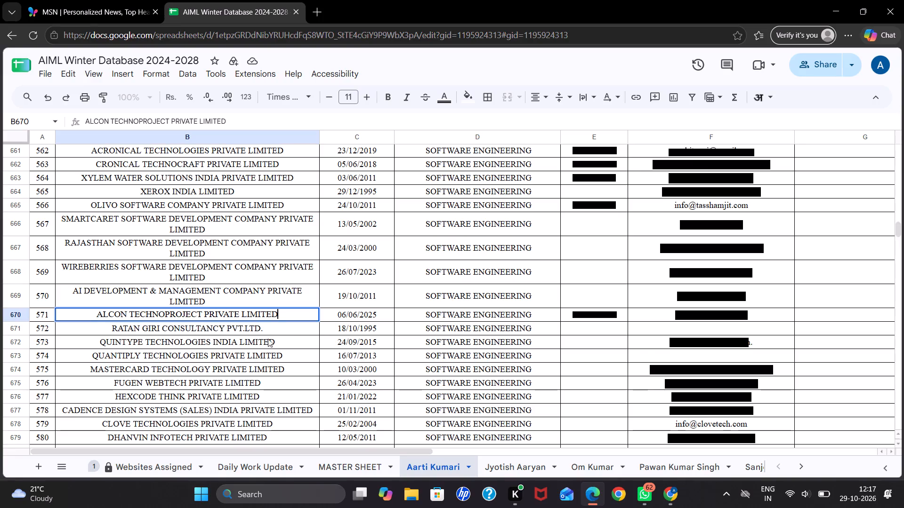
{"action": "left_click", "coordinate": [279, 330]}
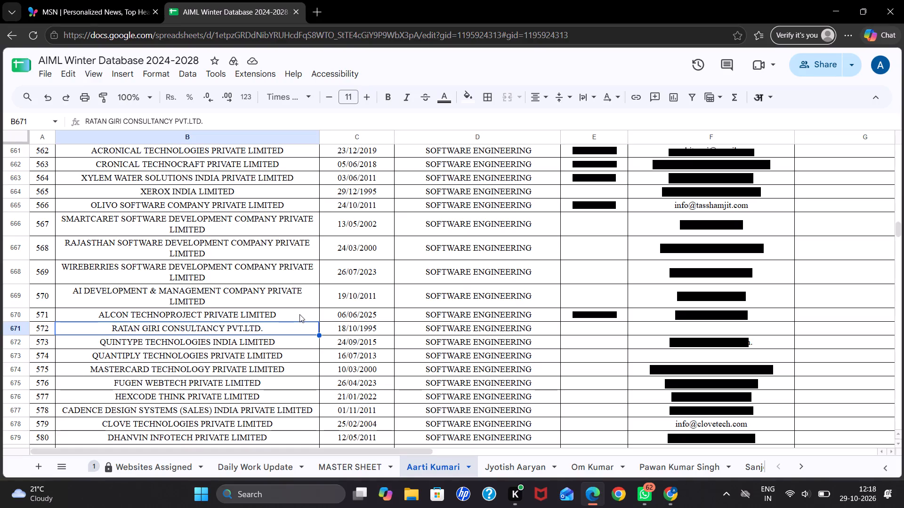
Select the contact number cell E670 of ALCON TECHNOPROJECT PRIVATE LIMITED to check its entry.
{"action": "left_click", "coordinate": [582, 314]}
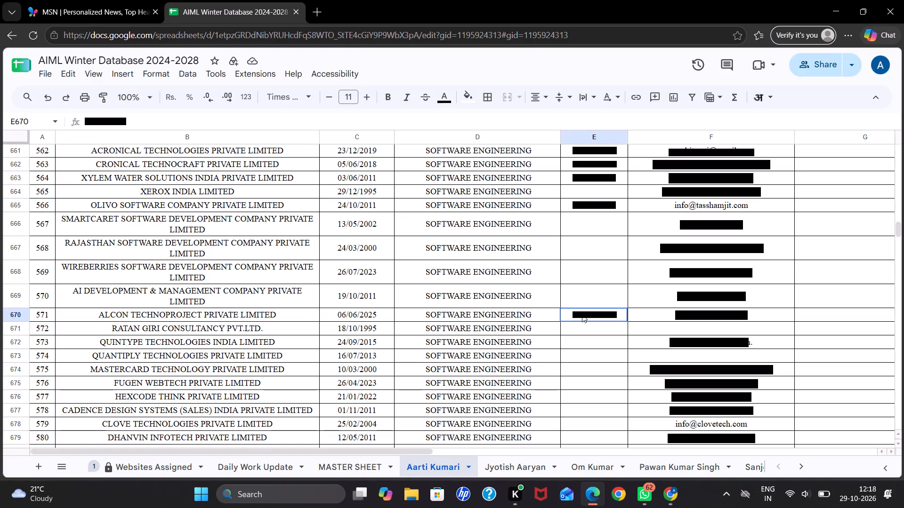
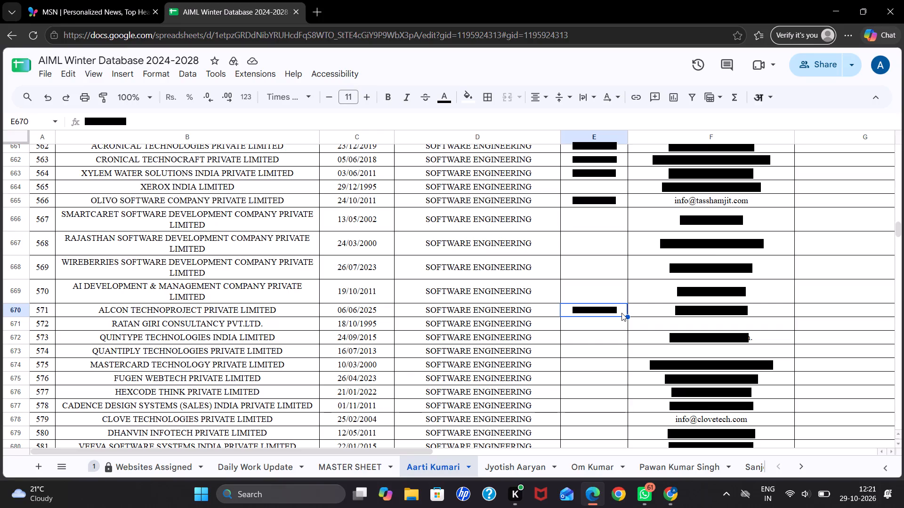
Select the entire company name text QUINTYPE TECHNOLOGIES INDIA LIMITED inside cell B672.
{"action": "scroll", "coordinate": [621, 313], "scroll_direction": "down", "scroll_amount": 1}
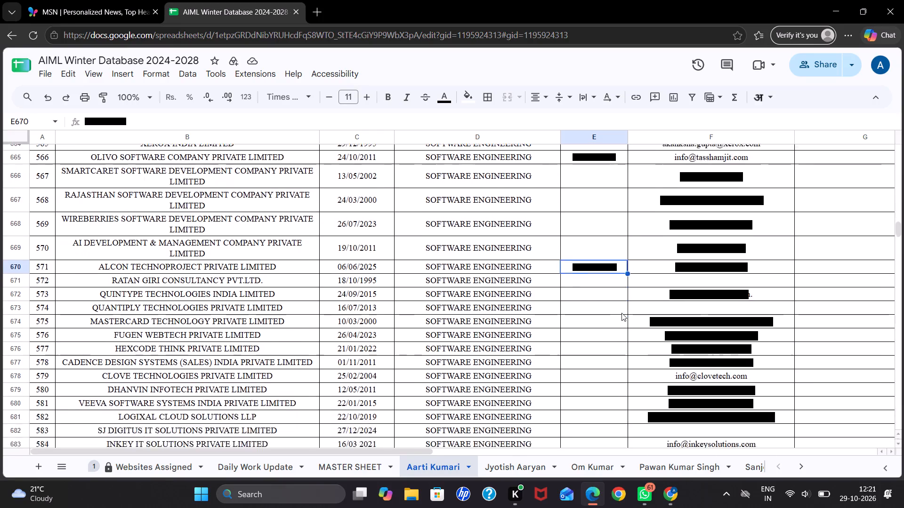
{"action": "scroll", "coordinate": [621, 313], "scroll_direction": "down", "scroll_amount": 2}
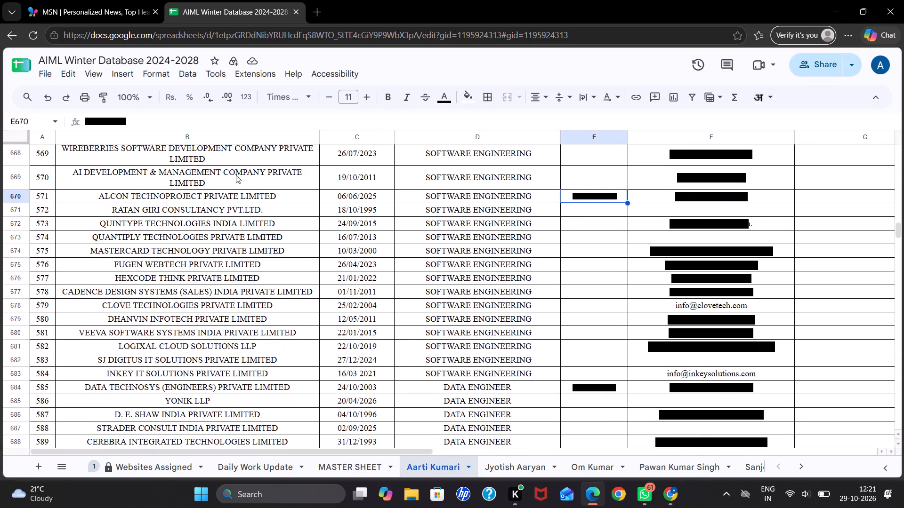
{"action": "double_click", "coordinate": [287, 223]}
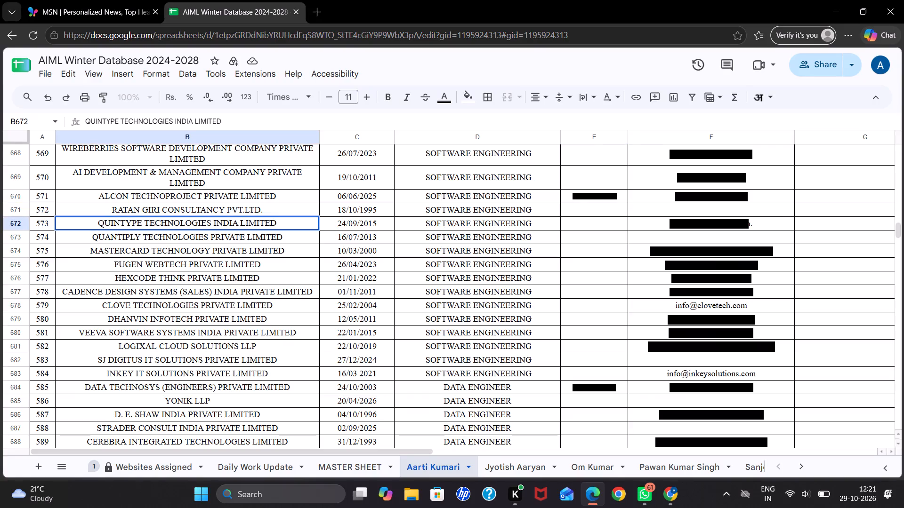
{"action": "key", "text": "ctrl+a"}
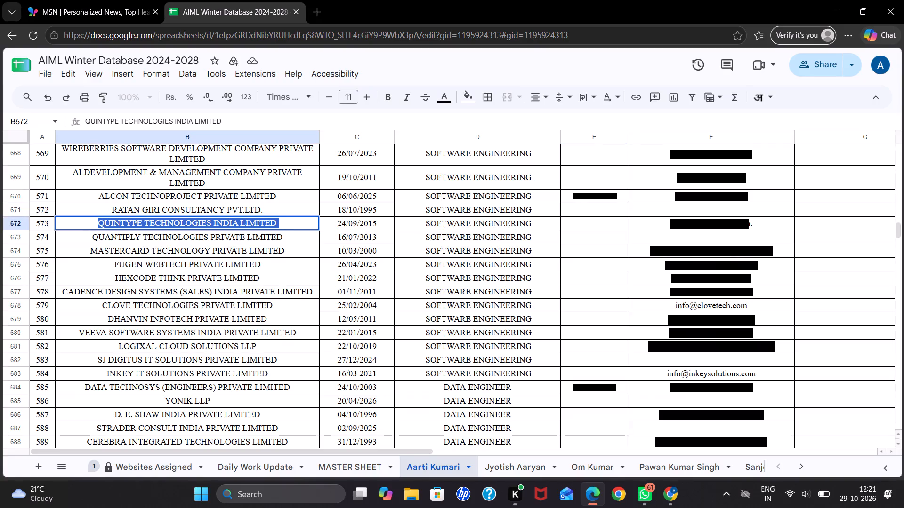
Copy the company name and search Google in Chrome for QUINTYPE TECHNOLOGIES INDIA LIMITED's official Indian contact number and mail id, replacing the previous company in the query.
{"action": "key", "text": "ctrl+c"}
{"action": "left_click", "coordinate": [670, 497]}
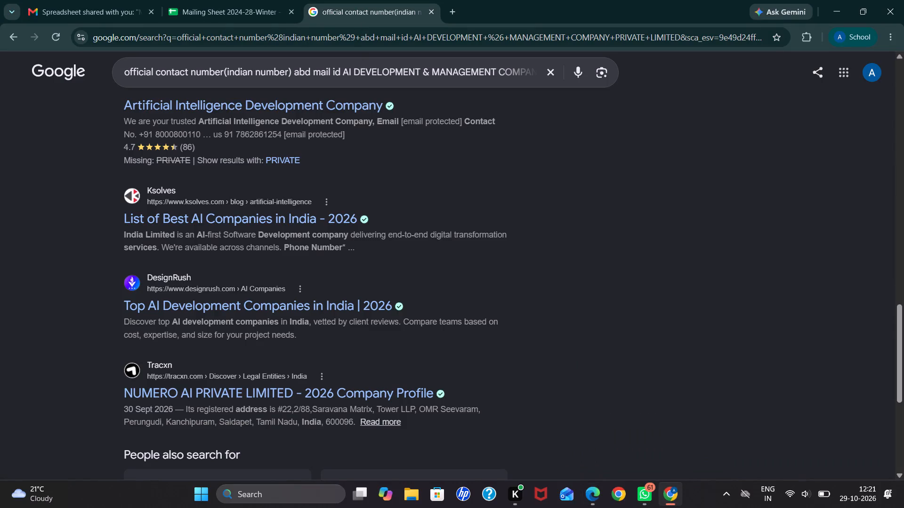
{"action": "left_click_drag", "start_coordinate": [345, 71], "coordinate": [903, 132]}
{"action": "key", "text": "BackSpace"}
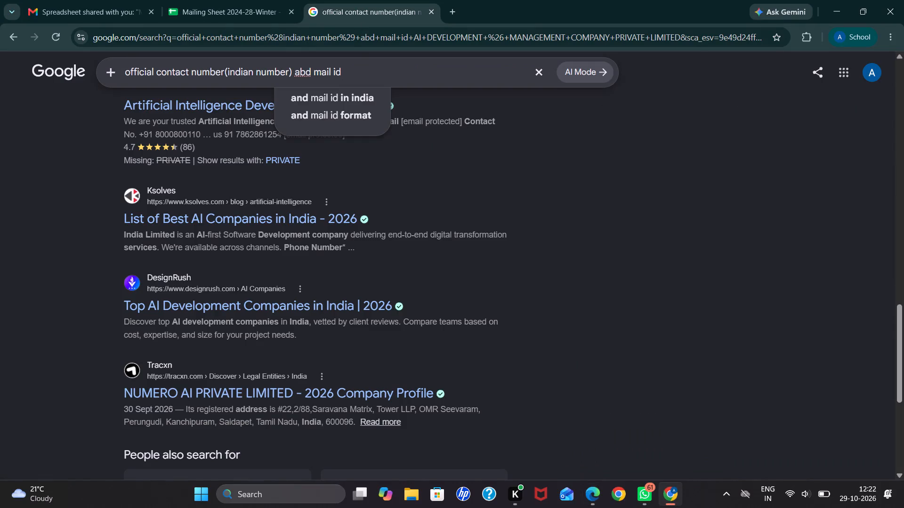
{"action": "key", "text": "ctrl+v"}
{"action": "key", "text": "Return"}
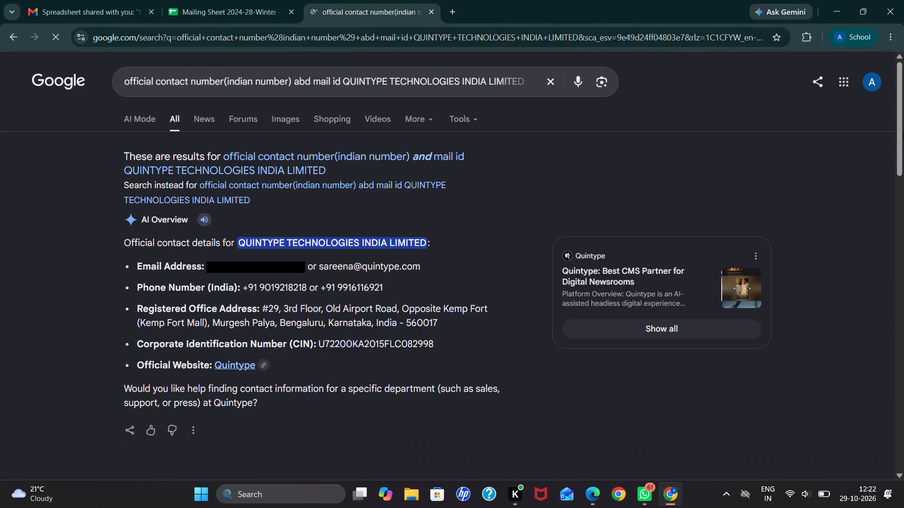
{"action": "scroll", "coordinate": [542, 304], "scroll_direction": "down", "scroll_amount": 5}
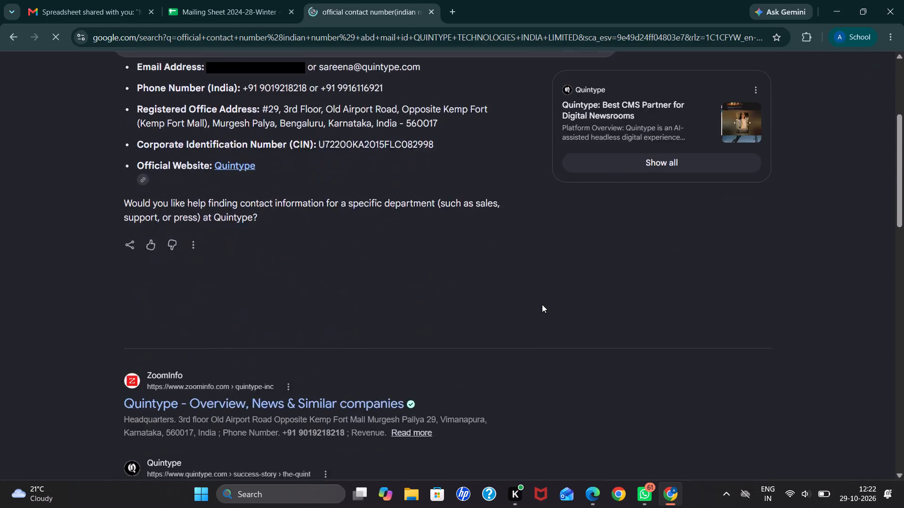
{"action": "scroll", "coordinate": [542, 304], "scroll_direction": "up", "scroll_amount": 4}
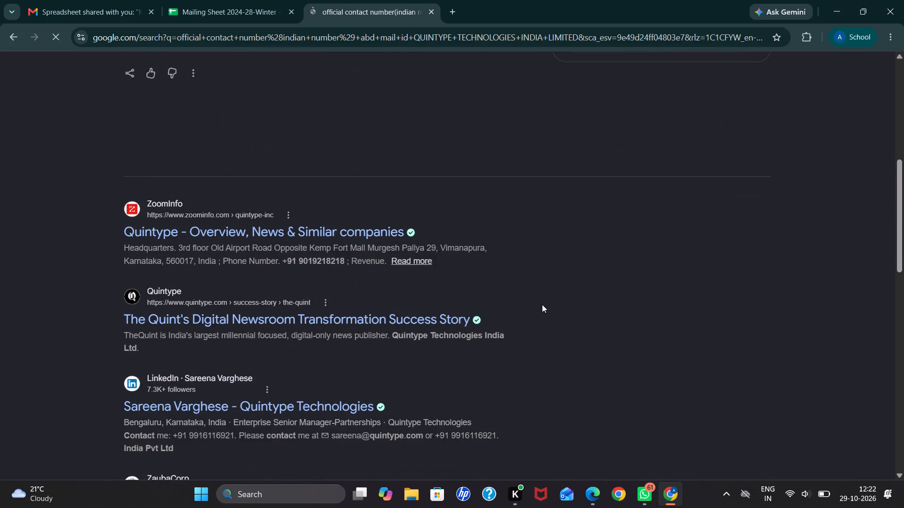
{"action": "scroll", "coordinate": [542, 304], "scroll_direction": "up", "scroll_amount": 3}
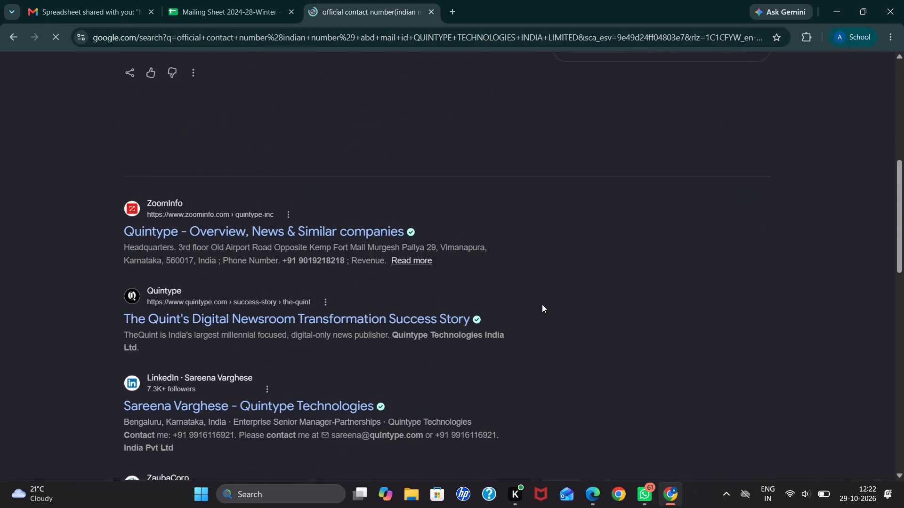
{"action": "scroll", "coordinate": [542, 304], "scroll_direction": "up", "scroll_amount": 3}
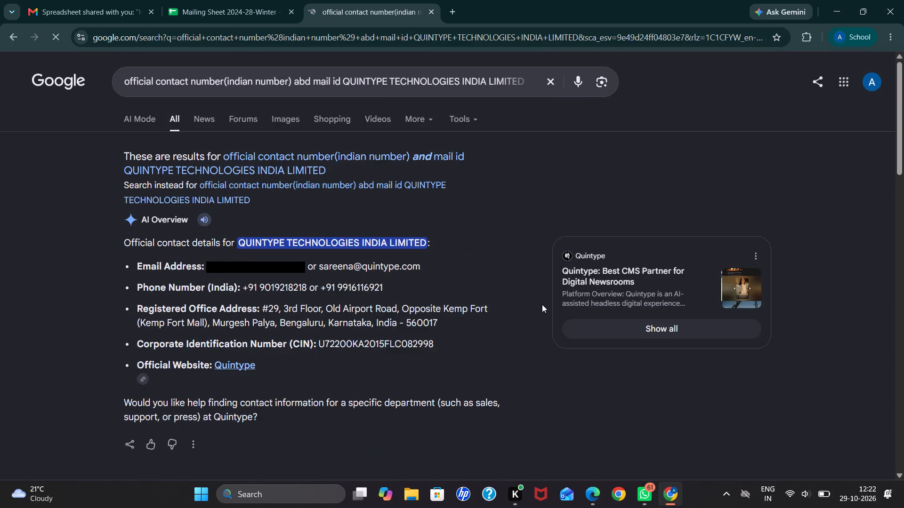
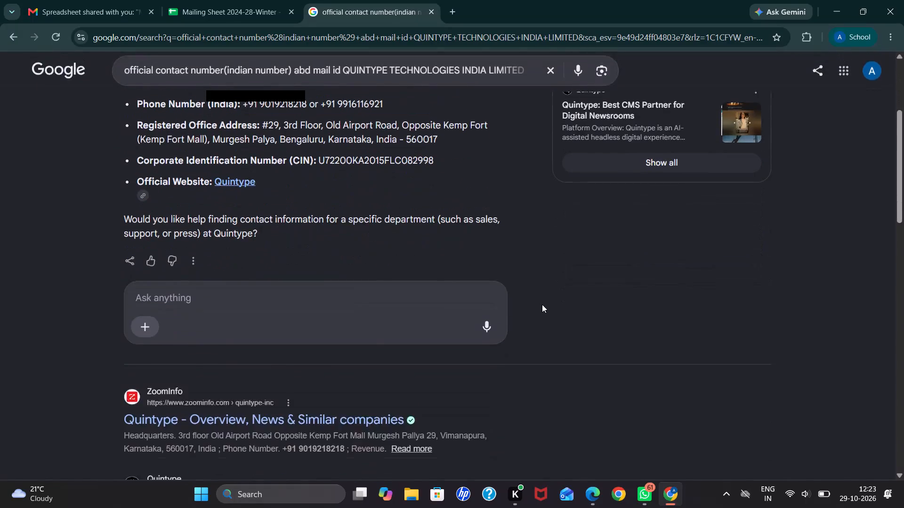
Review the Google results and AI overview for QUINTYPE TECHNOLOGIES INDIA LIMITED to find its official Indian contact number and email.
{"action": "scroll", "coordinate": [542, 304], "scroll_direction": "down", "scroll_amount": 3}
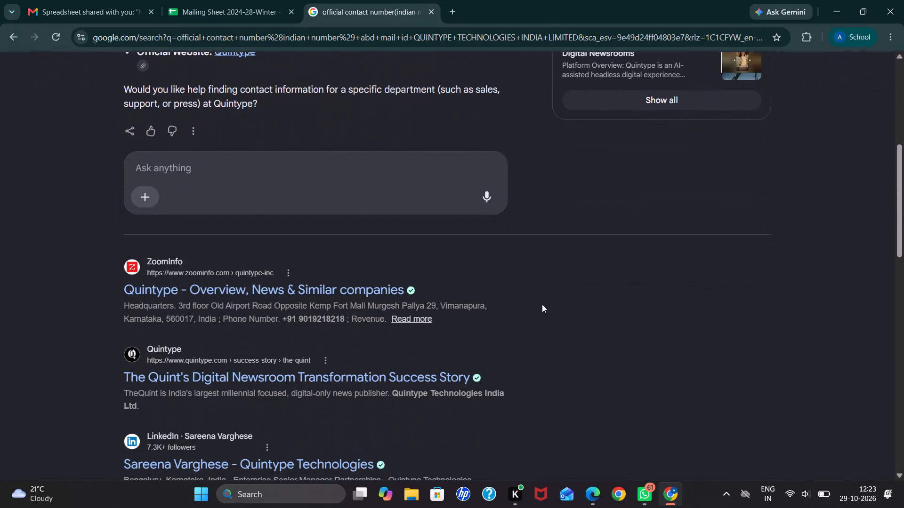
{"action": "scroll", "coordinate": [542, 304], "scroll_direction": "down", "scroll_amount": 4}
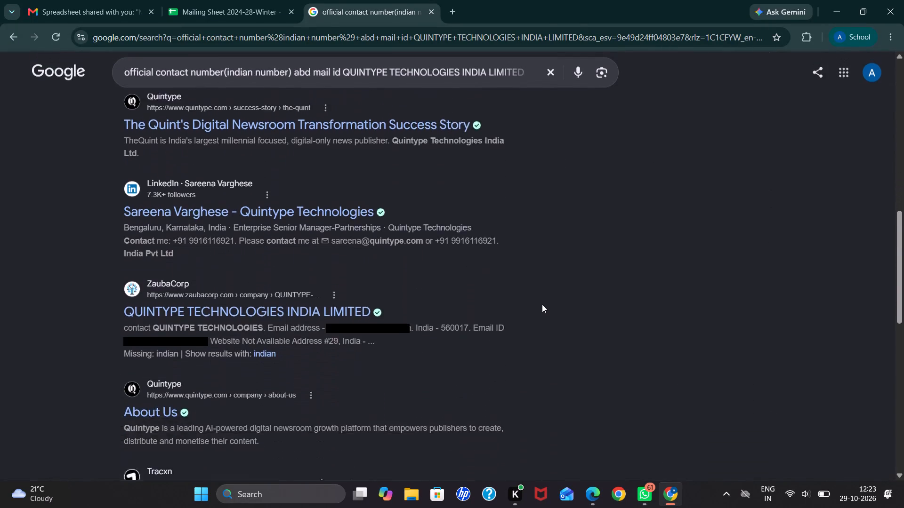
{"action": "scroll", "coordinate": [542, 304], "scroll_direction": "down", "scroll_amount": 5}
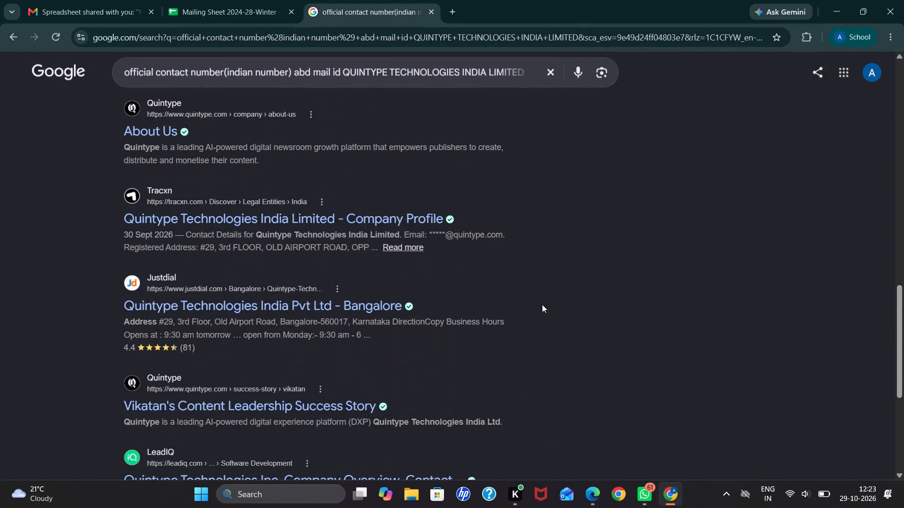
{"action": "scroll", "coordinate": [542, 304], "scroll_direction": "down", "scroll_amount": 3}
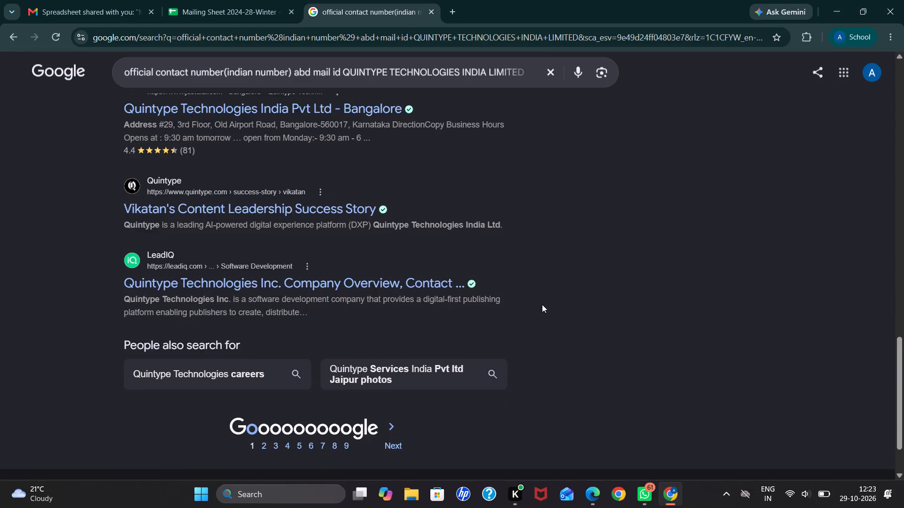
{"action": "scroll", "coordinate": [542, 304], "scroll_direction": "down", "scroll_amount": 4}
{"action": "scroll", "coordinate": [542, 304], "scroll_direction": "up", "scroll_amount": 2}
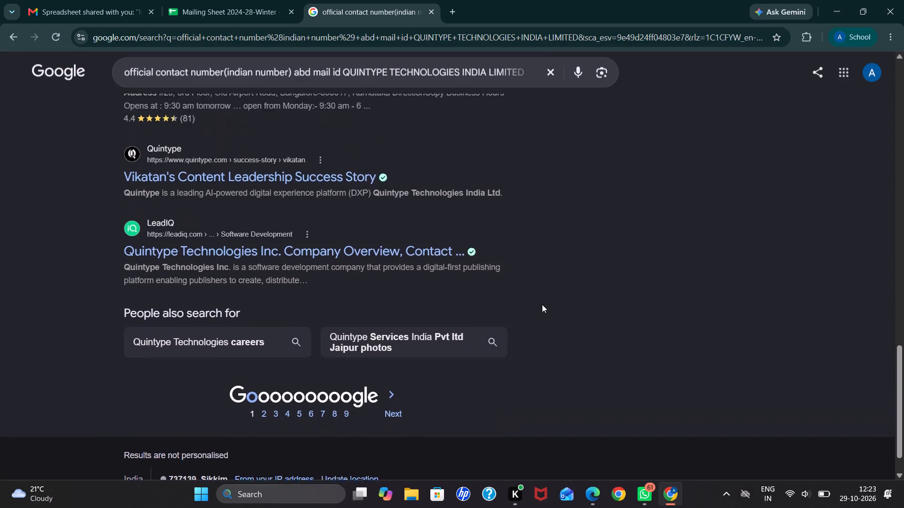
{"action": "scroll", "coordinate": [542, 304], "scroll_direction": "up", "scroll_amount": 8}
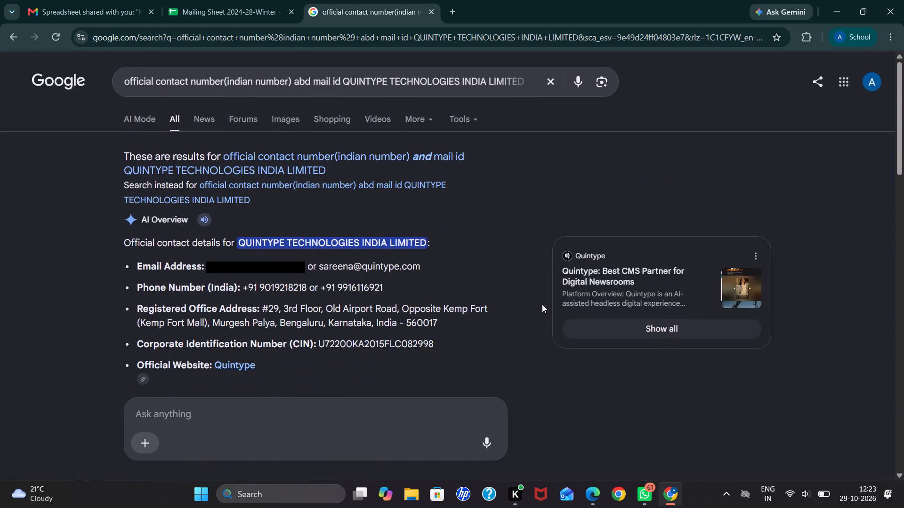
{"action": "scroll", "coordinate": [542, 304], "scroll_direction": "up", "scroll_amount": 3}
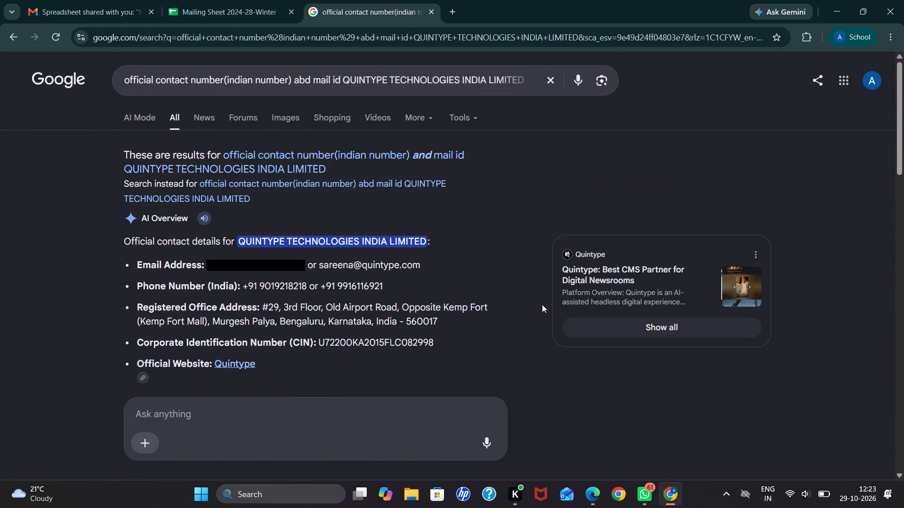
{"action": "scroll", "coordinate": [542, 304], "scroll_direction": "up", "scroll_amount": 3}
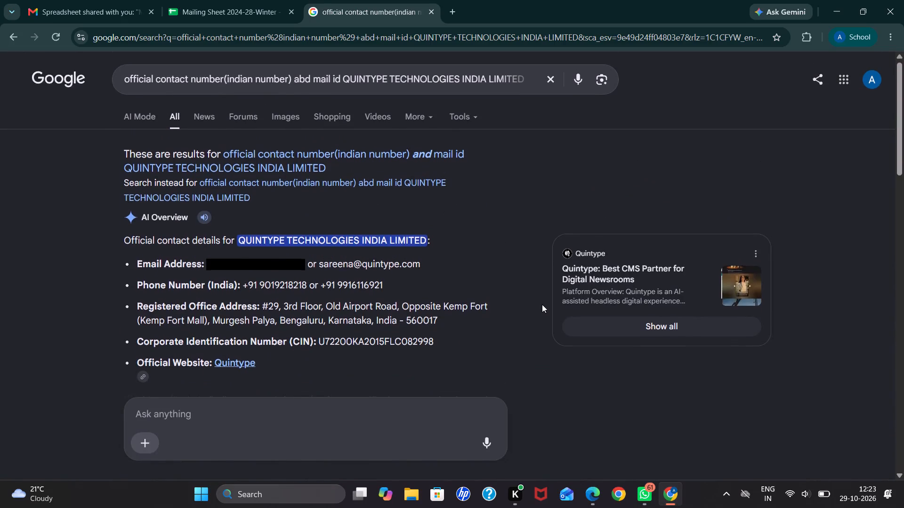
{"action": "scroll", "coordinate": [542, 304], "scroll_direction": "up", "scroll_amount": 2}
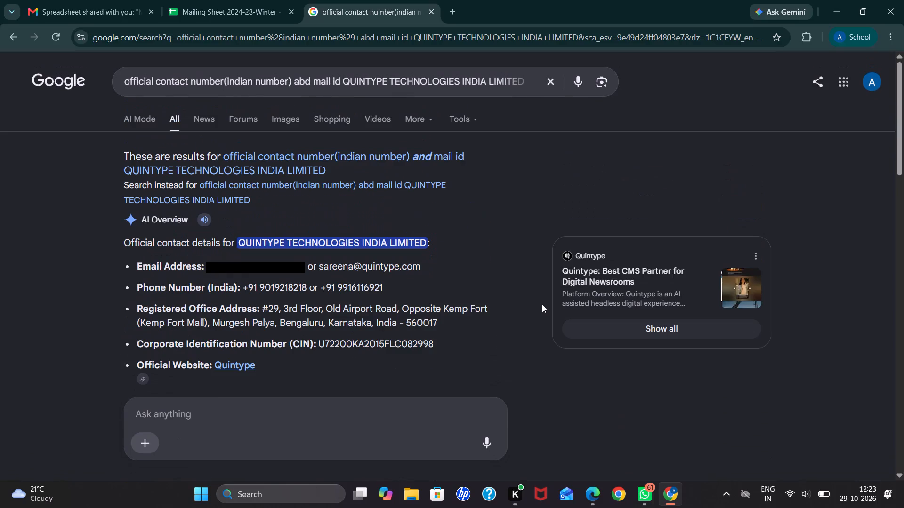
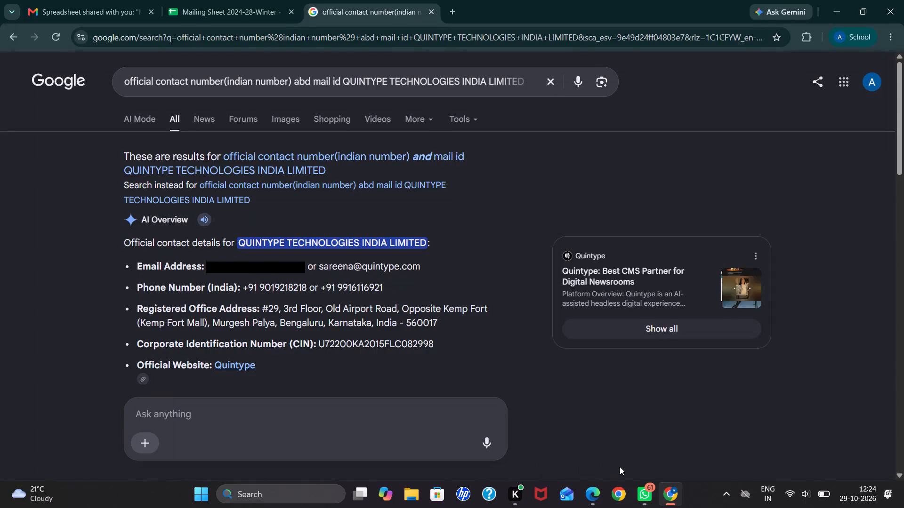
Copy MASTERCARD TECHNOLOGY PRIVATE LIMITED from the database in Edge and run the contact-details Google search in Chrome with that company name.
{"action": "left_click", "coordinate": [592, 493]}
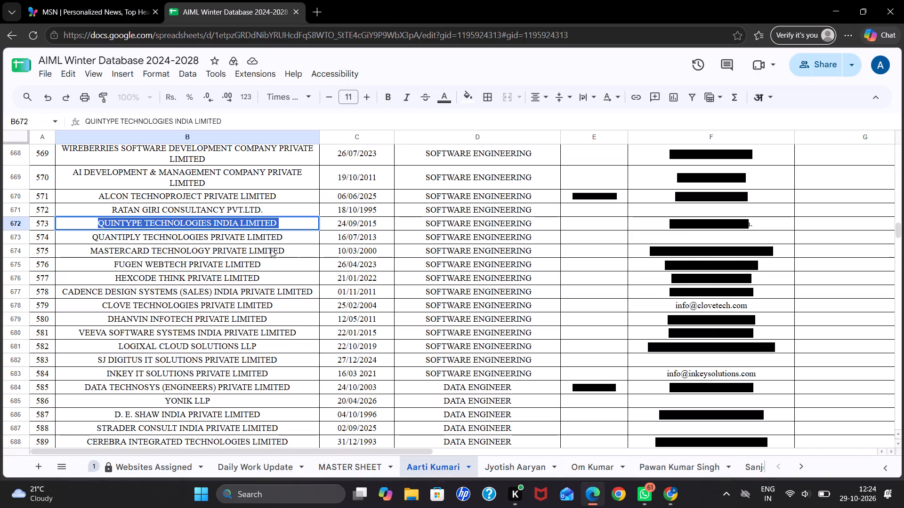
{"action": "double_click", "coordinate": [291, 249]}
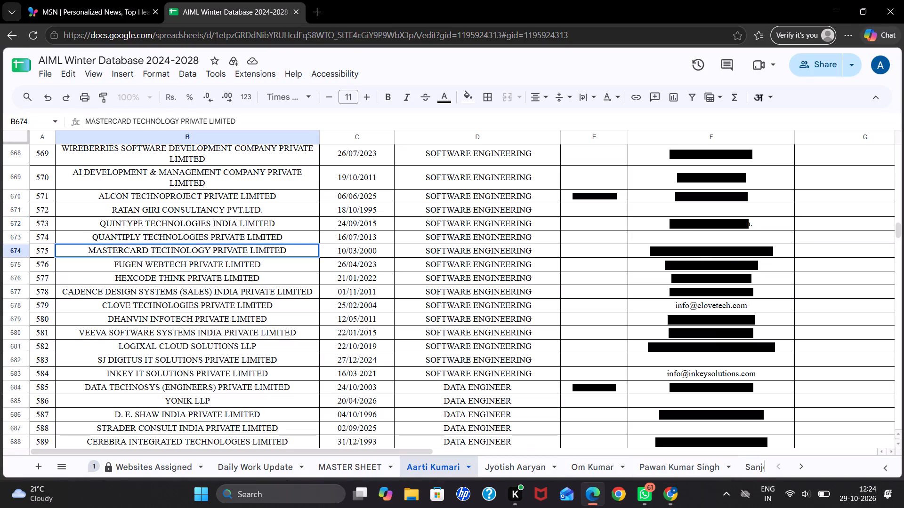
{"action": "key", "text": "ctrl+a"}
{"action": "key", "text": "ctrl+c"}
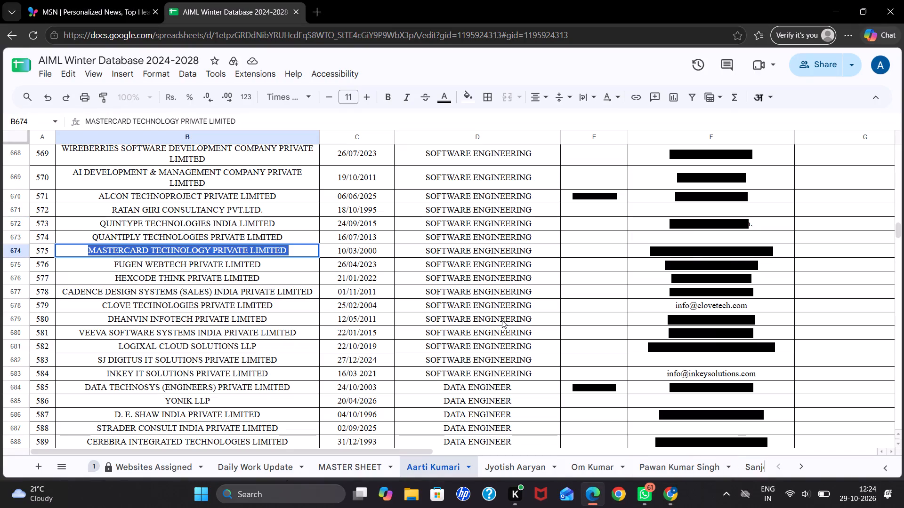
{"action": "left_click", "coordinate": [670, 495]}
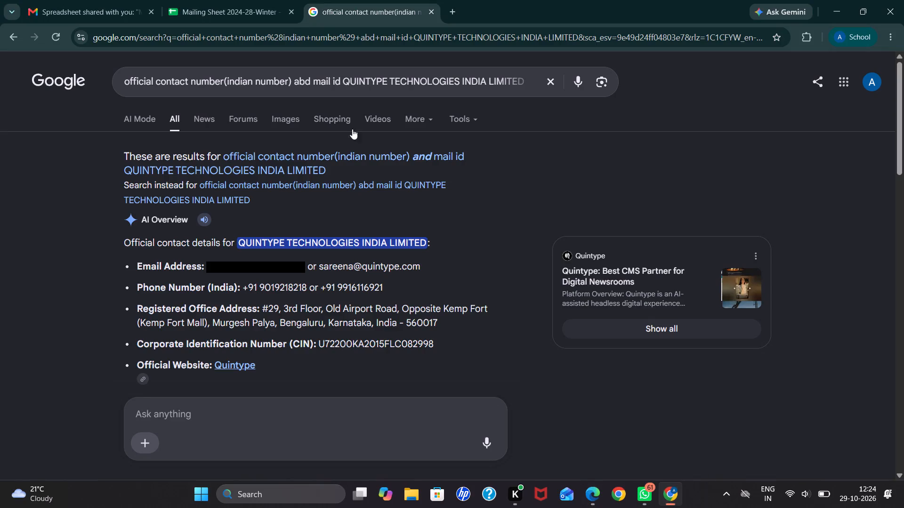
{"action": "left_click_drag", "start_coordinate": [345, 83], "coordinate": [621, 84]}
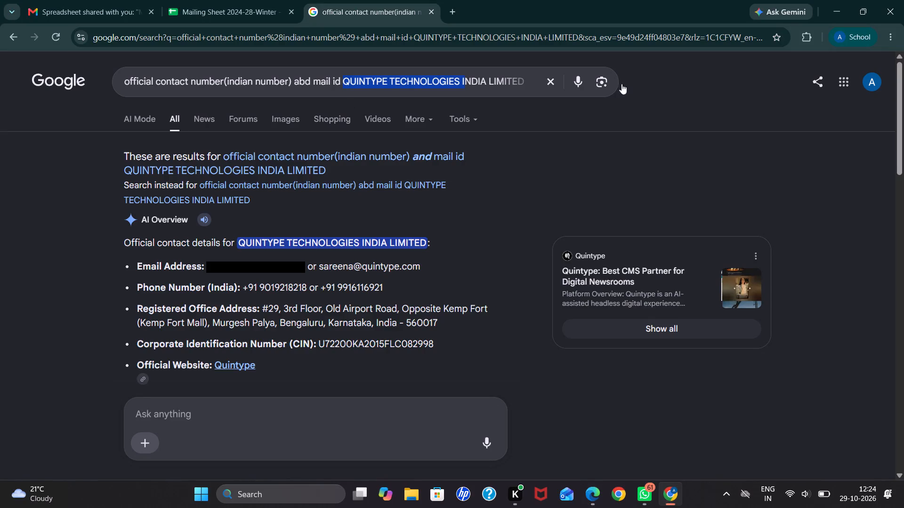
{"action": "left_click_drag", "start_coordinate": [621, 84], "coordinate": [903, 76]}
{"action": "key", "text": "BackSpace"}
{"action": "key", "text": "ctrl+v"}
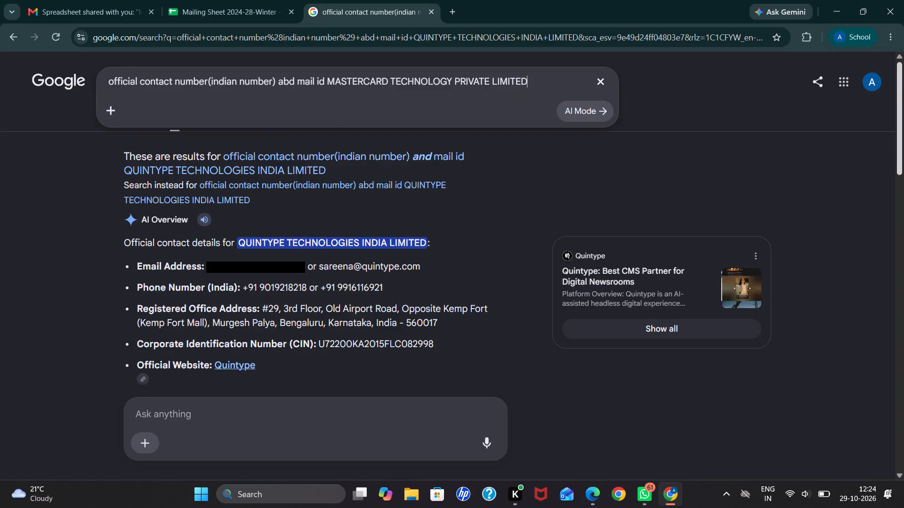
{"action": "key", "text": "Return"}
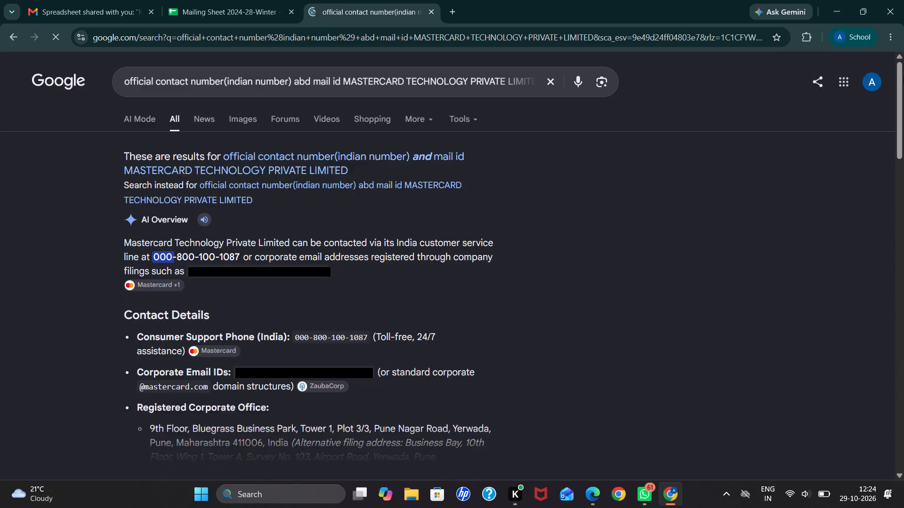
Examine the AI overview and Google results for Mastercard Technology's Indian contact number, email and company profile pages.
{"action": "scroll", "coordinate": [483, 319], "scroll_direction": "down", "scroll_amount": 1}
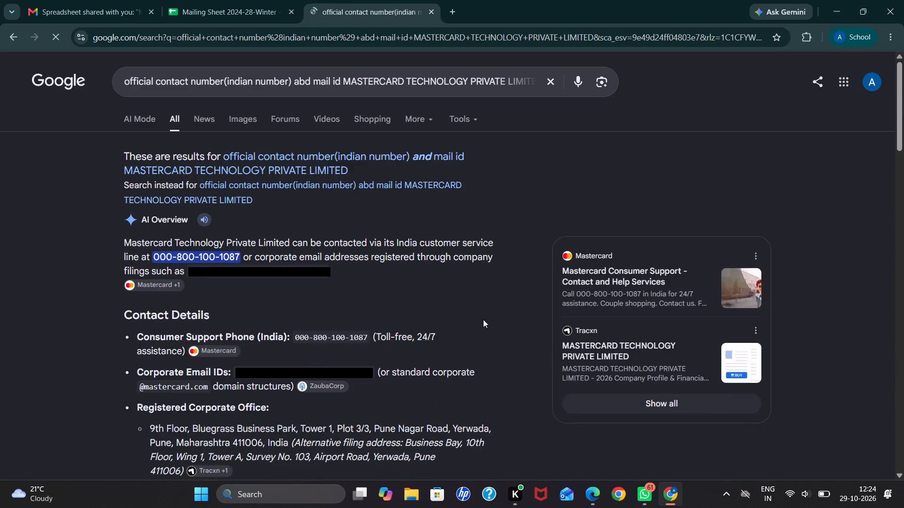
{"action": "scroll", "coordinate": [483, 319], "scroll_direction": "down", "scroll_amount": 7}
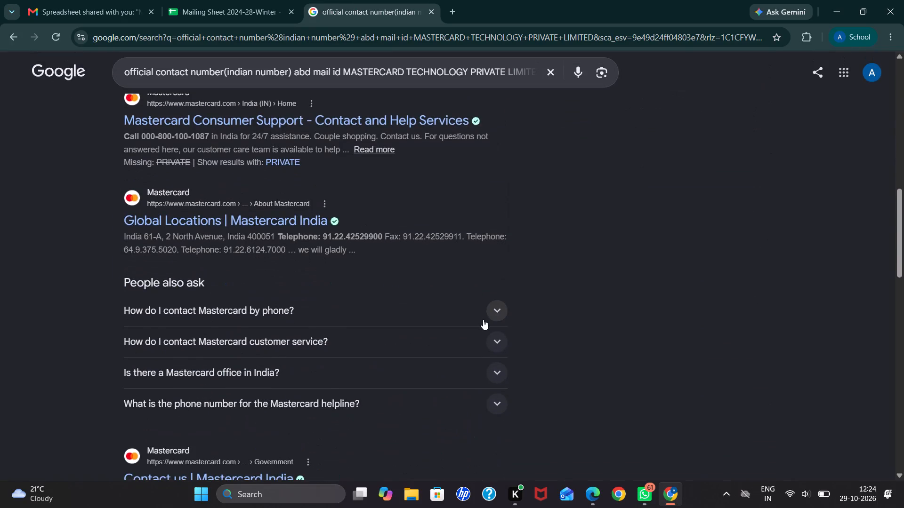
{"action": "scroll", "coordinate": [483, 319], "scroll_direction": "down", "scroll_amount": 1}
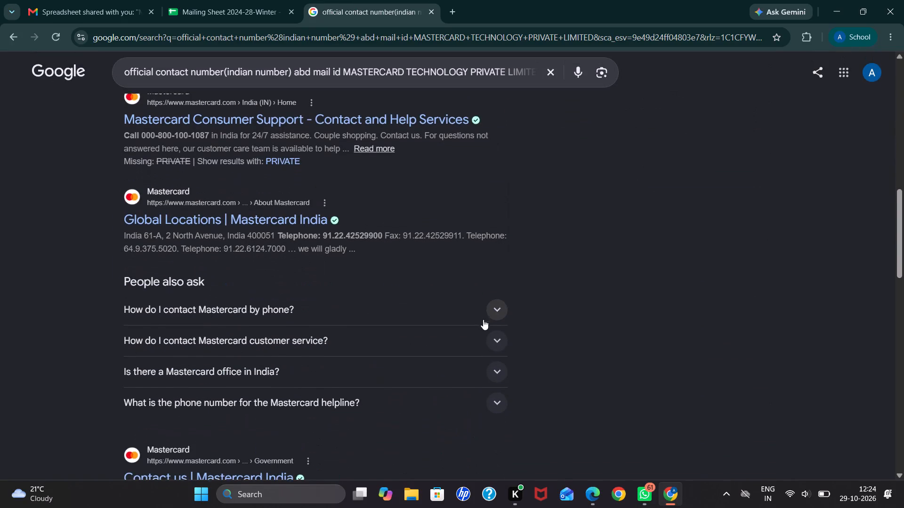
{"action": "scroll", "coordinate": [483, 319], "scroll_direction": "down", "scroll_amount": 3}
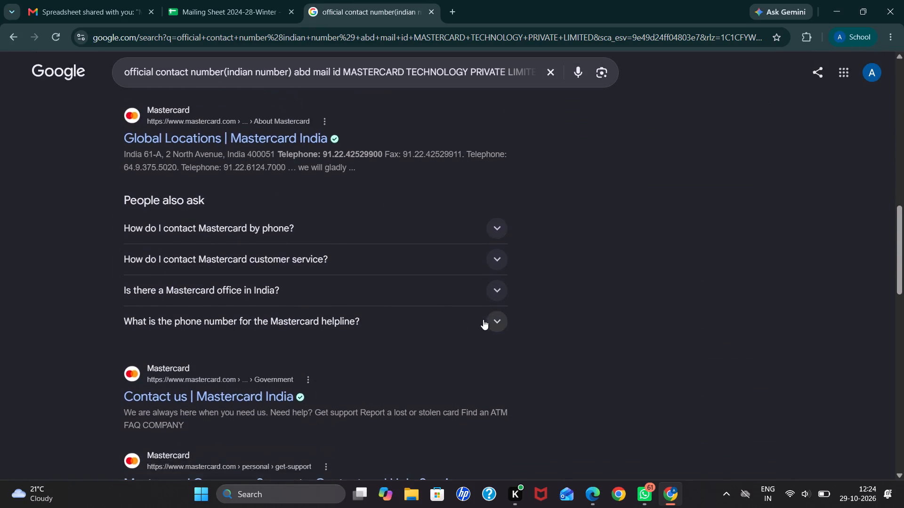
{"action": "scroll", "coordinate": [483, 319], "scroll_direction": "down", "scroll_amount": 3}
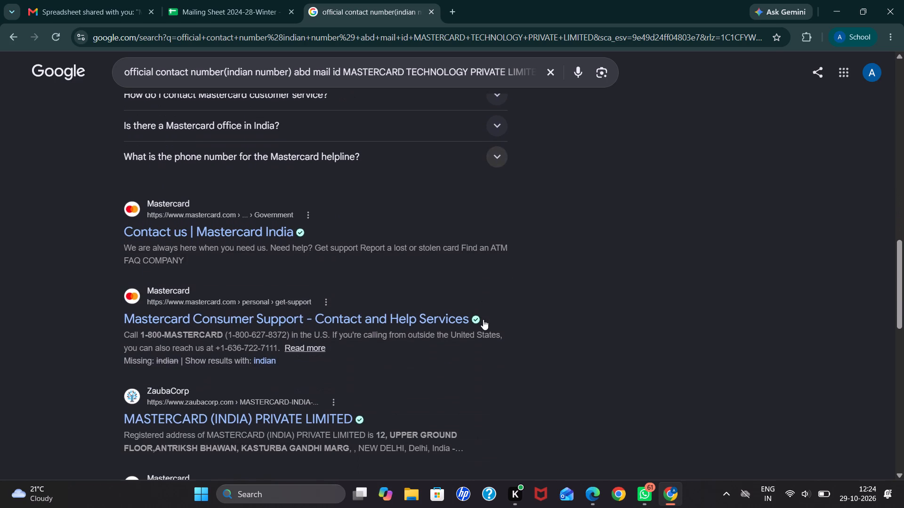
{"action": "scroll", "coordinate": [483, 319], "scroll_direction": "down", "scroll_amount": 3}
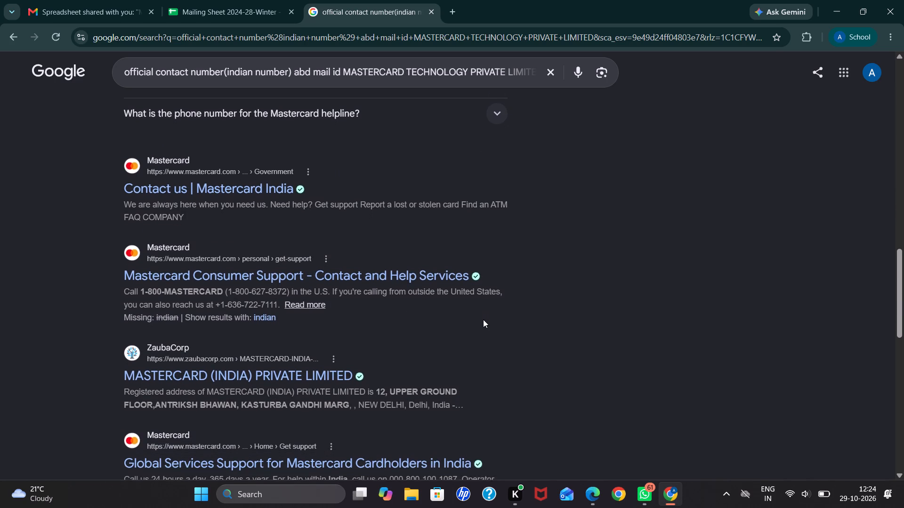
{"action": "scroll", "coordinate": [483, 319], "scroll_direction": "down", "scroll_amount": 3}
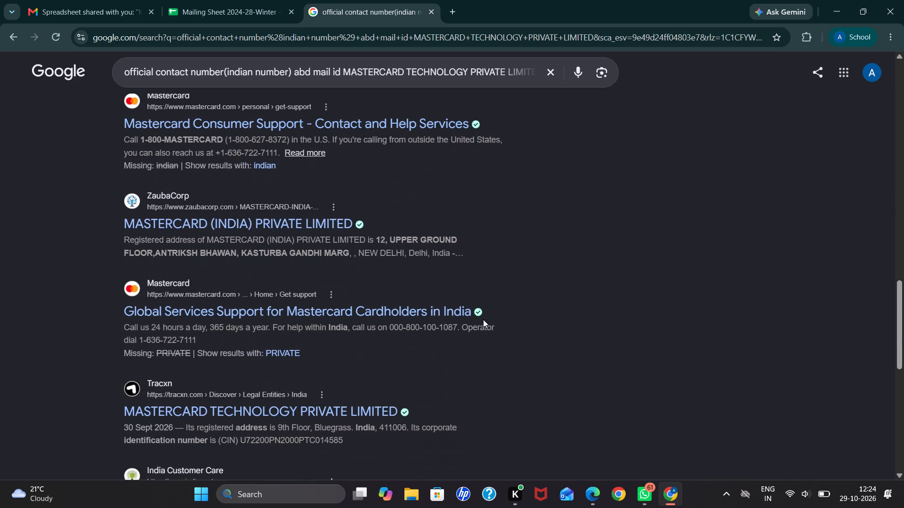
{"action": "scroll", "coordinate": [483, 319], "scroll_direction": "down", "scroll_amount": 1}
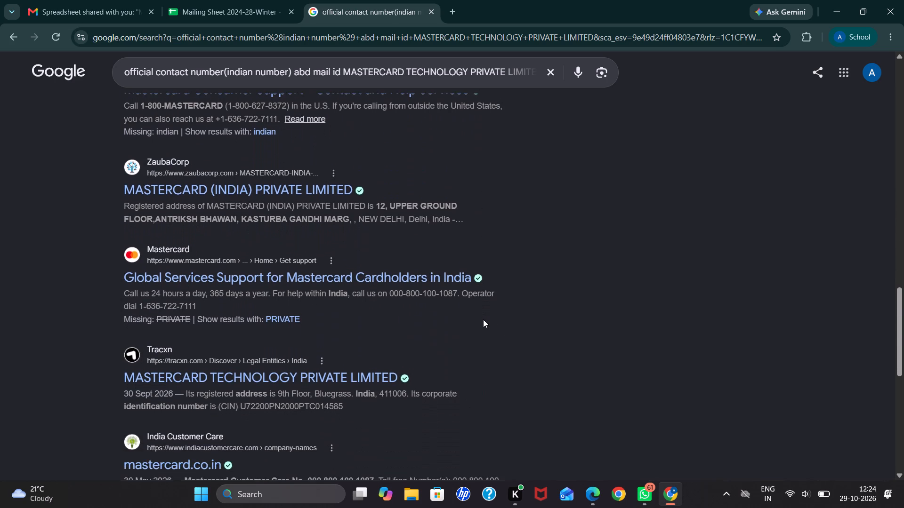
{"action": "scroll", "coordinate": [483, 319], "scroll_direction": "down", "scroll_amount": 6}
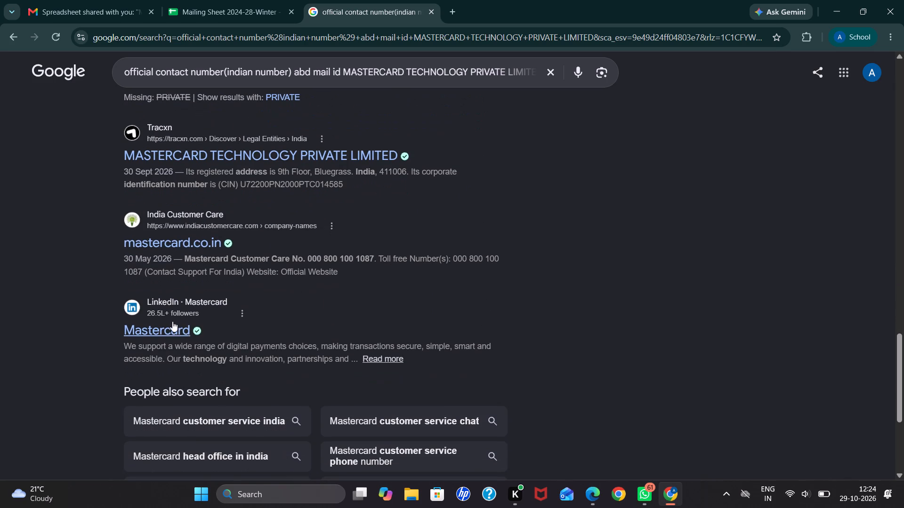
Open Mastercard's LinkedIn page from the search results and bring up its associated members.
{"action": "left_click", "coordinate": [169, 330]}
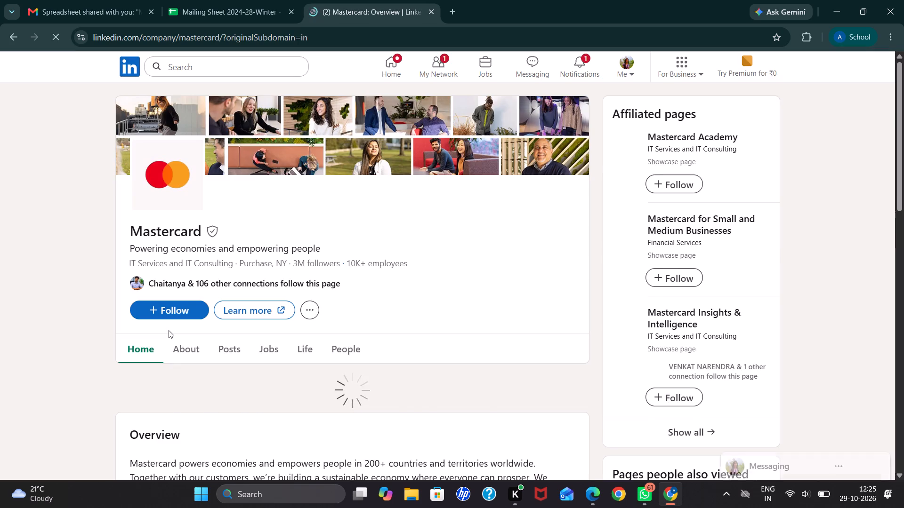
{"action": "left_click", "coordinate": [347, 349]}
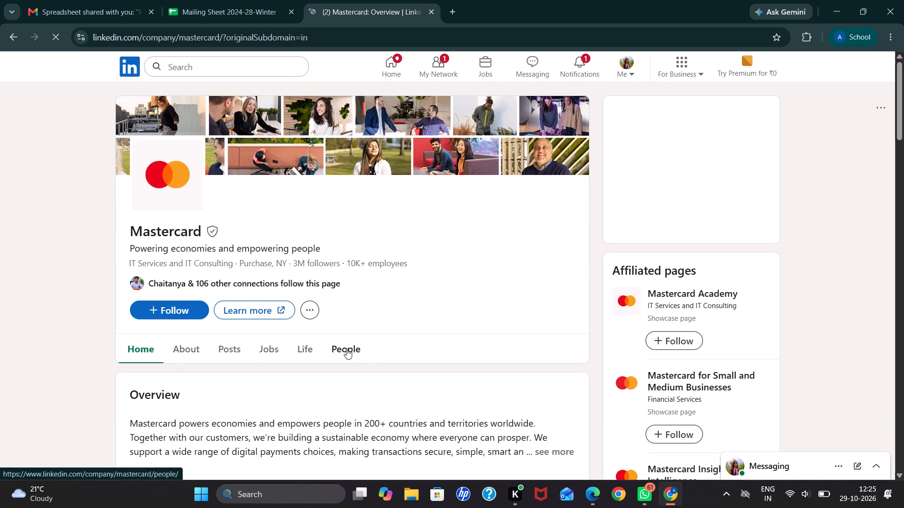
{"action": "scroll", "coordinate": [434, 278], "scroll_direction": "down", "scroll_amount": 2}
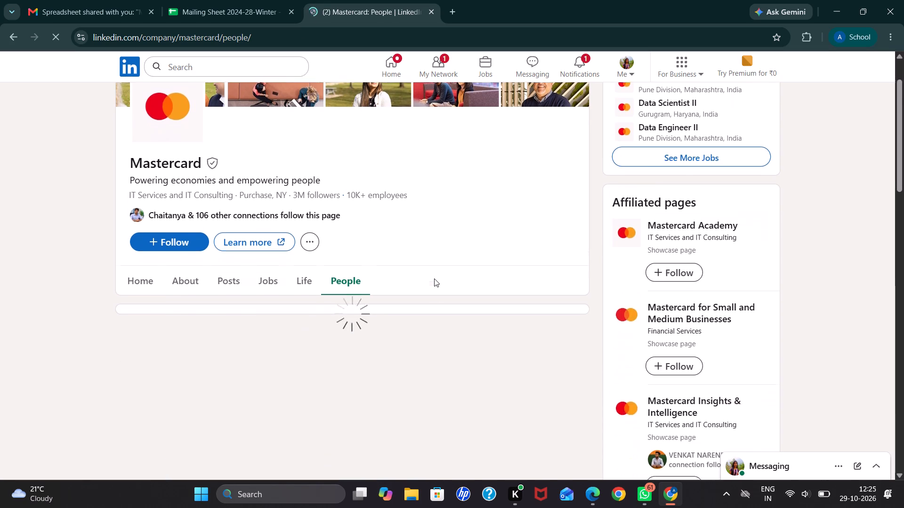
{"action": "scroll", "coordinate": [434, 278], "scroll_direction": "down", "scroll_amount": 4}
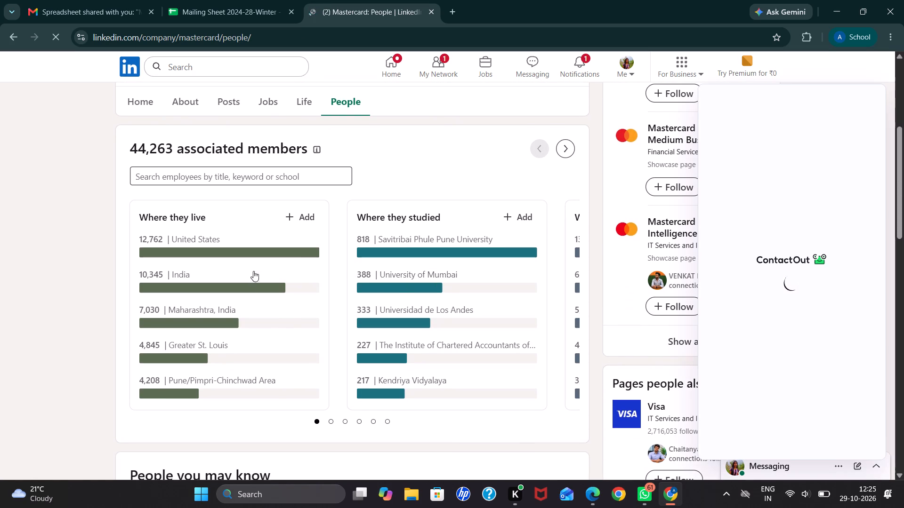
Filter Mastercard's associated members to India with the keywords "hr, talent".
{"action": "left_click", "coordinate": [251, 291]}
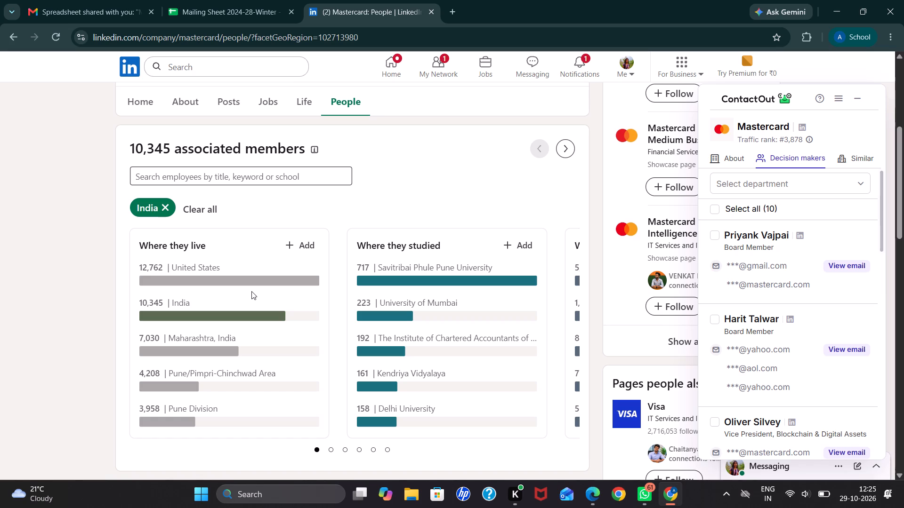
{"action": "left_click", "coordinate": [260, 182]}
{"action": "type", "text": "hr, talent"}
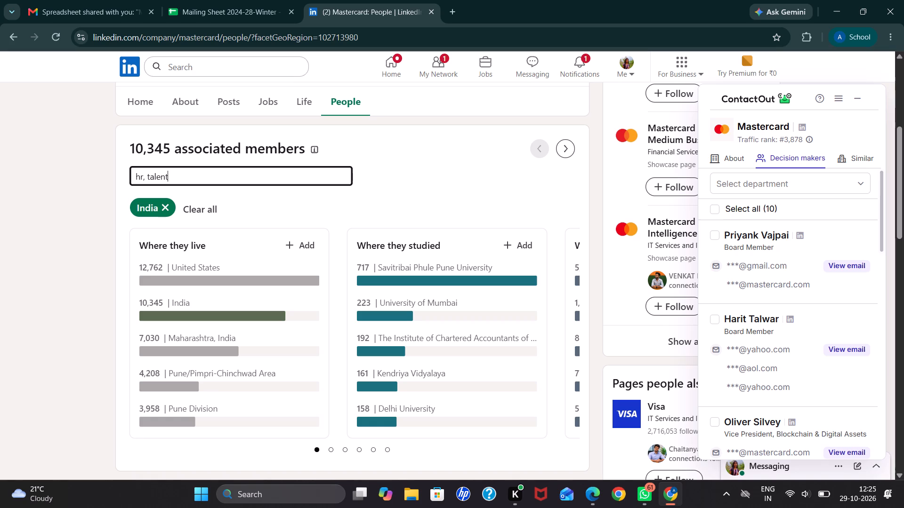
{"action": "key", "text": "Return"}
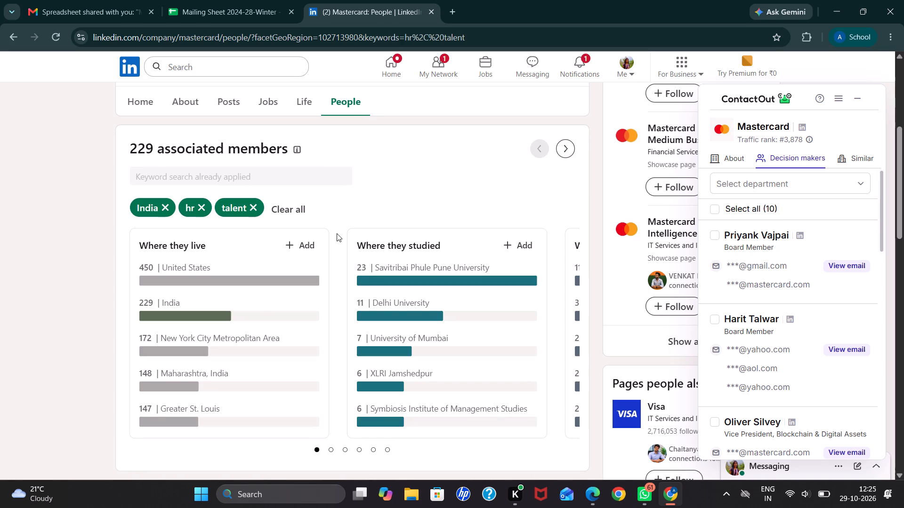
Open the LinkedIn profile of the member titled "Talent Acquisition Partner" @ Mastercard from the filtered people.
{"action": "scroll", "coordinate": [337, 233], "scroll_direction": "down", "scroll_amount": 6}
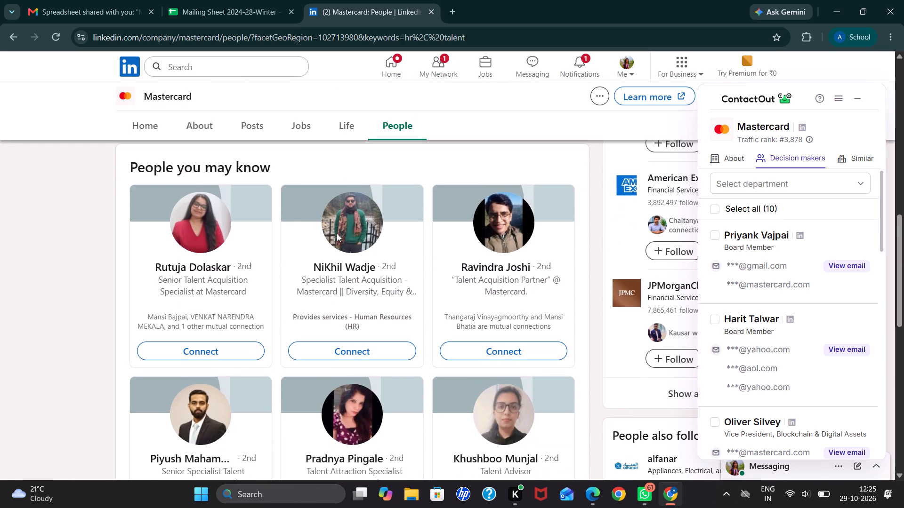
{"action": "scroll", "coordinate": [337, 233], "scroll_direction": "down", "scroll_amount": 1}
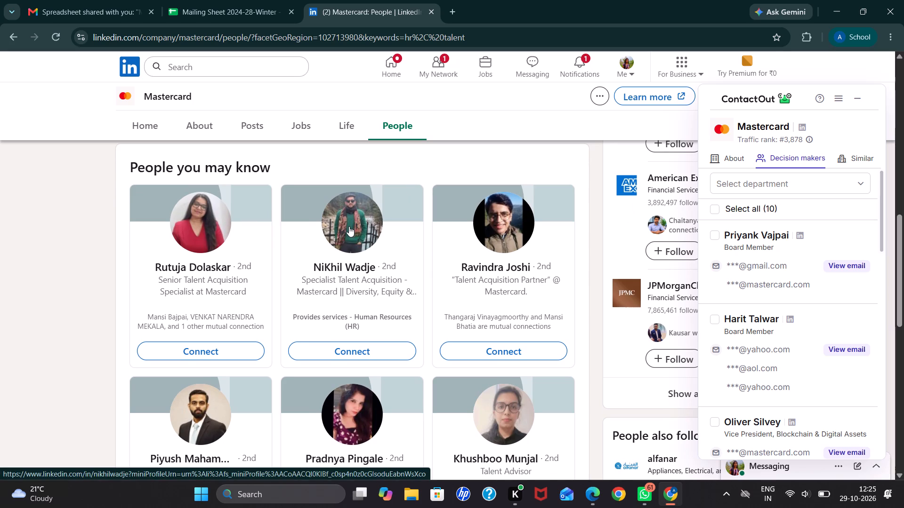
{"action": "left_click", "coordinate": [502, 224]}
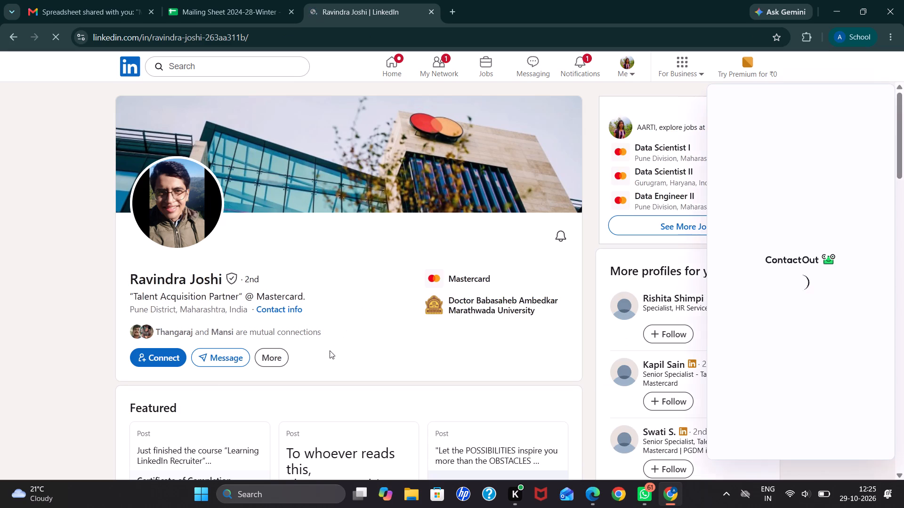
Send the Talent Acquisition Partner a connection invitation without a note.
{"action": "left_click", "coordinate": [154, 364]}
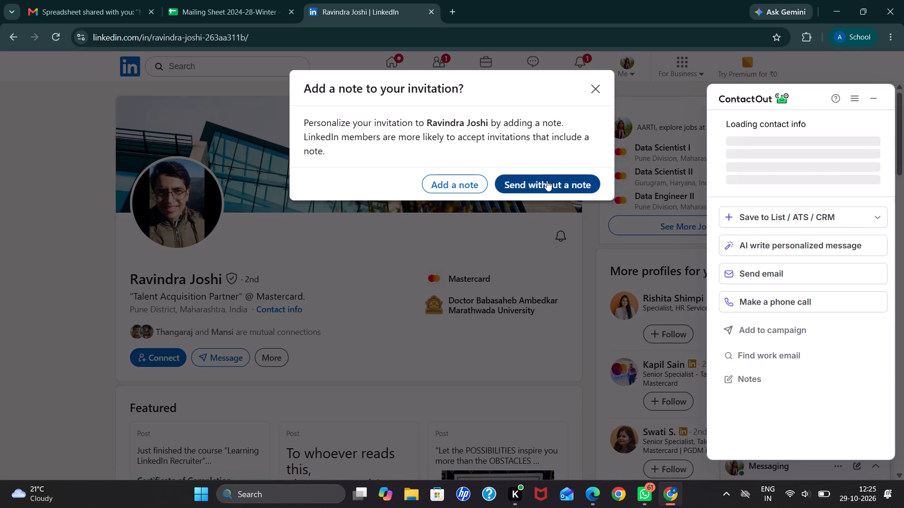
{"action": "left_click", "coordinate": [547, 181]}
{"action": "left_click", "coordinate": [861, 176]}
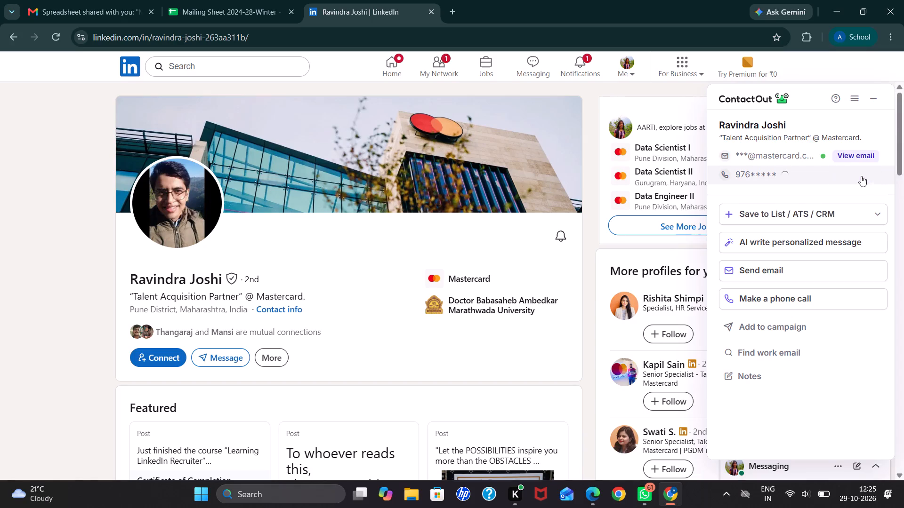
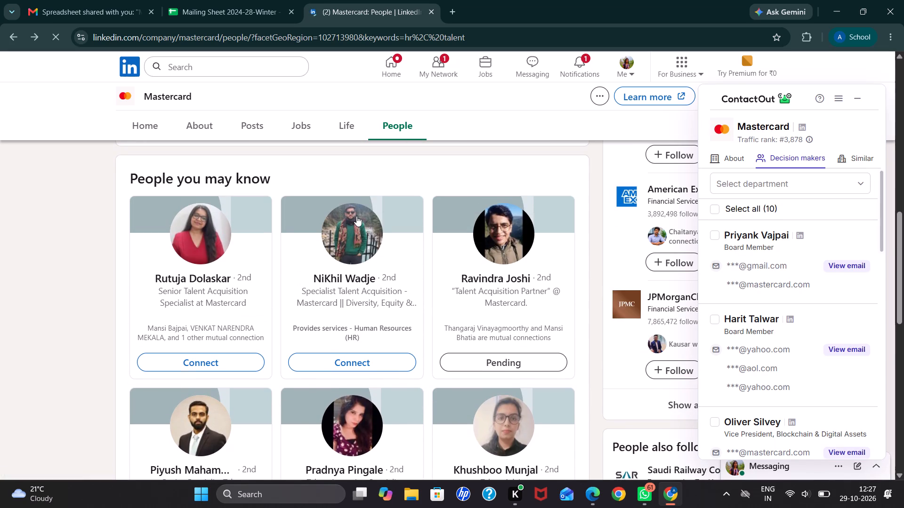
Open the LinkedIn profile of Mastercard's Specialist Talent Acquisition member and reveal all of their phone numbers in ContactOut.
{"action": "left_click", "coordinate": [356, 216]}
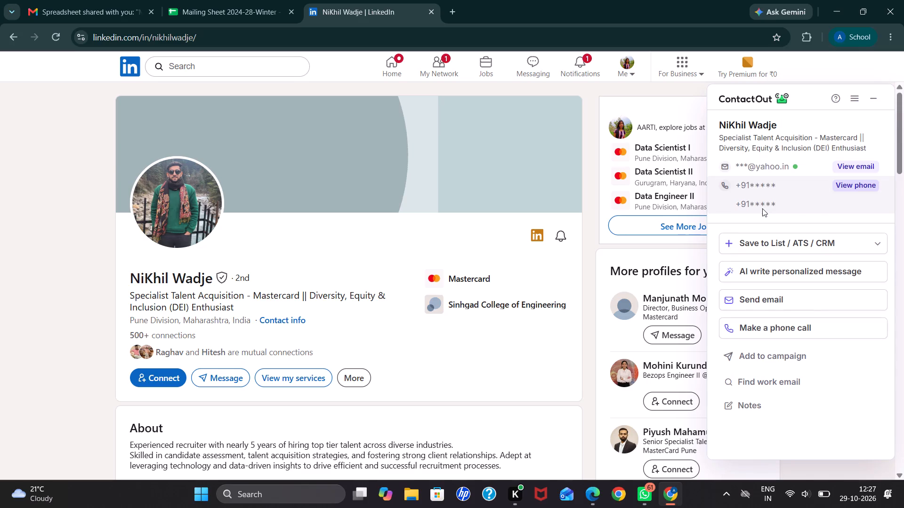
{"action": "left_click", "coordinate": [859, 187]}
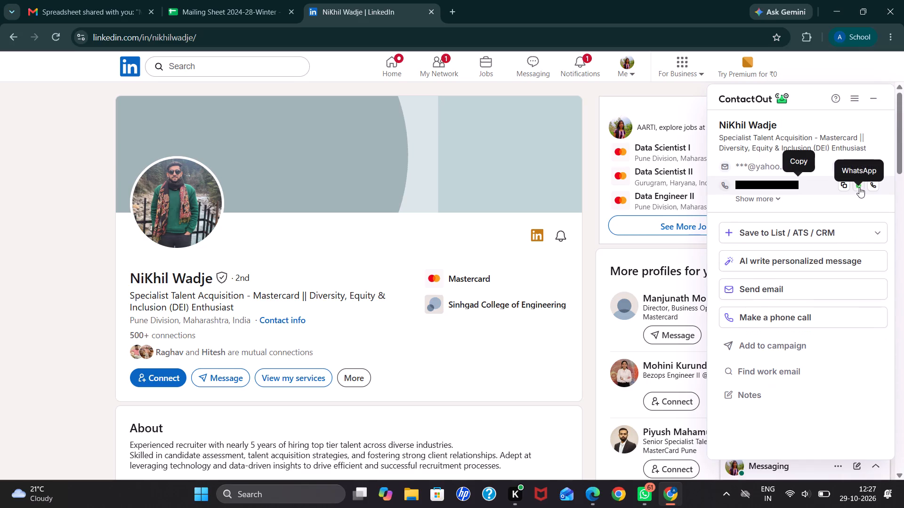
{"action": "left_click", "coordinate": [781, 198]}
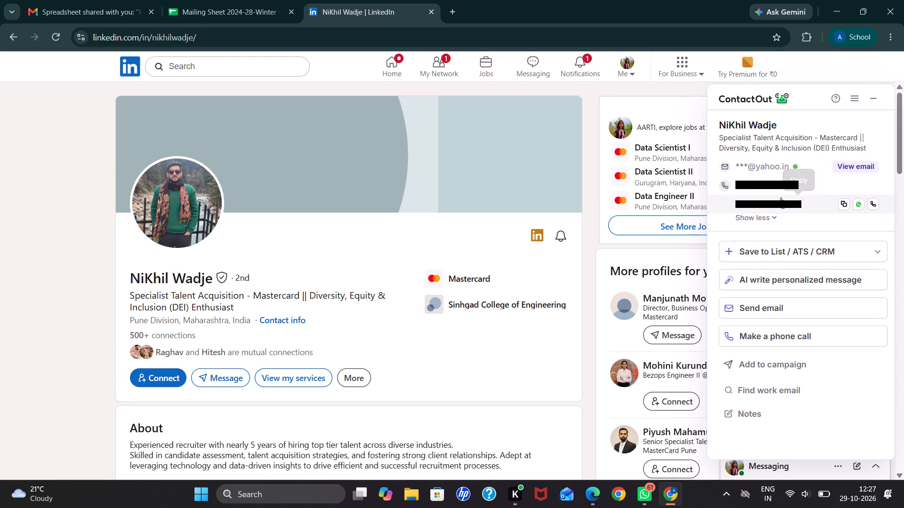
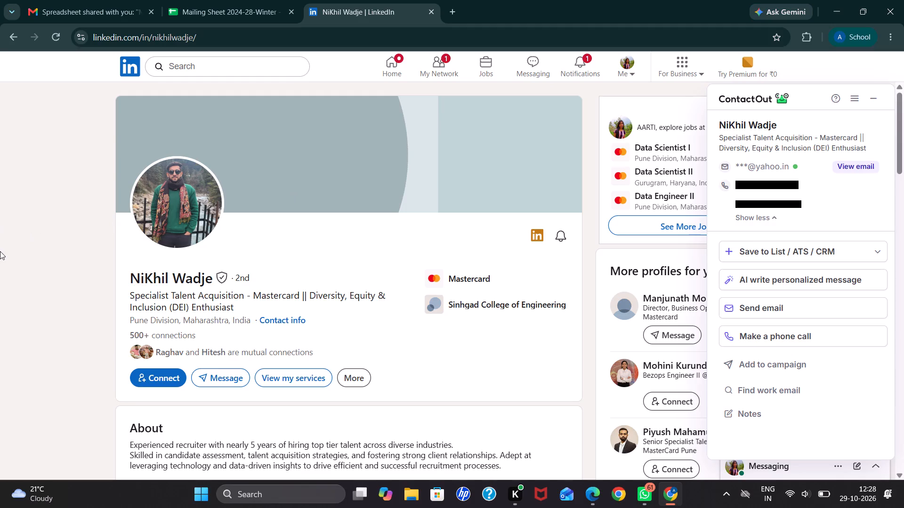
Return to Mastercard's LinkedIn people results for HR and talent, and examine the listed employees for further HR or talent acquisition contacts.
{"action": "scroll", "coordinate": [0, 251], "scroll_direction": "right", "scroll_amount": 11}
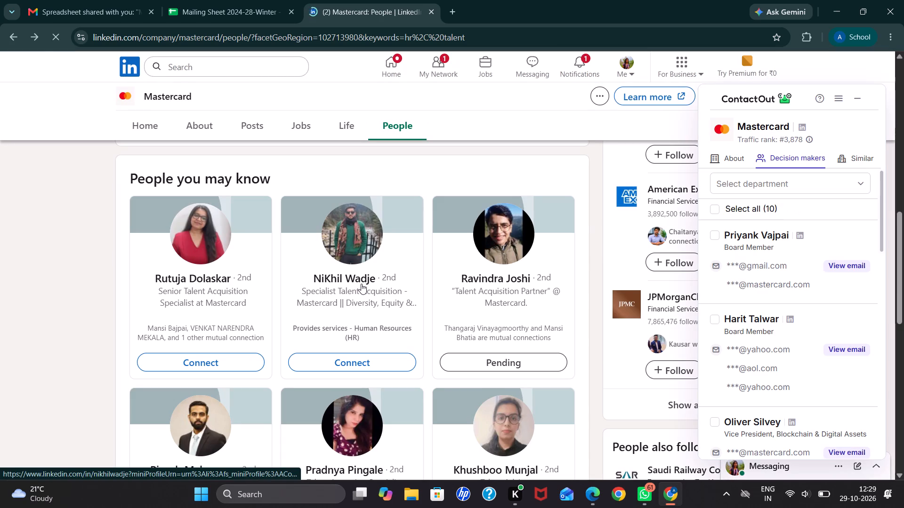
{"action": "scroll", "coordinate": [428, 301], "scroll_direction": "down", "scroll_amount": 1}
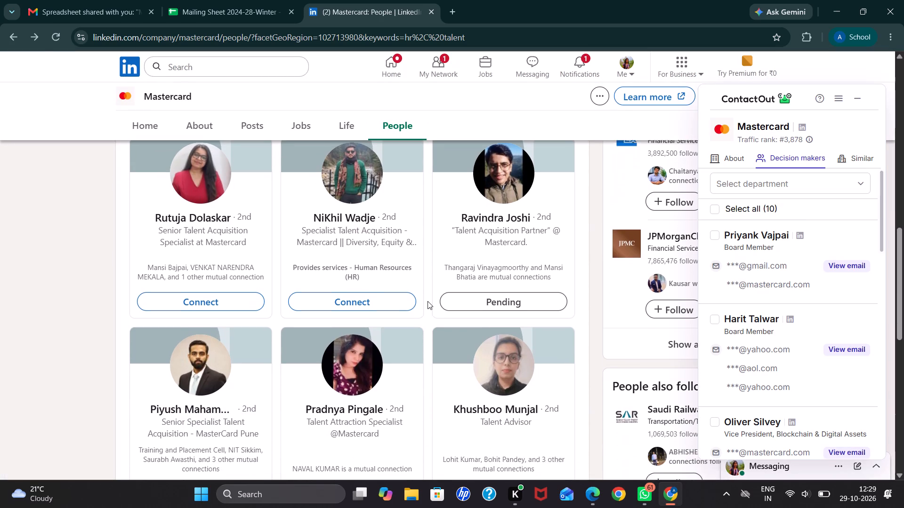
{"action": "scroll", "coordinate": [428, 301], "scroll_direction": "down", "scroll_amount": 5}
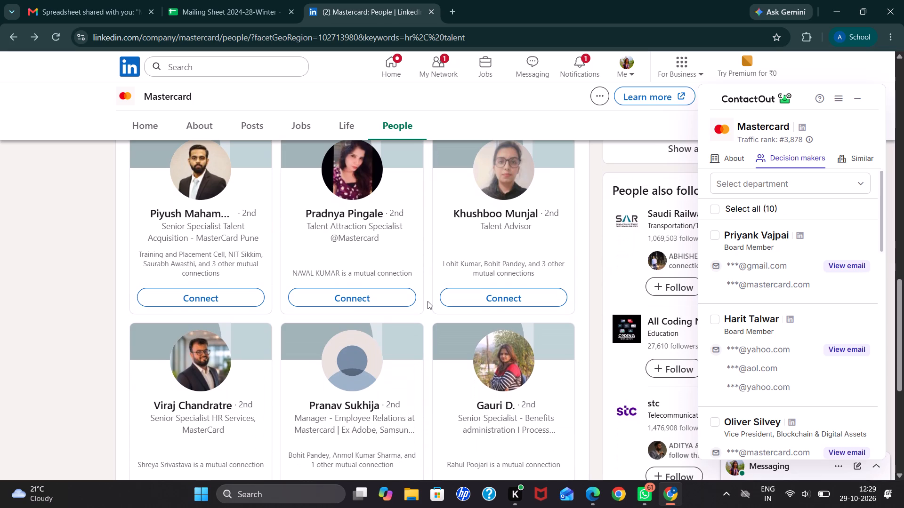
{"action": "scroll", "coordinate": [428, 301], "scroll_direction": "down", "scroll_amount": 4}
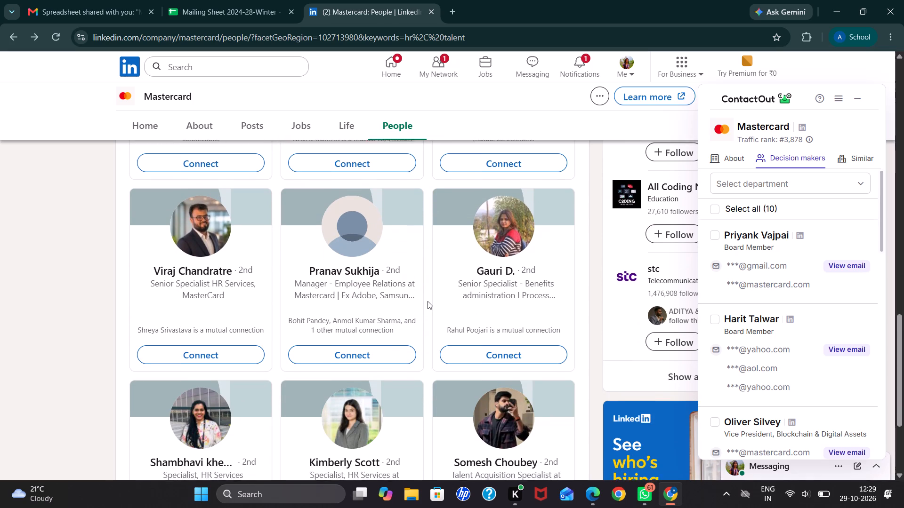
{"action": "scroll", "coordinate": [428, 301], "scroll_direction": "down", "scroll_amount": 2}
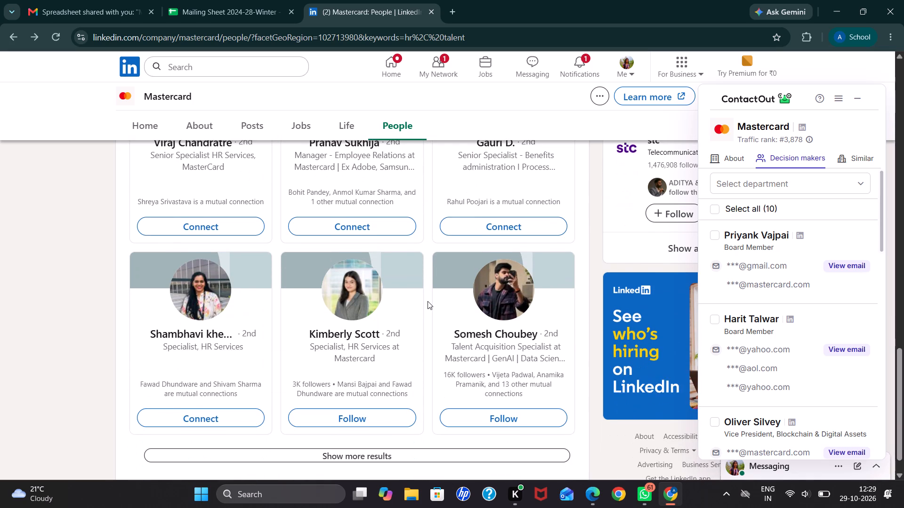
{"action": "scroll", "coordinate": [428, 301], "scroll_direction": "down", "scroll_amount": 1}
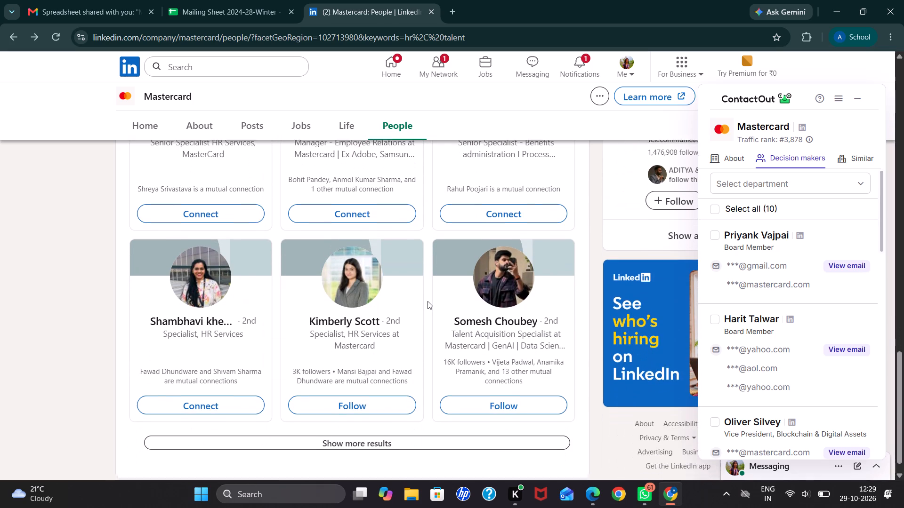
{"action": "scroll", "coordinate": [428, 301], "scroll_direction": "down", "scroll_amount": 3}
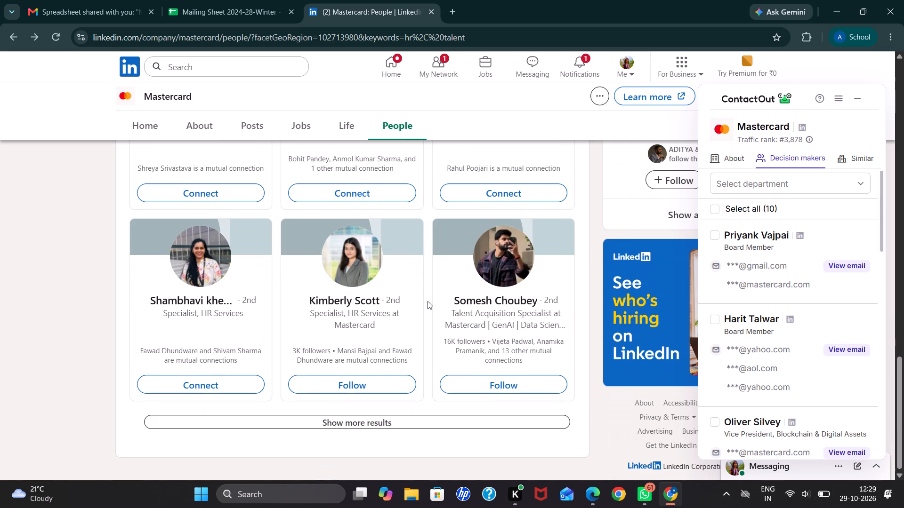
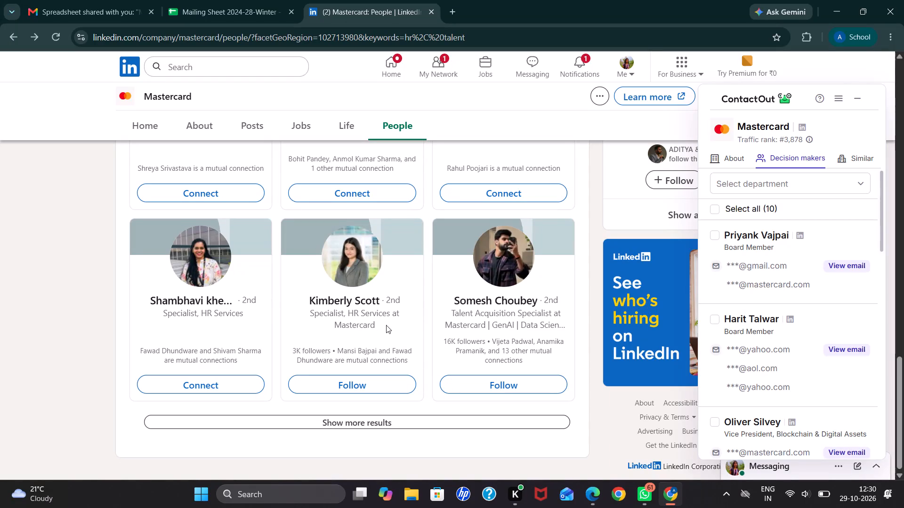
Open the profile of Mastercard's Senior Specialist Talent Acquisition in Pune from the people results and reveal the contact's phone number in ContactOut.
{"action": "scroll", "coordinate": [390, 325], "scroll_direction": "up", "scroll_amount": 1}
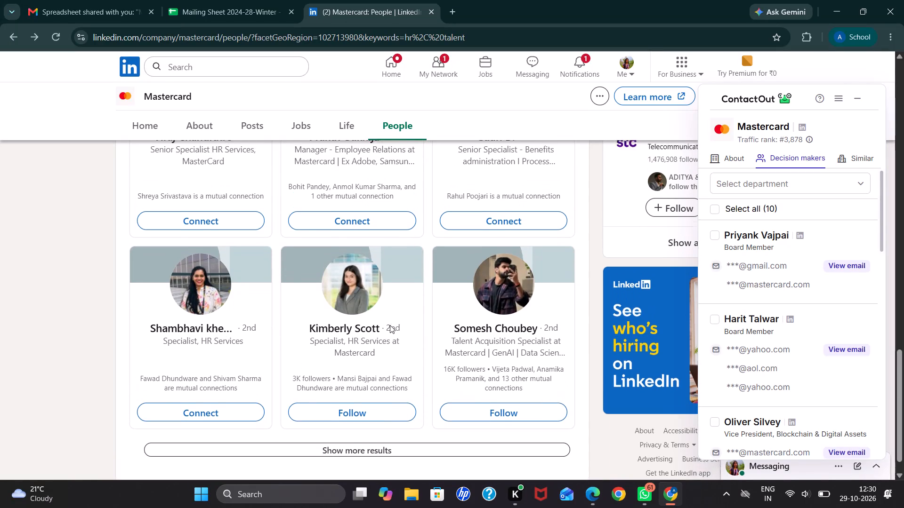
{"action": "scroll", "coordinate": [390, 325], "scroll_direction": "up", "scroll_amount": 3}
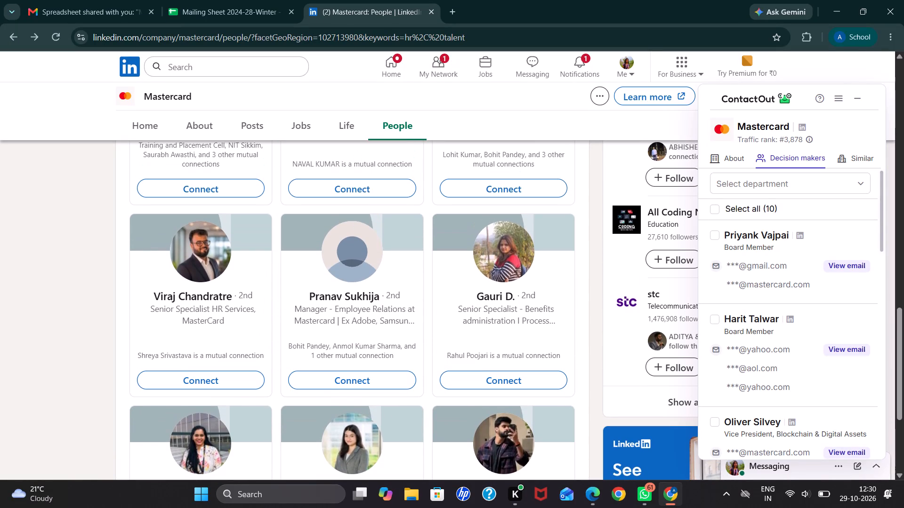
{"action": "scroll", "coordinate": [364, 315], "scroll_direction": "up", "scroll_amount": 2}
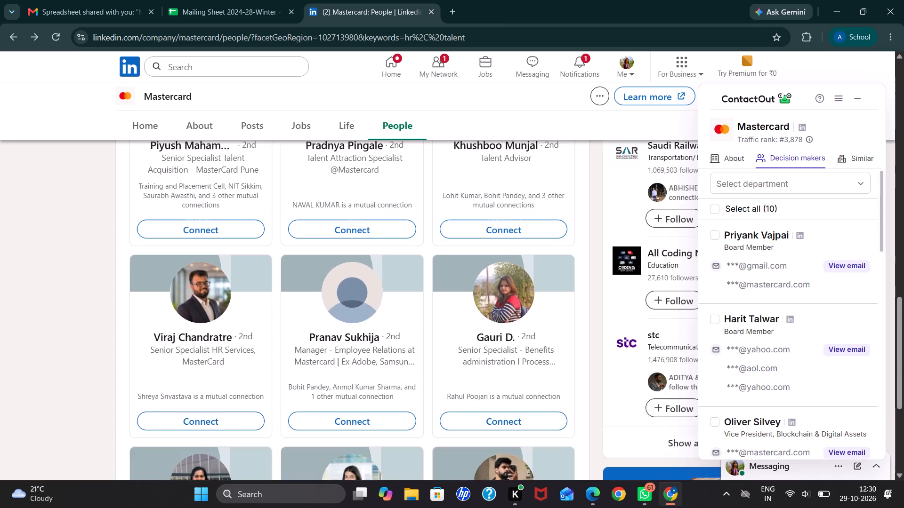
{"action": "scroll", "coordinate": [364, 315], "scroll_direction": "up", "scroll_amount": 2}
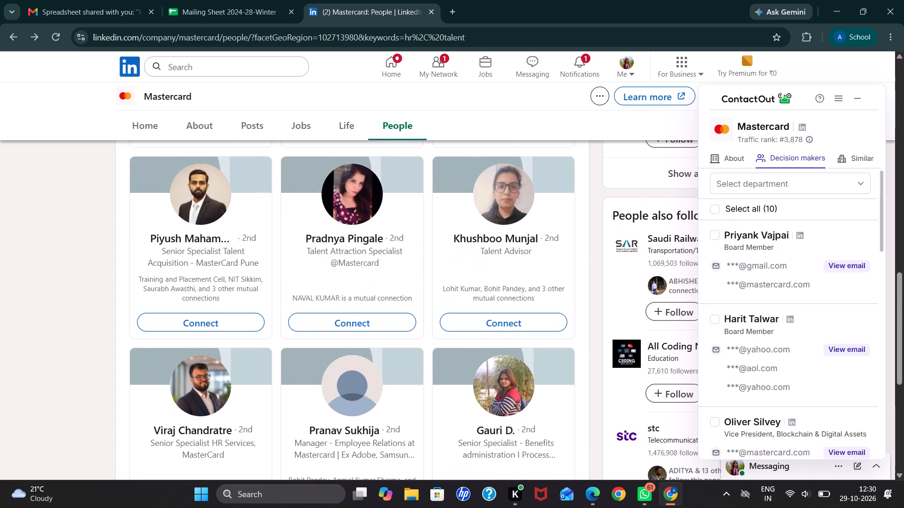
{"action": "scroll", "coordinate": [364, 315], "scroll_direction": "up", "scroll_amount": 1}
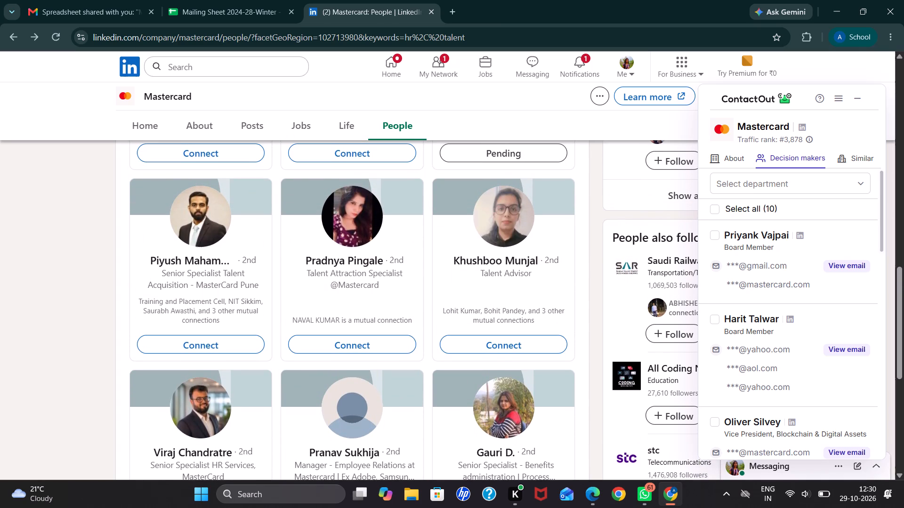
{"action": "scroll", "coordinate": [364, 315], "scroll_direction": "up", "scroll_amount": 1}
{"action": "scroll", "coordinate": [299, 293], "scroll_direction": "up", "scroll_amount": 1}
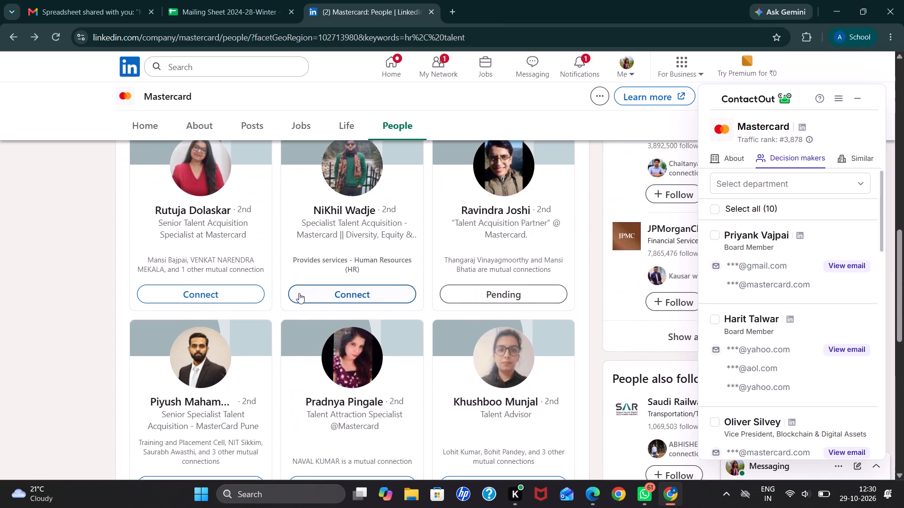
{"action": "left_click", "coordinate": [196, 353]}
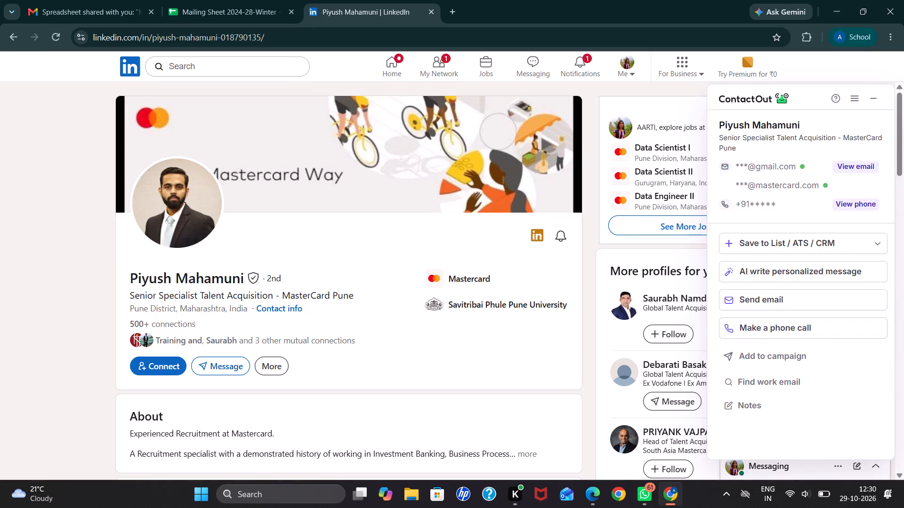
{"action": "left_click", "coordinate": [869, 205]}
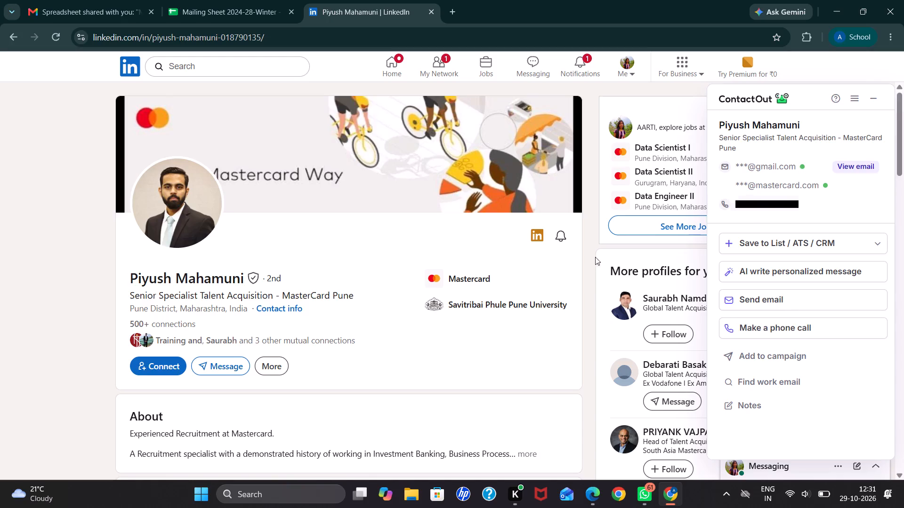
Send the Pune talent acquisition specialist a LinkedIn connection invitation without a note.
{"action": "left_click", "coordinate": [165, 364]}
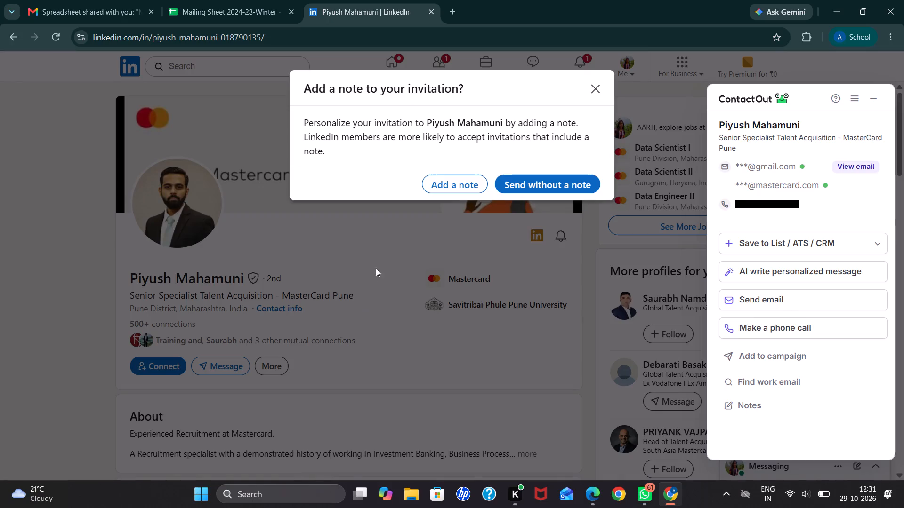
{"action": "left_click", "coordinate": [551, 189]}
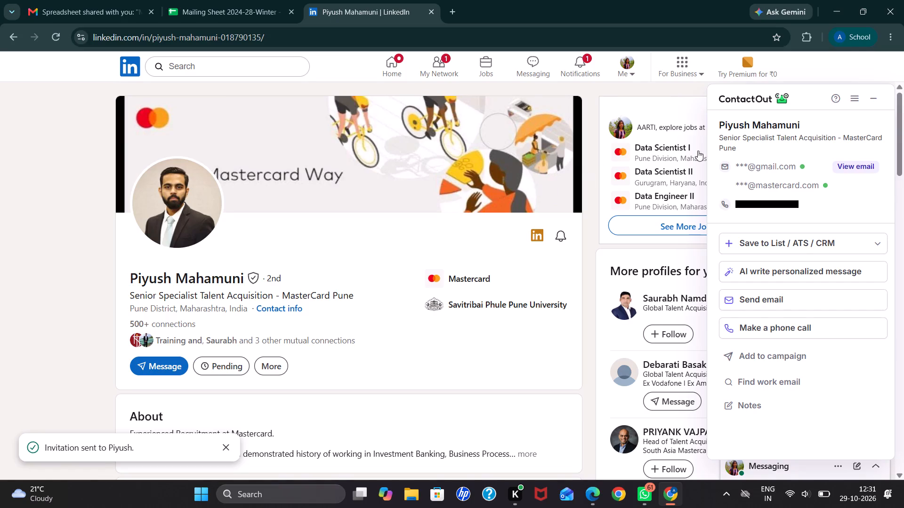
Copy the revealed phone number into column E of the MASTERCARD TECHNOLOGY PRIVATE LIMITED row in the AIML Winter Database, removing the country code.
{"action": "left_click", "coordinate": [854, 206]}
{"action": "left_click", "coordinate": [600, 499]}
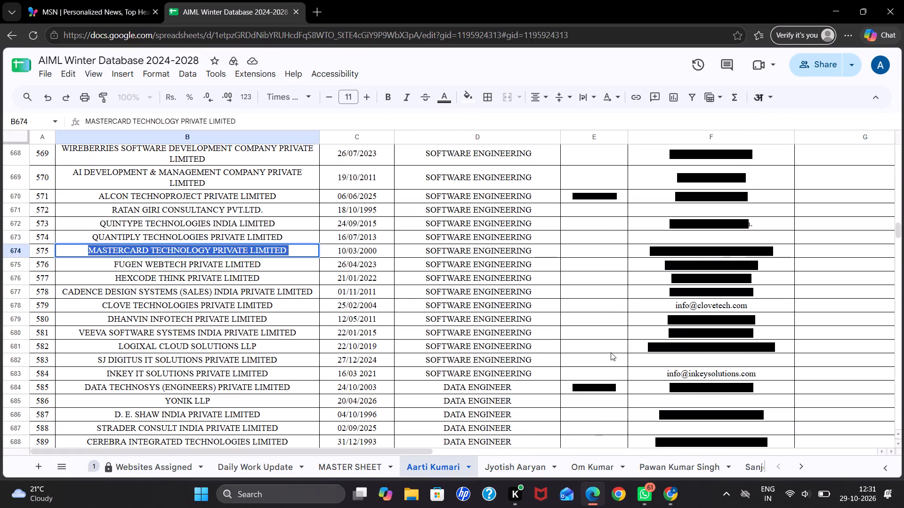
{"action": "double_click", "coordinate": [589, 250]}
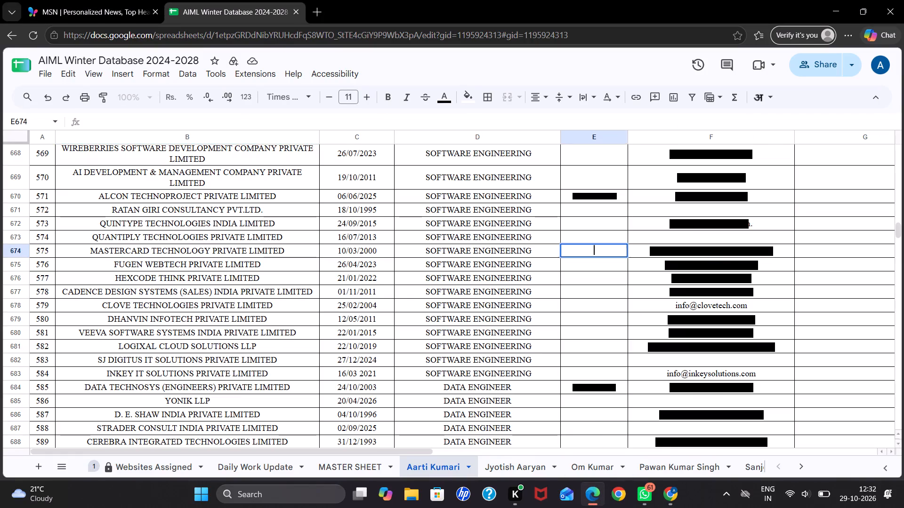
{"action": "key", "text": "ctrl+v"}
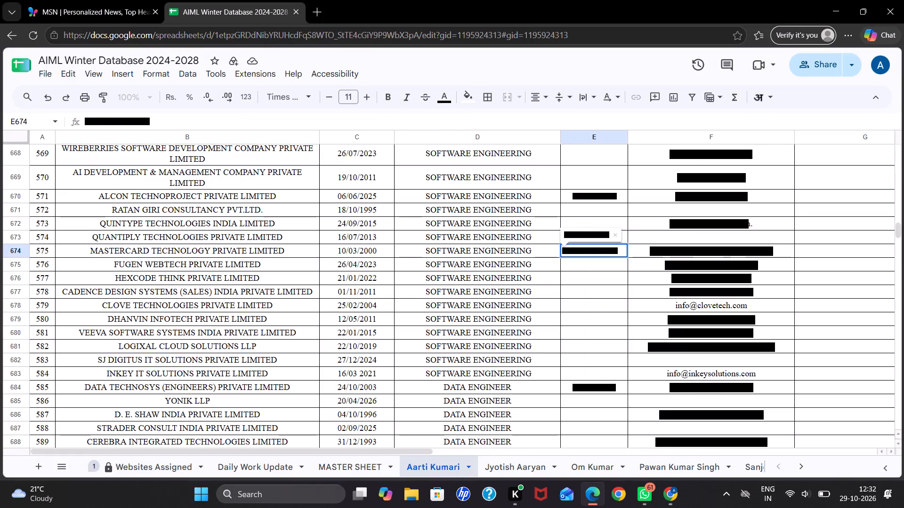
{"action": "left_click", "coordinate": [573, 250]}
{"action": "key", "text": "BackSpace"}
{"action": "key", "text": "BackSpace"}
{"action": "key", "text": "BackSpace"}
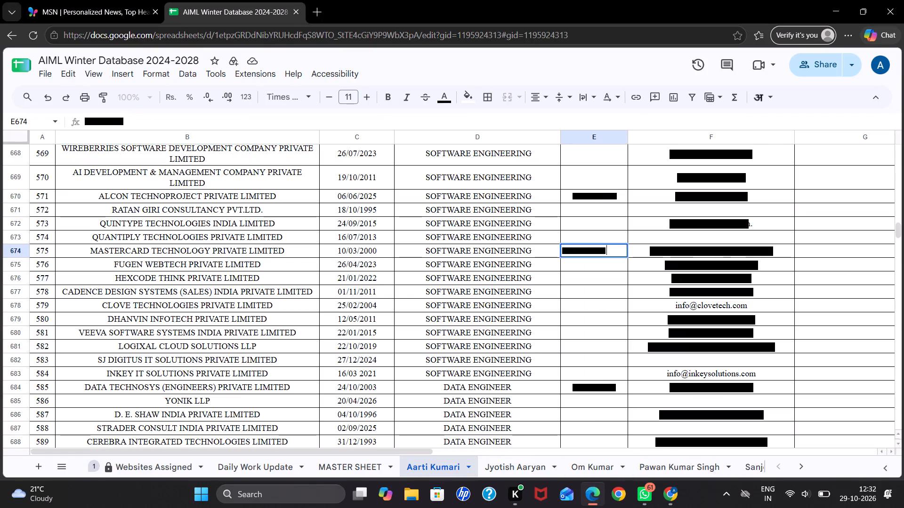
Copy HEXCODE THINK PRIVATE LIMITED from the database and search Google in Chrome for its official Indian contact number and mail id, closing the LinkedIn profile.
{"action": "double_click", "coordinate": [283, 278]}
{"action": "key", "text": "ctrl+a"}
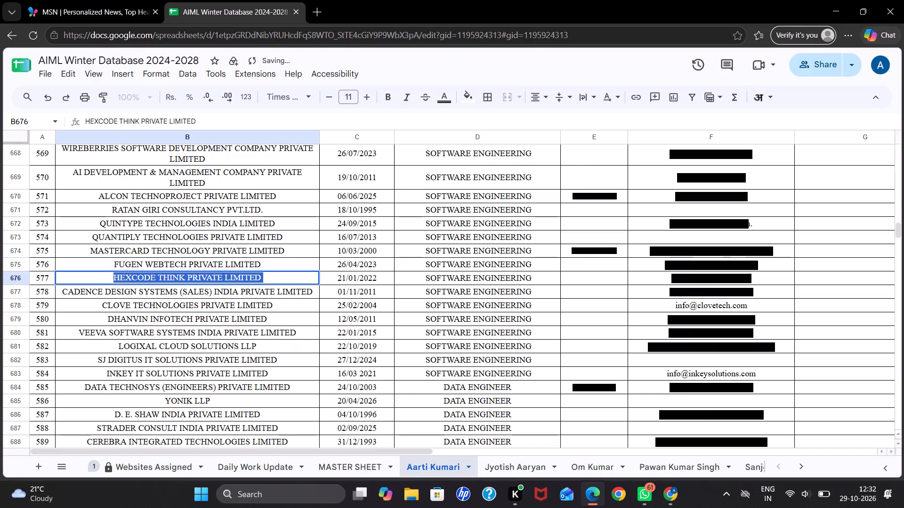
{"action": "key", "text": "ctrl+c"}
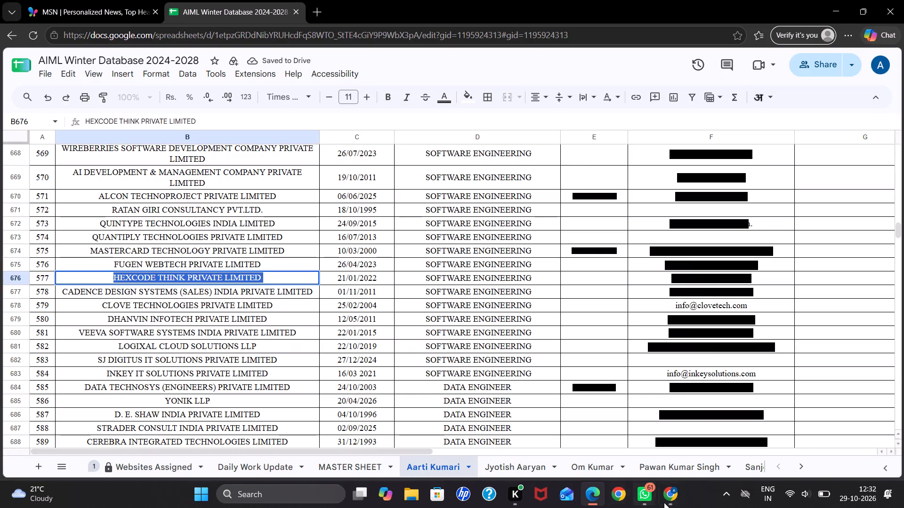
{"action": "left_click", "coordinate": [664, 502]}
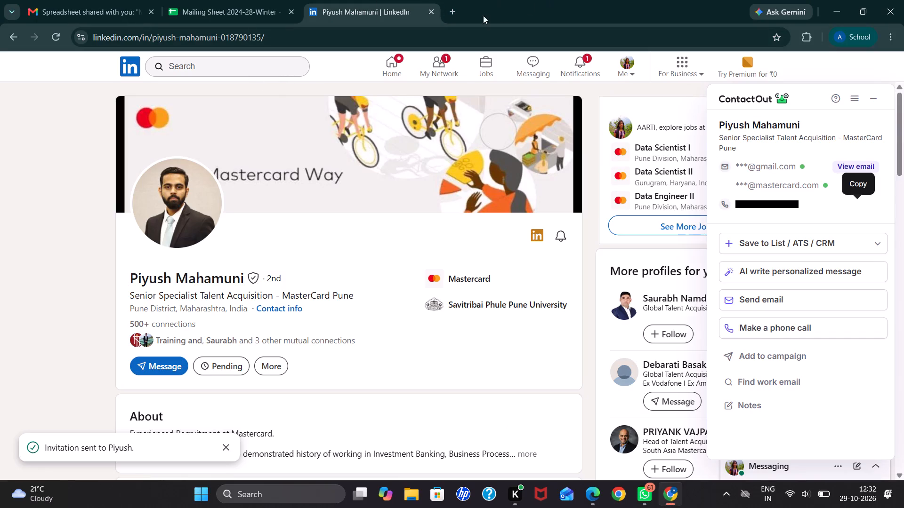
{"action": "left_click", "coordinate": [453, 8]}
{"action": "left_click", "coordinate": [430, 13]}
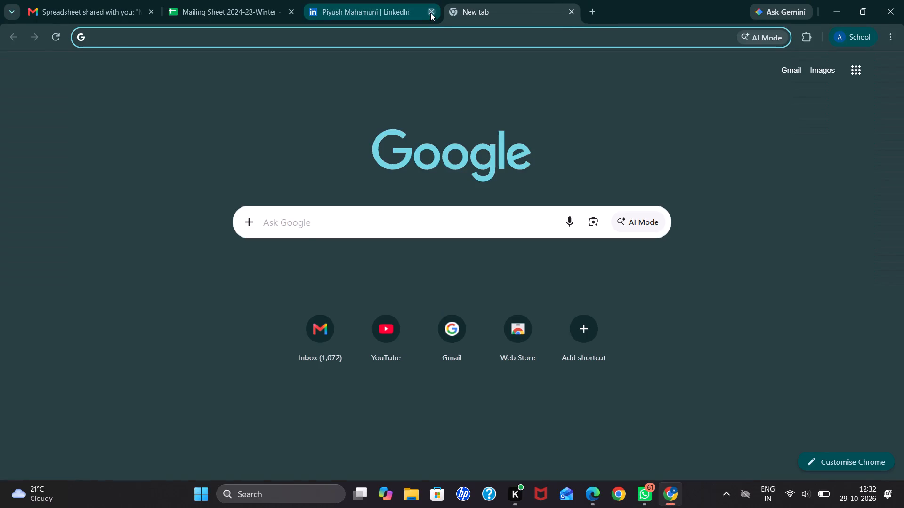
{"action": "left_click", "coordinate": [364, 233]}
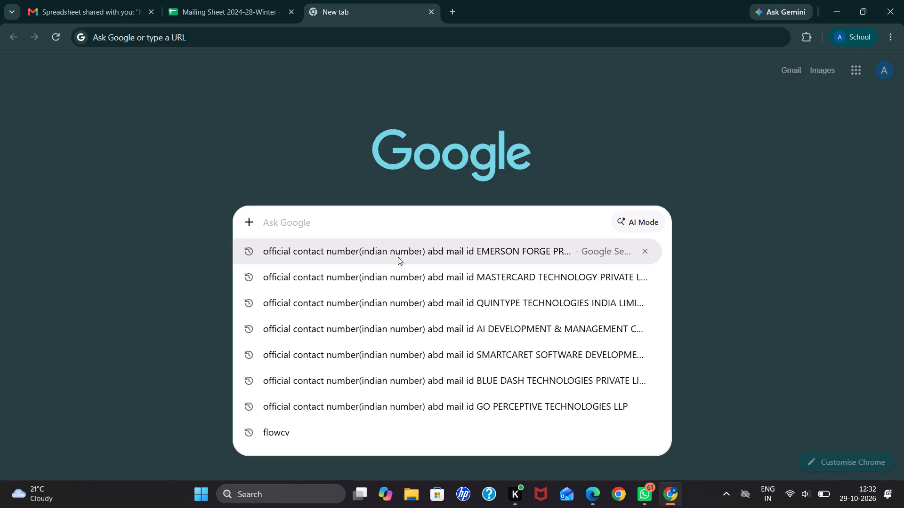
{"action": "left_click", "coordinate": [436, 245]}
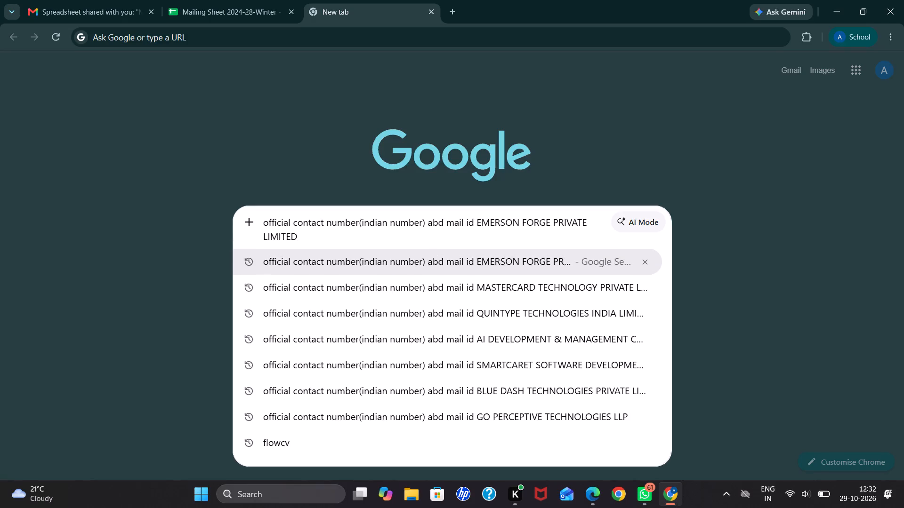
{"action": "left_click_drag", "start_coordinate": [476, 220], "coordinate": [491, 254]}
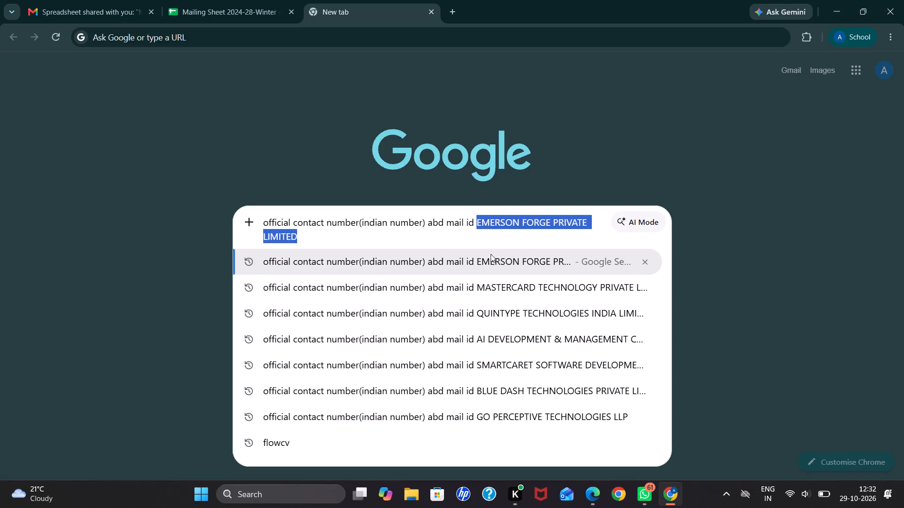
{"action": "key", "text": "BackSpace"}
{"action": "key", "text": "ctrl+v"}
{"action": "key", "text": "Return"}
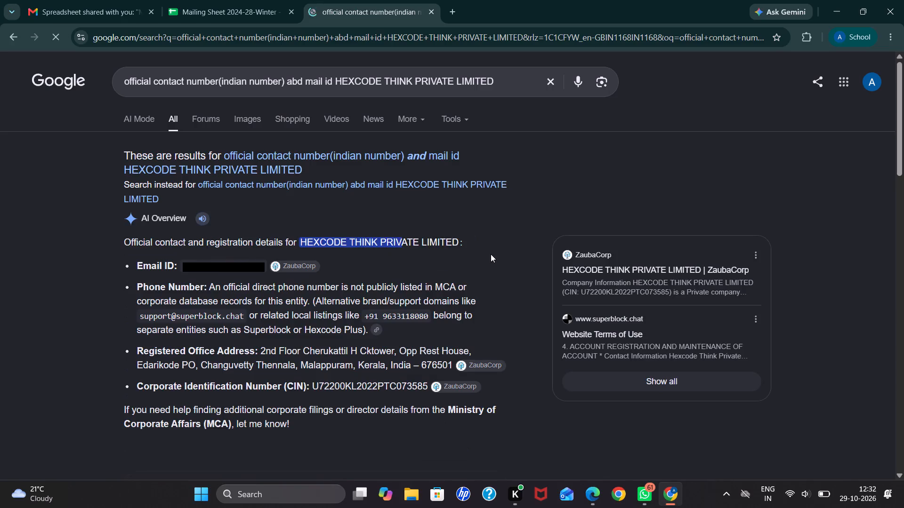
Examine the Google results for an official phone number of HEXCODE THINK PRIVATE LIMITED.
{"action": "scroll", "coordinate": [491, 254], "scroll_direction": "down", "scroll_amount": 6}
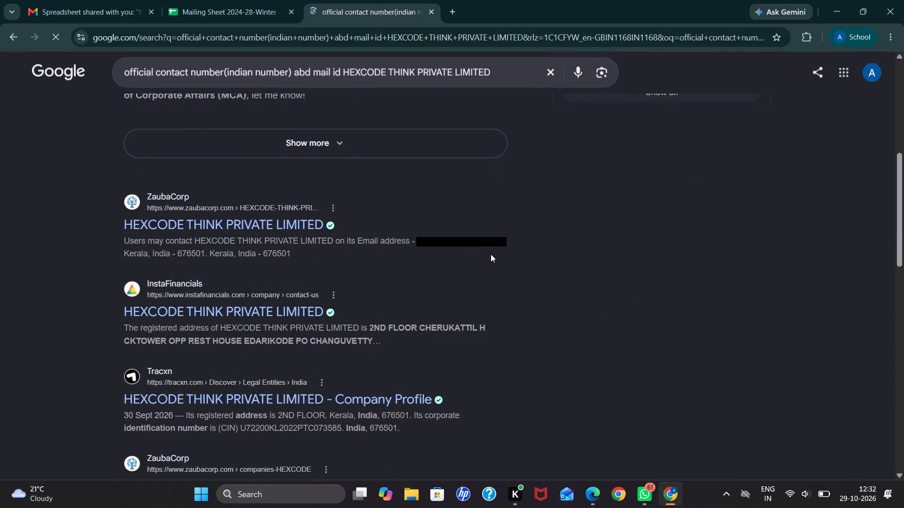
{"action": "scroll", "coordinate": [491, 254], "scroll_direction": "down", "scroll_amount": 1}
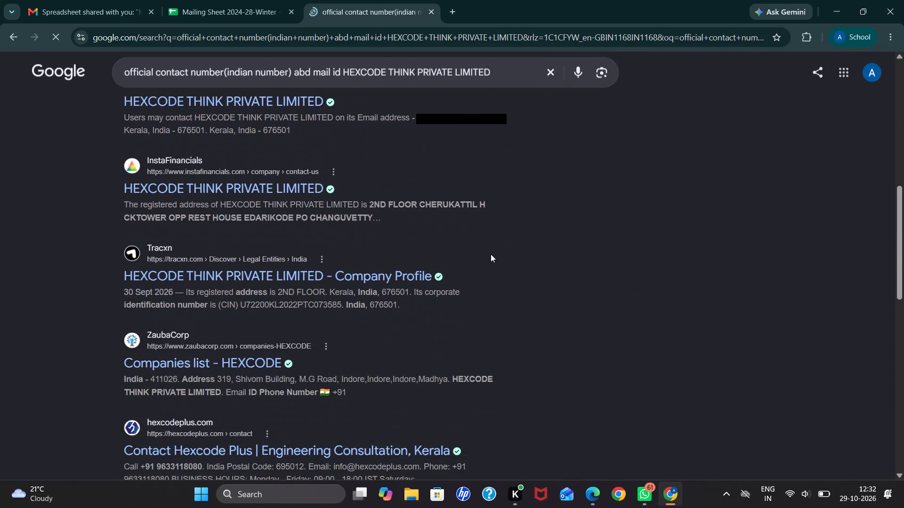
{"action": "scroll", "coordinate": [491, 254], "scroll_direction": "down", "scroll_amount": 4}
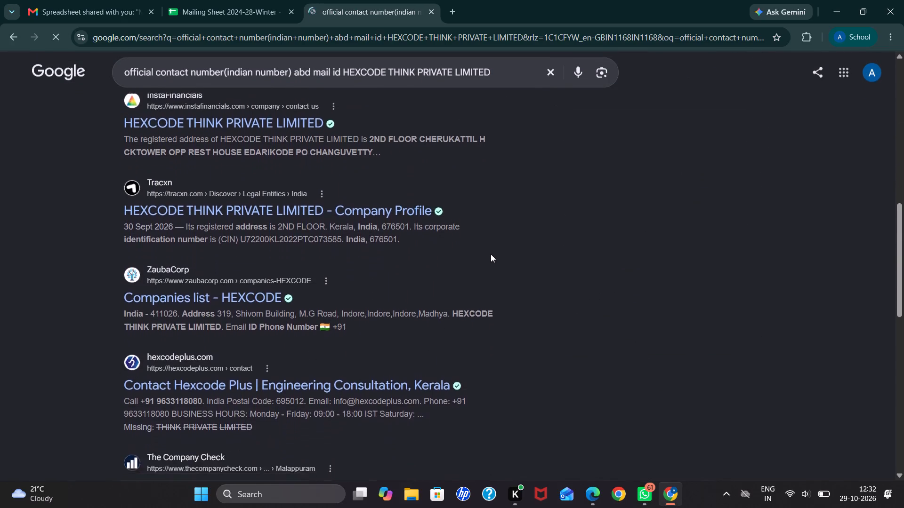
{"action": "scroll", "coordinate": [491, 254], "scroll_direction": "down", "scroll_amount": 2}
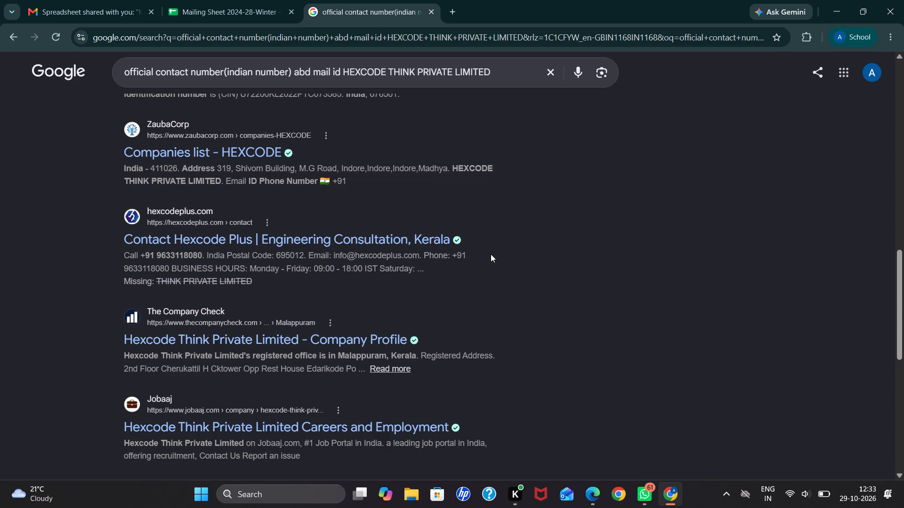
{"action": "scroll", "coordinate": [491, 254], "scroll_direction": "down", "scroll_amount": 2}
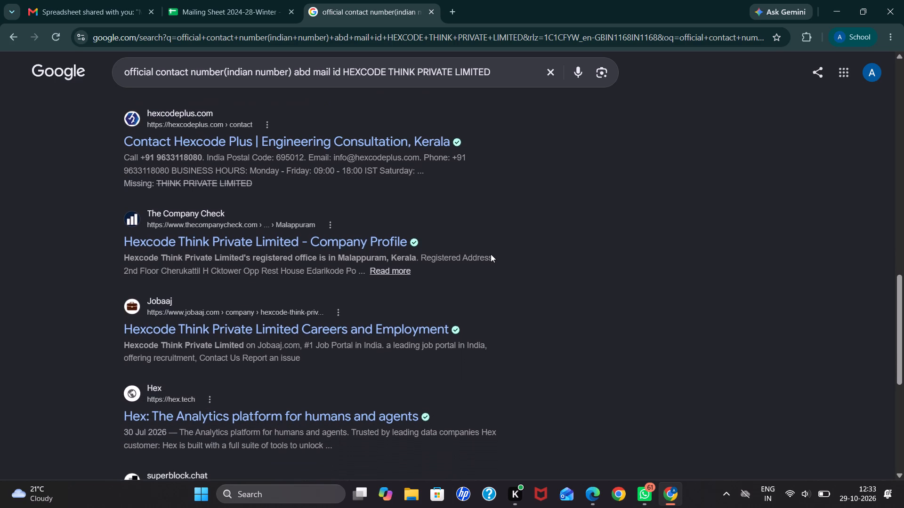
{"action": "scroll", "coordinate": [491, 254], "scroll_direction": "down", "scroll_amount": 1}
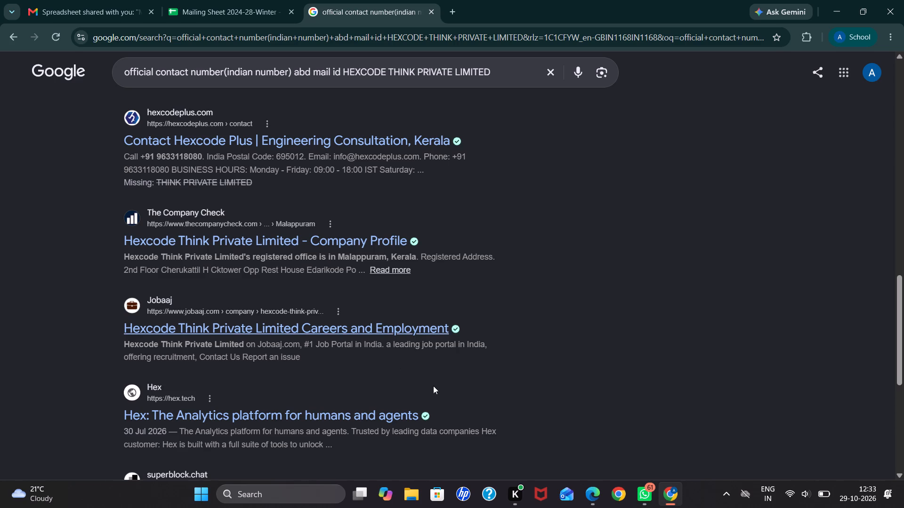
Copy CLOVE TECHNOLOGIES PRIVATE LIMITED from the AIML Winter Database and search Google for its official Indian contact number and mail id.
{"action": "left_click", "coordinate": [593, 504]}
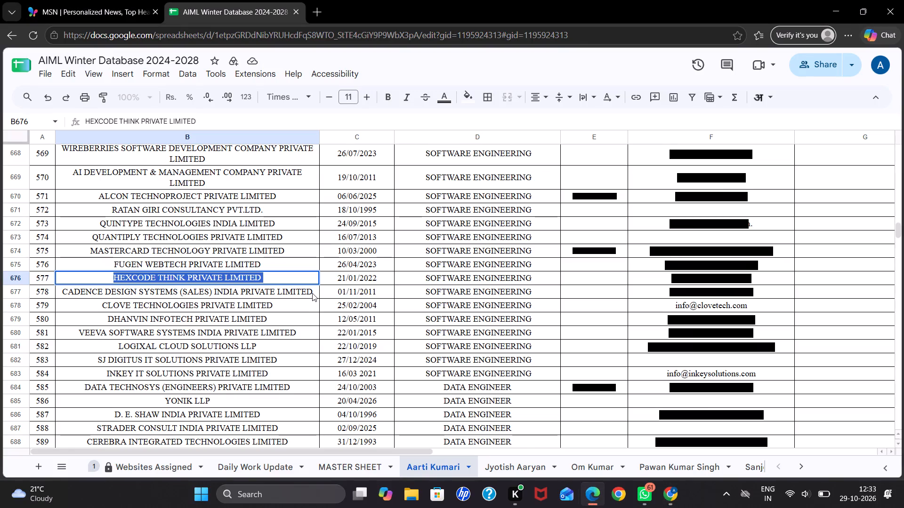
{"action": "double_click", "coordinate": [282, 309]}
{"action": "key", "text": "ctrl+a"}
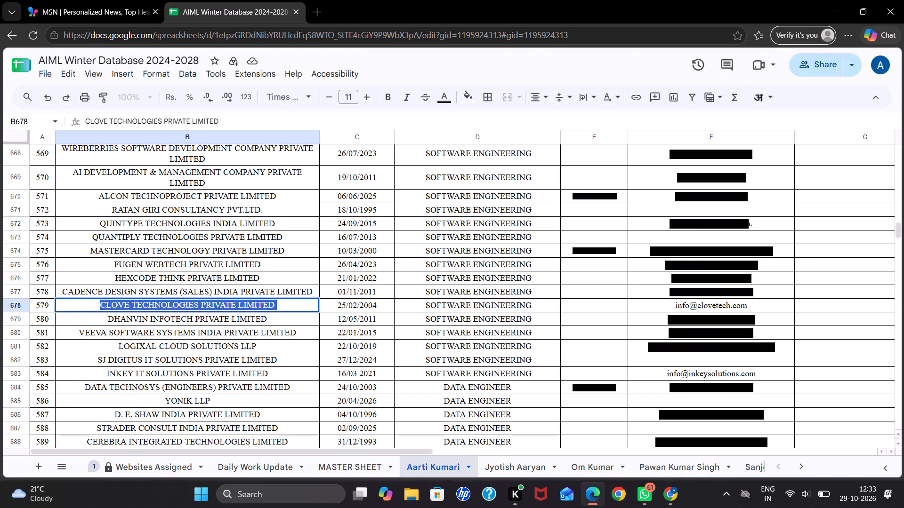
{"action": "key", "text": "ctrl+c"}
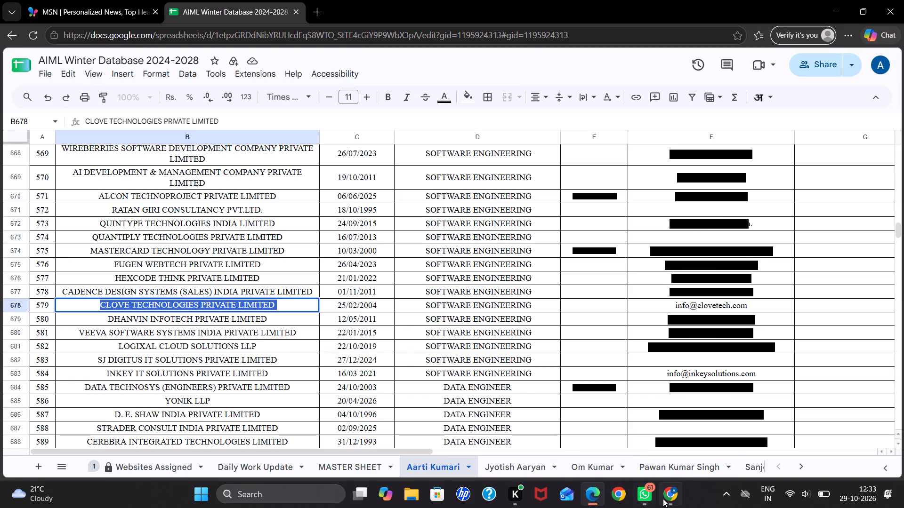
{"action": "left_click", "coordinate": [663, 499]}
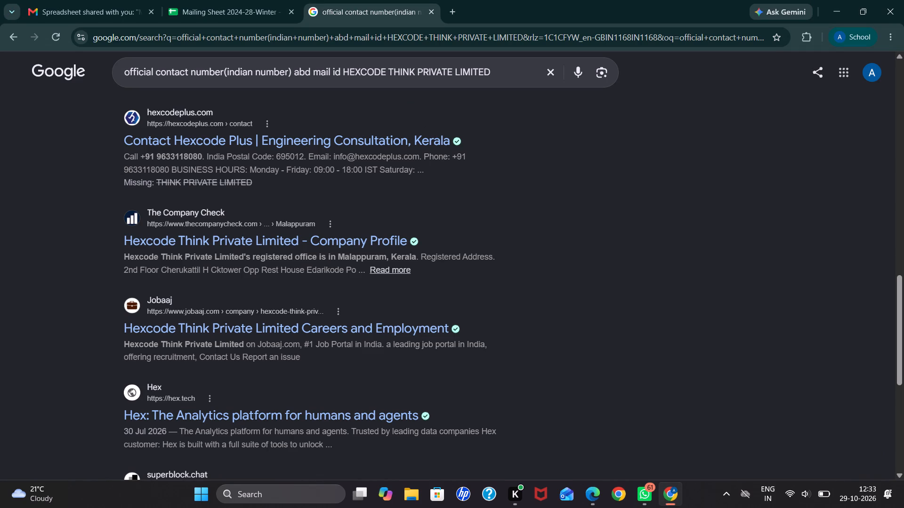
{"action": "left_click_drag", "start_coordinate": [341, 72], "coordinate": [903, 87]}
{"action": "key", "text": "BackSpace"}
{"action": "key", "text": "space"}
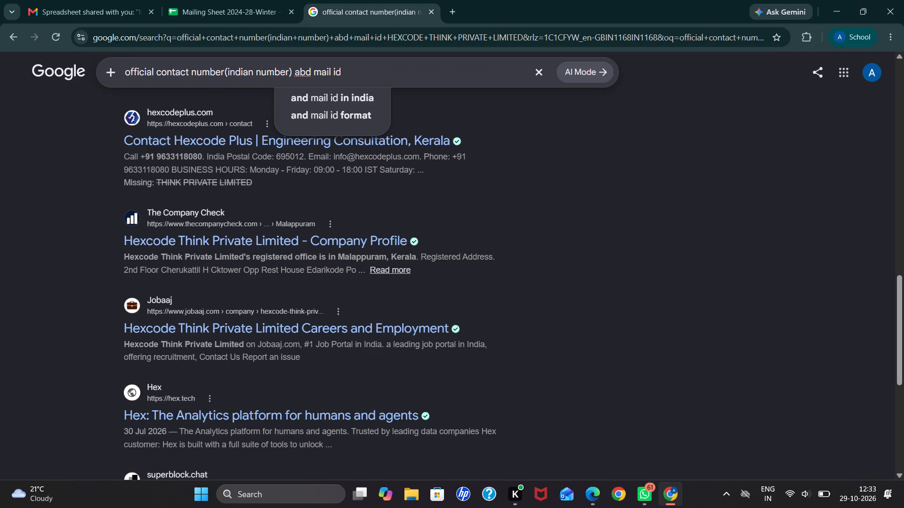
{"action": "key", "text": "ctrl+v"}
{"action": "key", "text": "Return"}
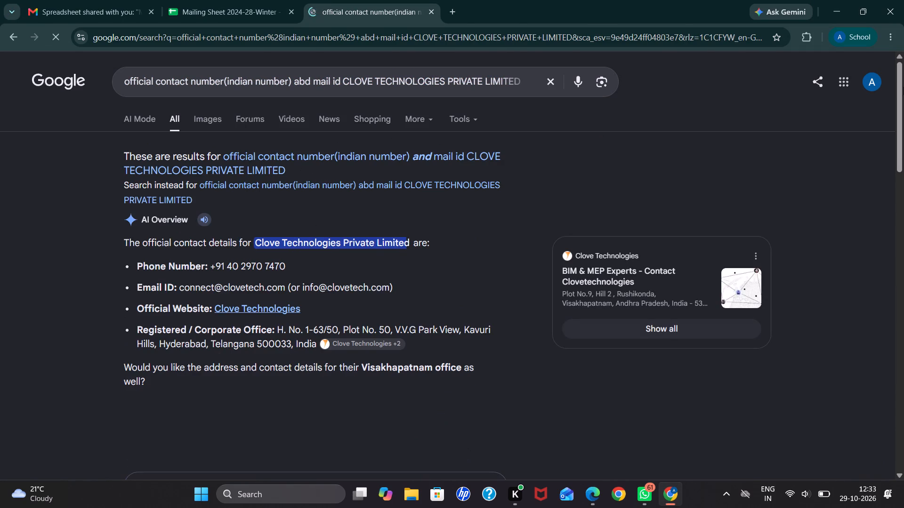
Examine the Google results for an official Indian phone number of CLOVE TECHNOLOGIES PRIVATE LIMITED.
{"action": "scroll", "coordinate": [445, 384], "scroll_direction": "down", "scroll_amount": 6}
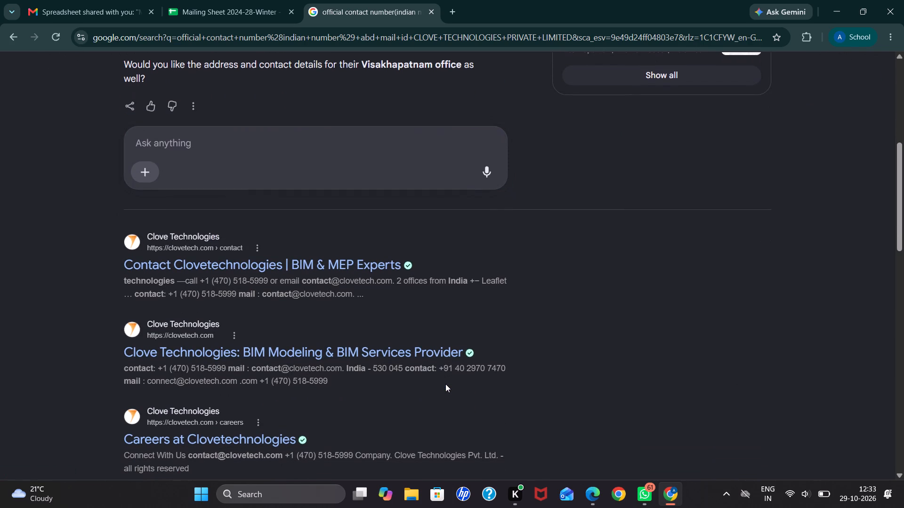
{"action": "scroll", "coordinate": [445, 384], "scroll_direction": "down", "scroll_amount": 1}
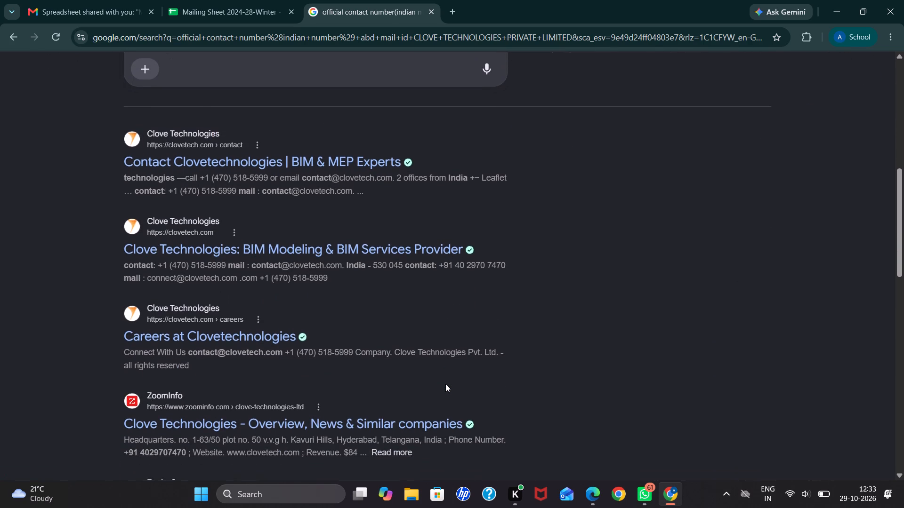
{"action": "scroll", "coordinate": [445, 384], "scroll_direction": "down", "scroll_amount": 1}
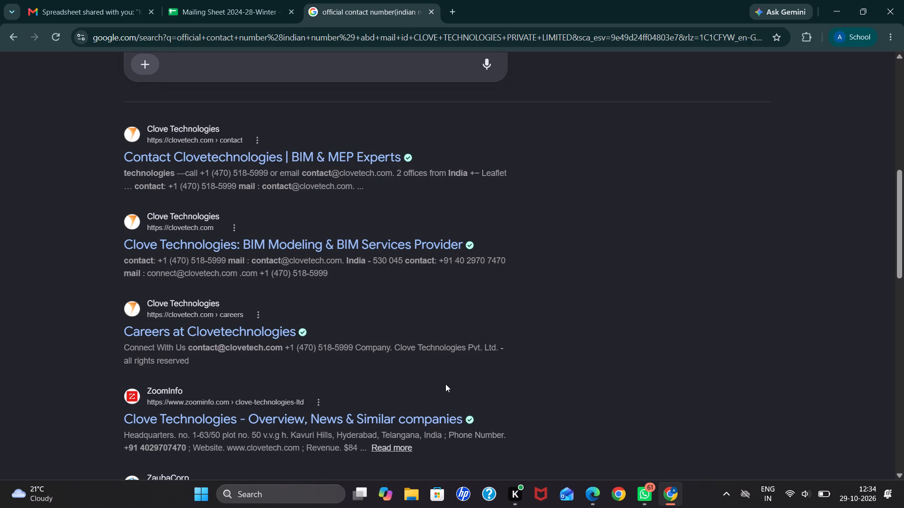
{"action": "scroll", "coordinate": [445, 384], "scroll_direction": "down", "scroll_amount": 3}
{"action": "scroll", "coordinate": [445, 384], "scroll_direction": "up", "scroll_amount": 2}
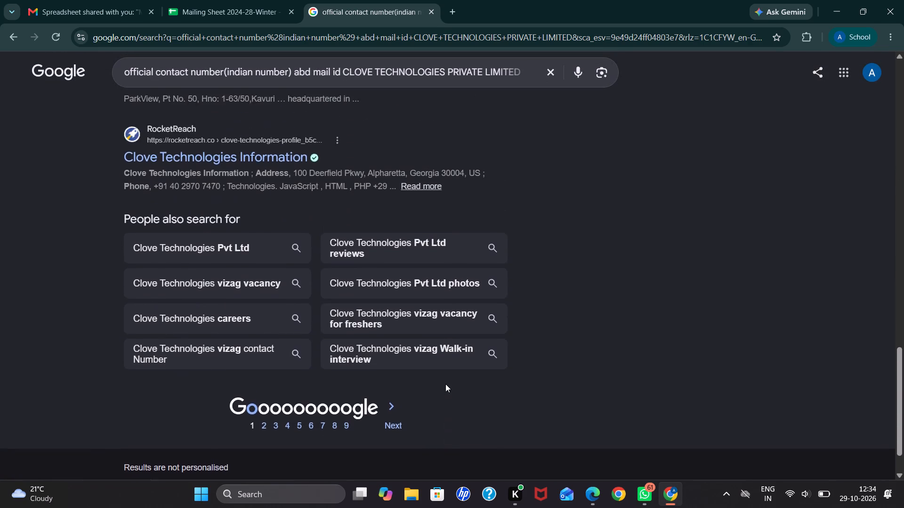
{"action": "scroll", "coordinate": [445, 384], "scroll_direction": "up", "scroll_amount": 3}
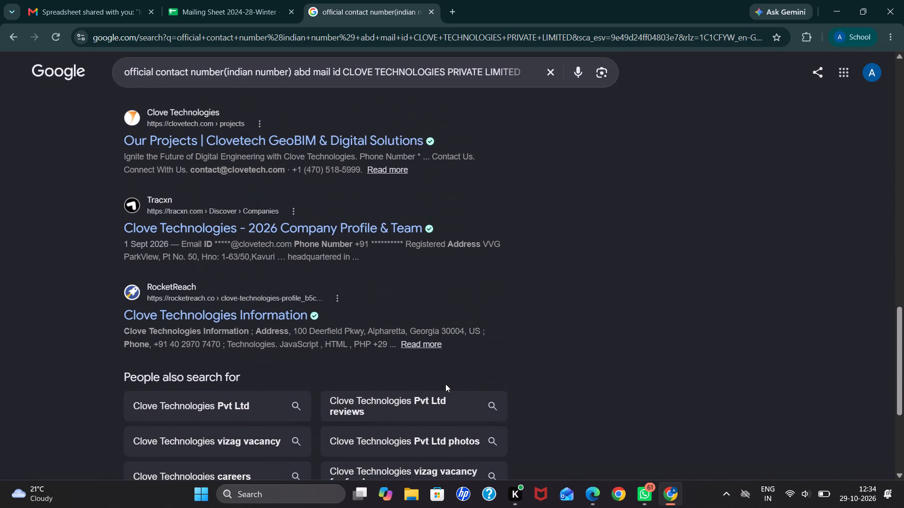
{"action": "scroll", "coordinate": [547, 299], "scroll_direction": "up", "scroll_amount": 1}
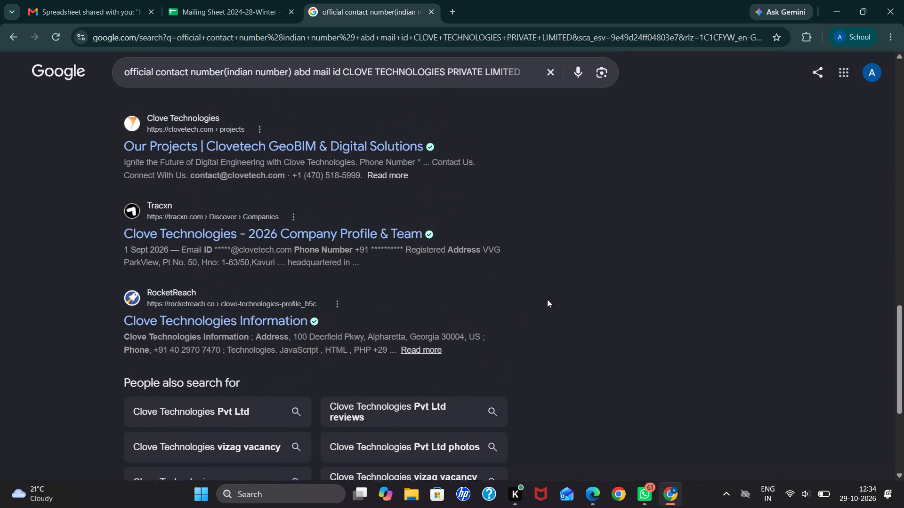
{"action": "scroll", "coordinate": [547, 299], "scroll_direction": "up", "scroll_amount": 2}
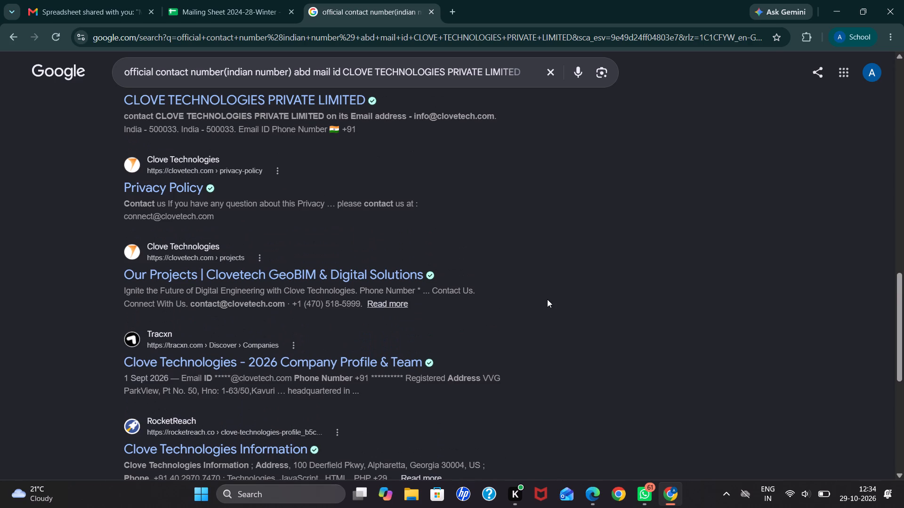
{"action": "scroll", "coordinate": [547, 299], "scroll_direction": "up", "scroll_amount": 3}
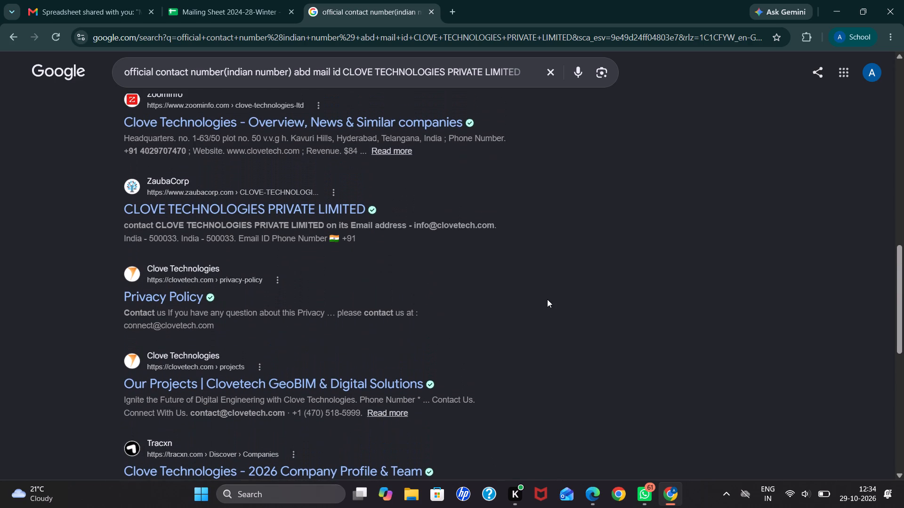
{"action": "scroll", "coordinate": [547, 299], "scroll_direction": "up", "scroll_amount": 1}
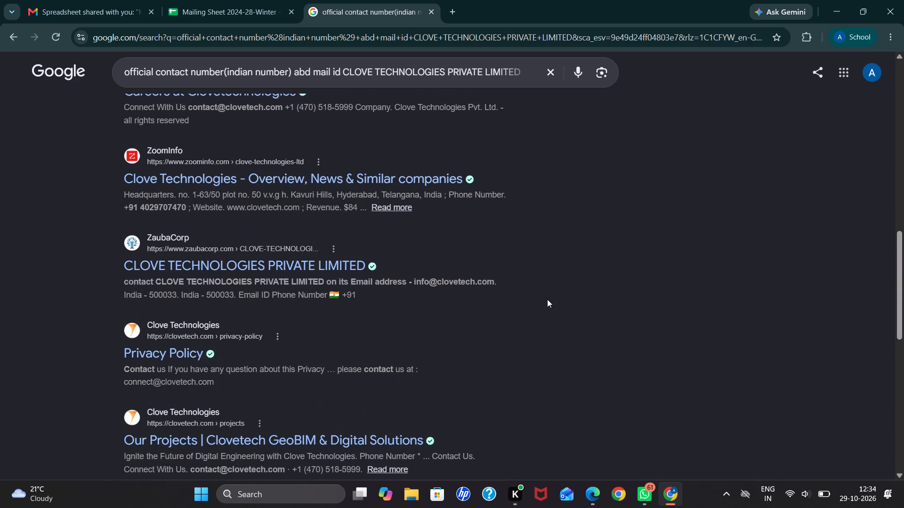
{"action": "scroll", "coordinate": [547, 299], "scroll_direction": "up", "scroll_amount": 3}
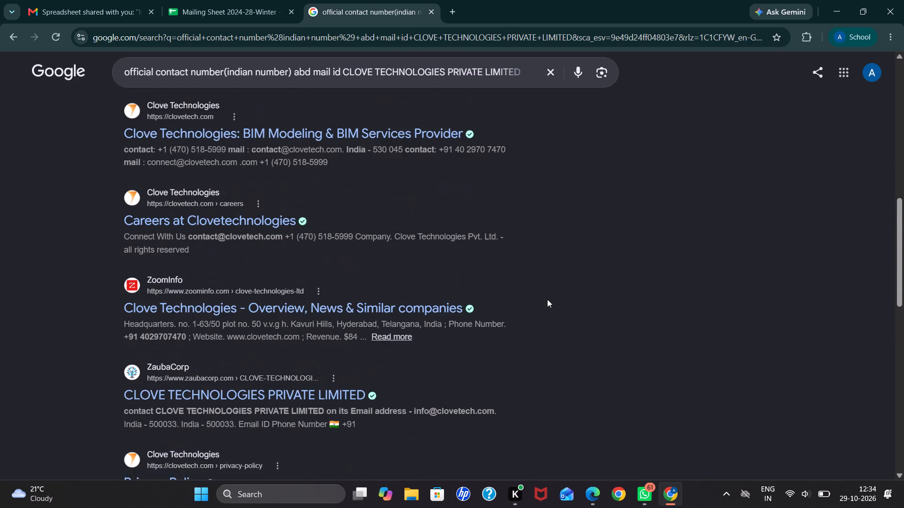
{"action": "scroll", "coordinate": [547, 299], "scroll_direction": "up", "scroll_amount": 1}
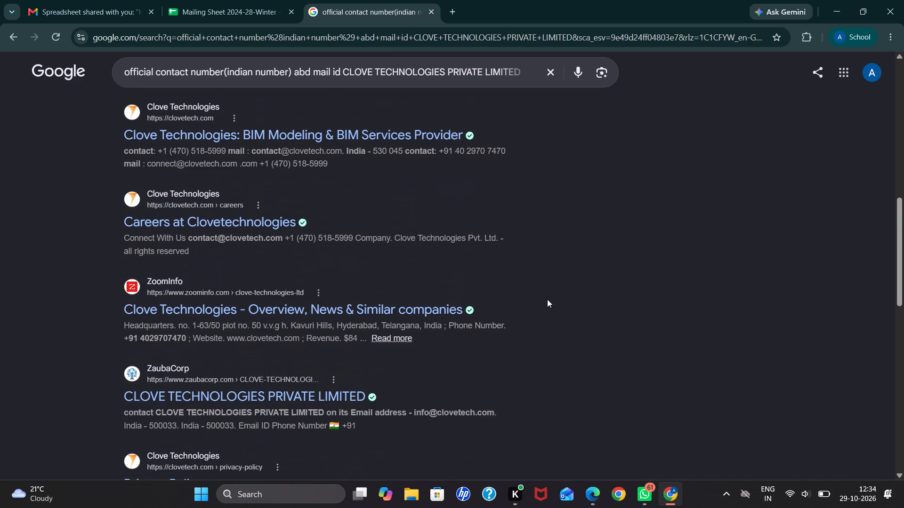
{"action": "scroll", "coordinate": [547, 299], "scroll_direction": "up", "scroll_amount": 1}
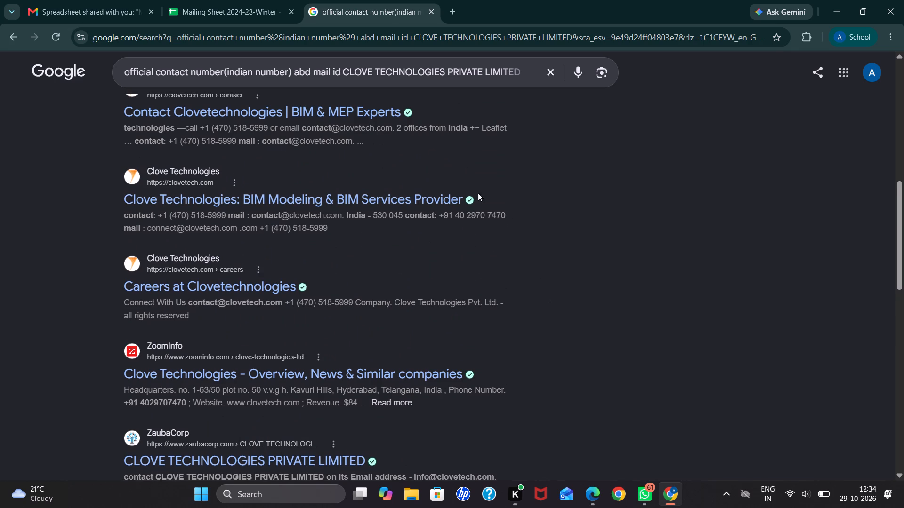
Copy the Indian phone number from the clovetech.com result, without country code, into column E of the CLOVE TECHNOLOGIES row in the AIML Winter Database in Edge, removing its spaces.
{"action": "left_click_drag", "start_coordinate": [455, 215], "coordinate": [551, 215]}
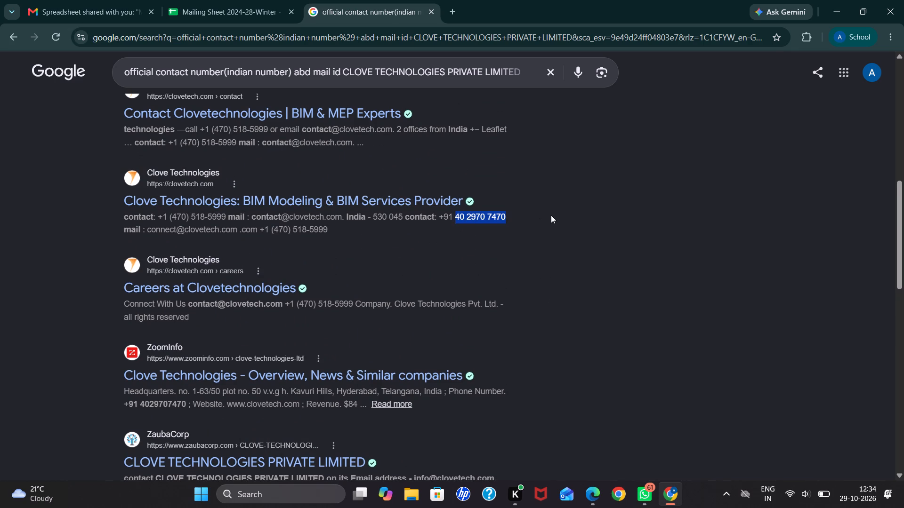
{"action": "key", "text": "ctrl+c"}
{"action": "left_click", "coordinate": [596, 490]}
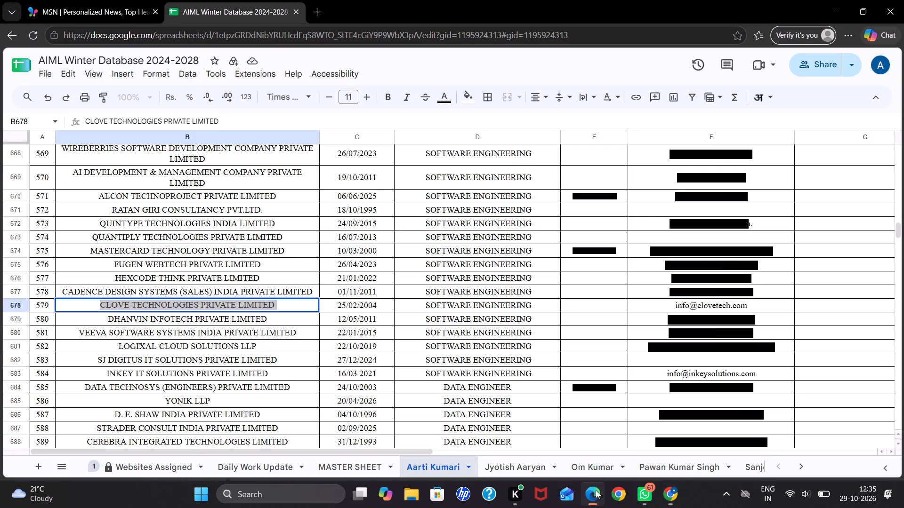
{"action": "double_click", "coordinate": [594, 307]}
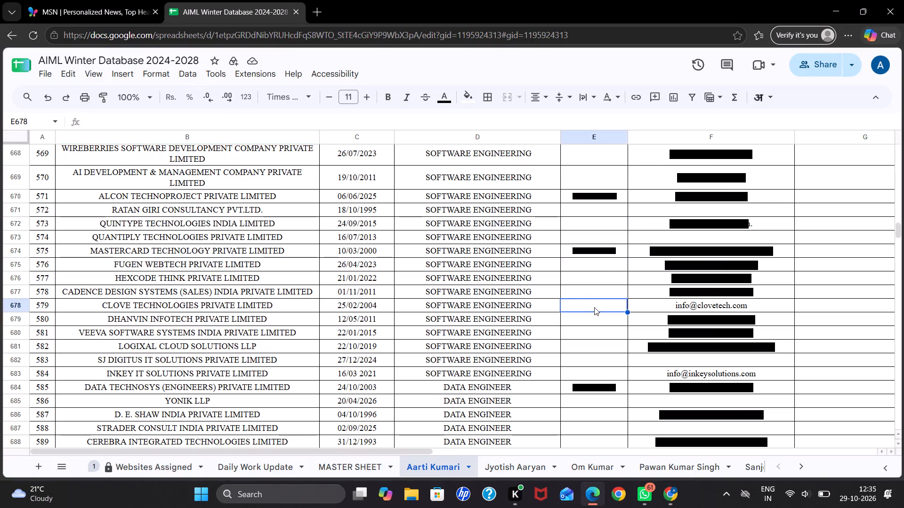
{"action": "key", "text": "ctrl+v"}
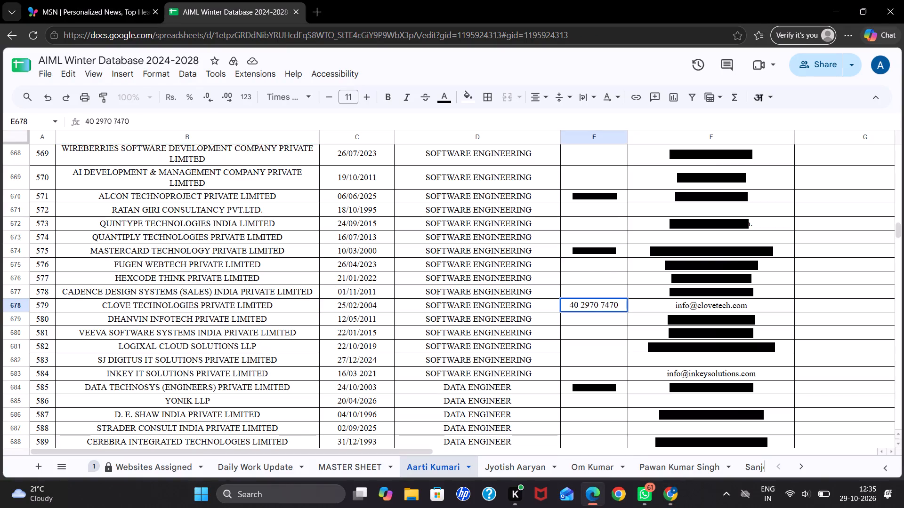
{"action": "left_click", "coordinate": [601, 303]}
{"action": "key", "text": "BackSpace"}
{"action": "key", "text": "Left"}
{"action": "key", "text": "Left"}
{"action": "key", "text": "Left"}
{"action": "key", "text": "Left"}
{"action": "key", "text": "BackSpace"}
Enter "summer" in column G of the CLOVE TECHNOLOGIES PRIVATE LIMITED row.
{"action": "double_click", "coordinate": [849, 303]}
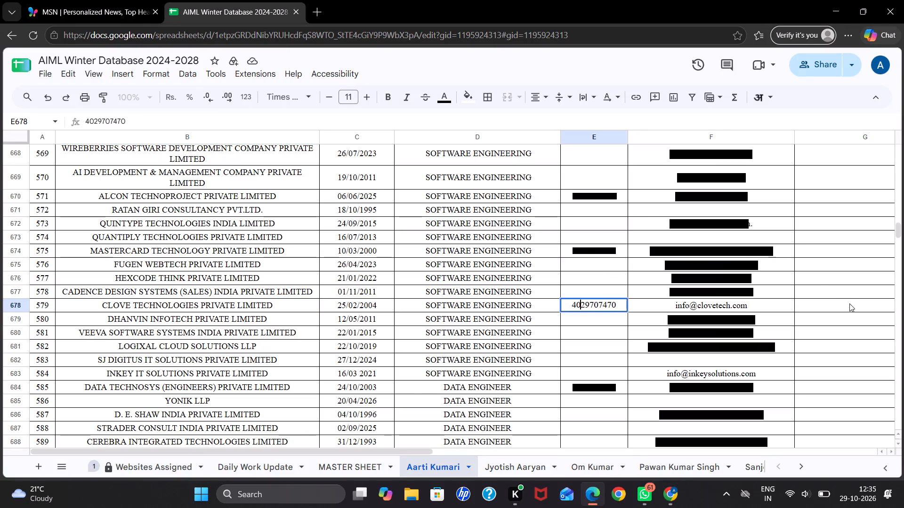
{"action": "type", "text": "summer"}
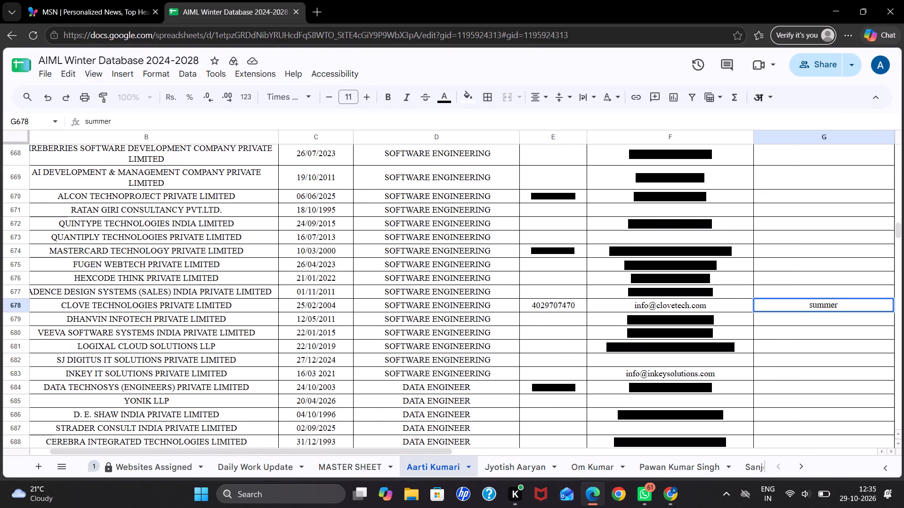
{"action": "left_click", "coordinate": [571, 309]}
{"action": "scroll", "coordinate": [571, 309], "scroll_direction": "right", "scroll_amount": 5}
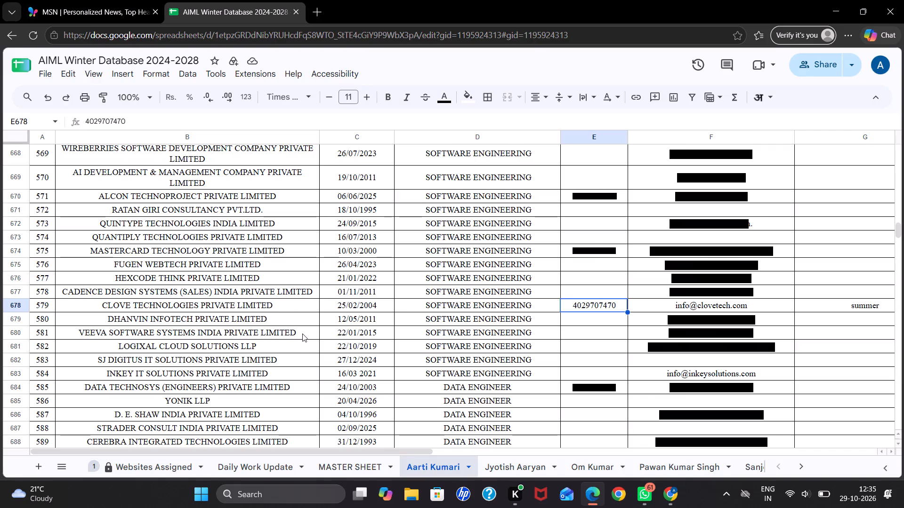
Copy LOGIXAL CLOUD SOLUTIONS LLP from the database and search Google in Chrome for its official Indian contact number and mail id.
{"action": "double_click", "coordinate": [278, 345]}
{"action": "key", "text": "ctrl+a"}
{"action": "key", "text": "ctrl+c"}
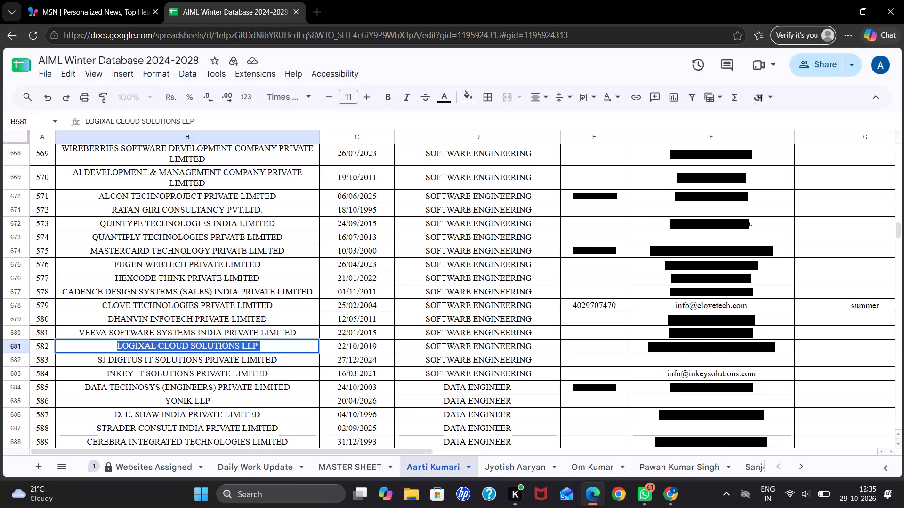
{"action": "left_click", "coordinate": [665, 496]}
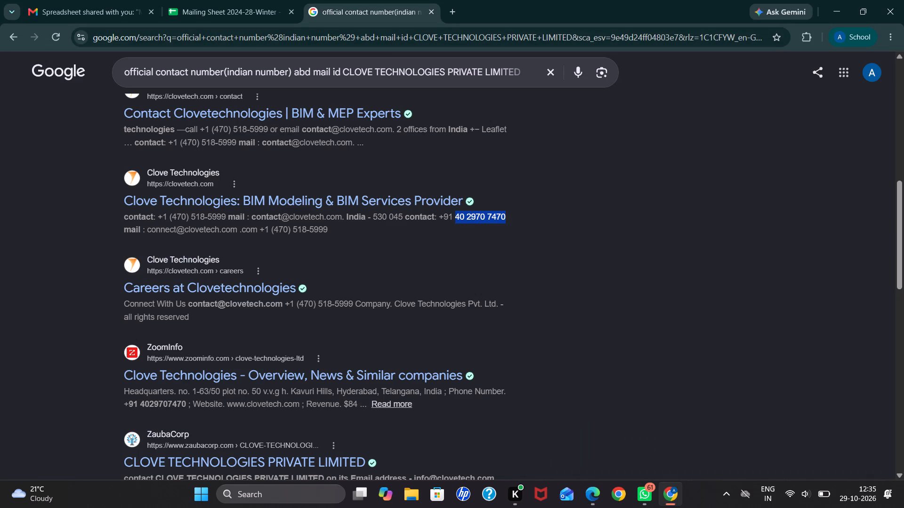
{"action": "left_click_drag", "start_coordinate": [345, 72], "coordinate": [751, 65]}
{"action": "key", "text": "BackSpace"}
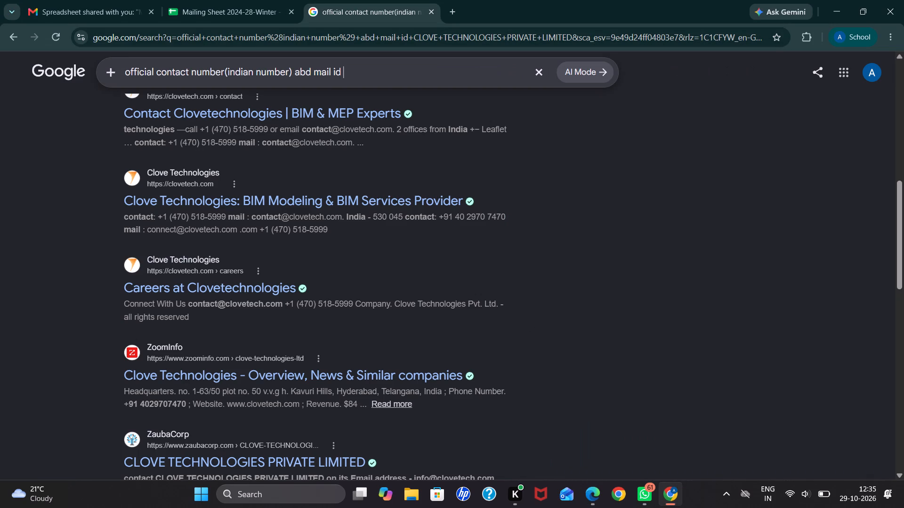
{"action": "key", "text": "ctrl+v"}
{"action": "key", "text": "Return"}
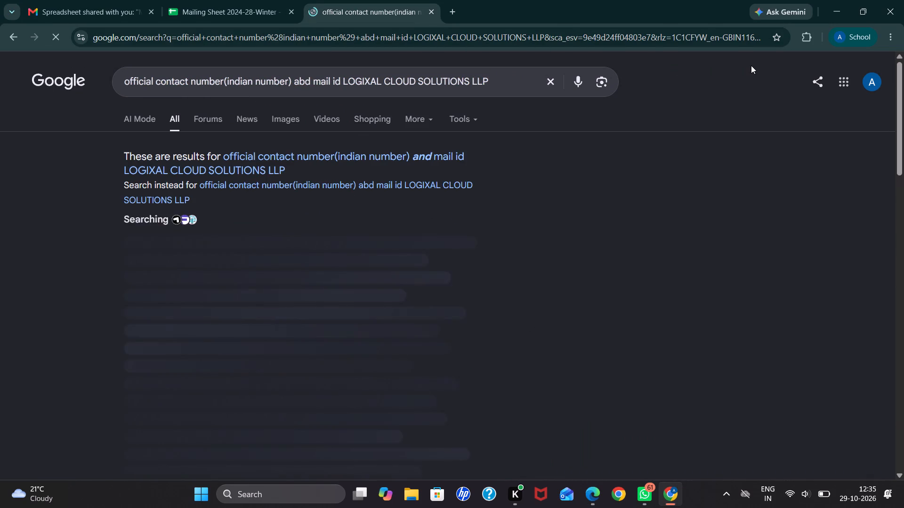
Examine the Google results for an official Indian phone number and mail id of LOGIXAL CLOUD SOLUTIONS LLP.
{"action": "scroll", "coordinate": [454, 351], "scroll_direction": "down", "scroll_amount": 1}
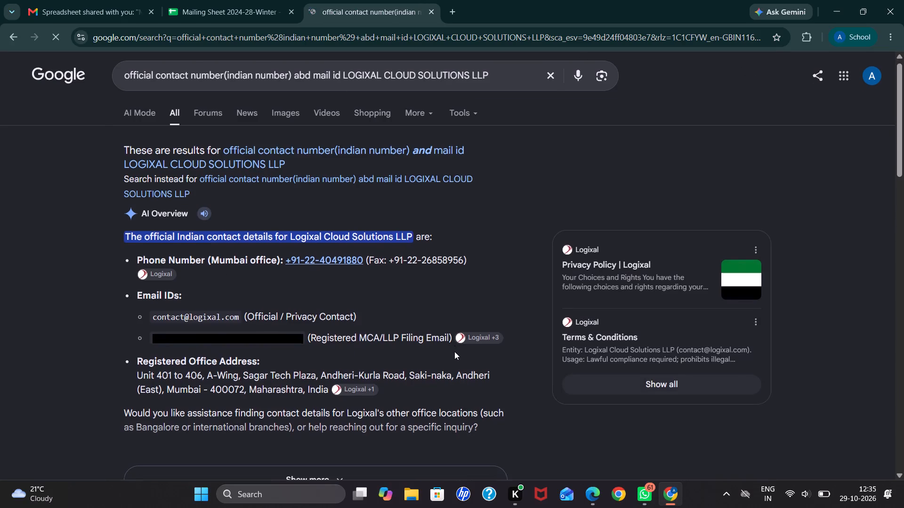
{"action": "scroll", "coordinate": [454, 351], "scroll_direction": "down", "scroll_amount": 2}
{"action": "scroll", "coordinate": [405, 357], "scroll_direction": "down", "scroll_amount": 1}
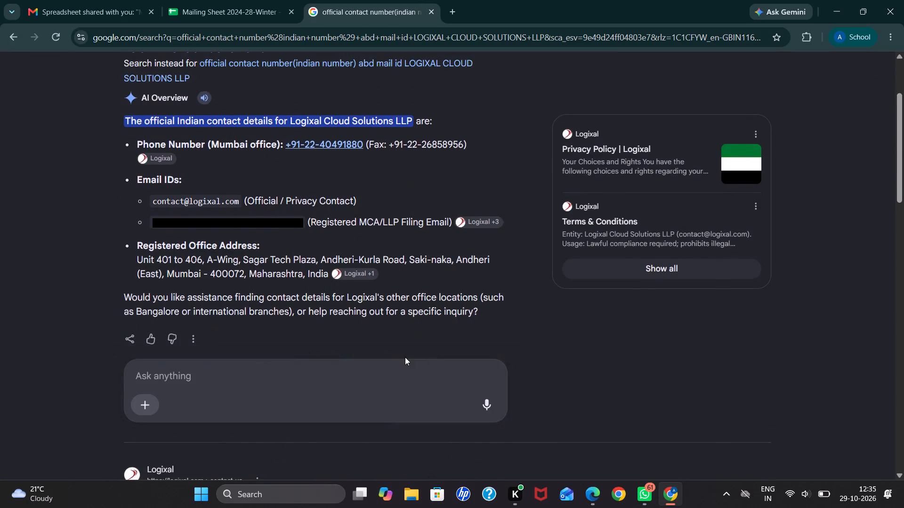
{"action": "scroll", "coordinate": [405, 357], "scroll_direction": "down", "scroll_amount": 2}
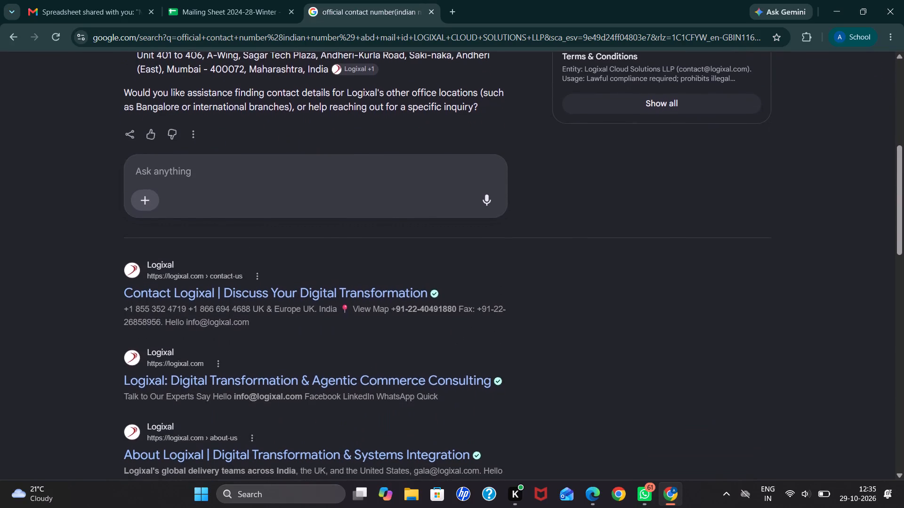
{"action": "scroll", "coordinate": [405, 357], "scroll_direction": "down", "scroll_amount": 1}
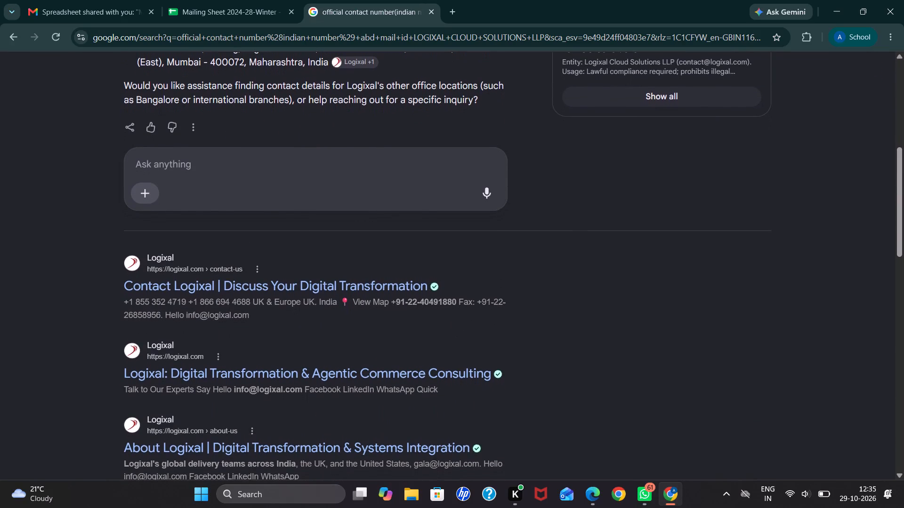
{"action": "scroll", "coordinate": [405, 357], "scroll_direction": "down", "scroll_amount": 1}
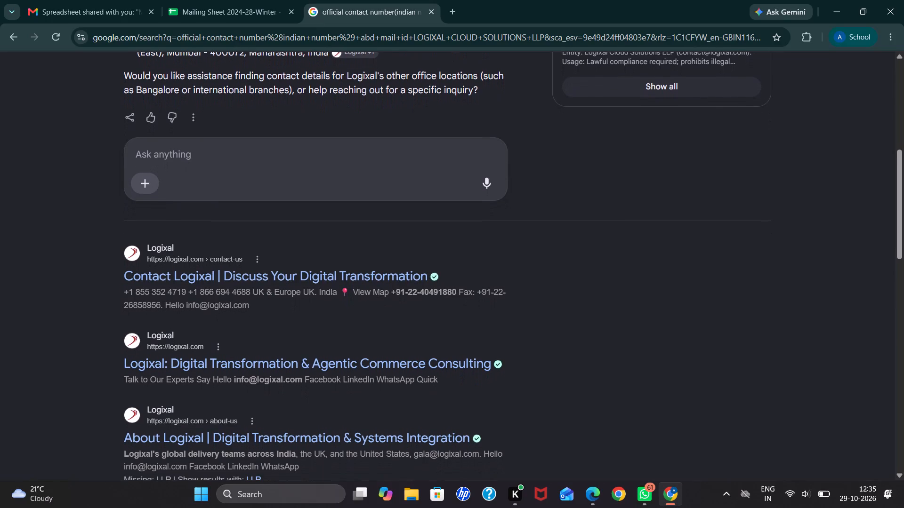
{"action": "scroll", "coordinate": [405, 357], "scroll_direction": "down", "scroll_amount": 9}
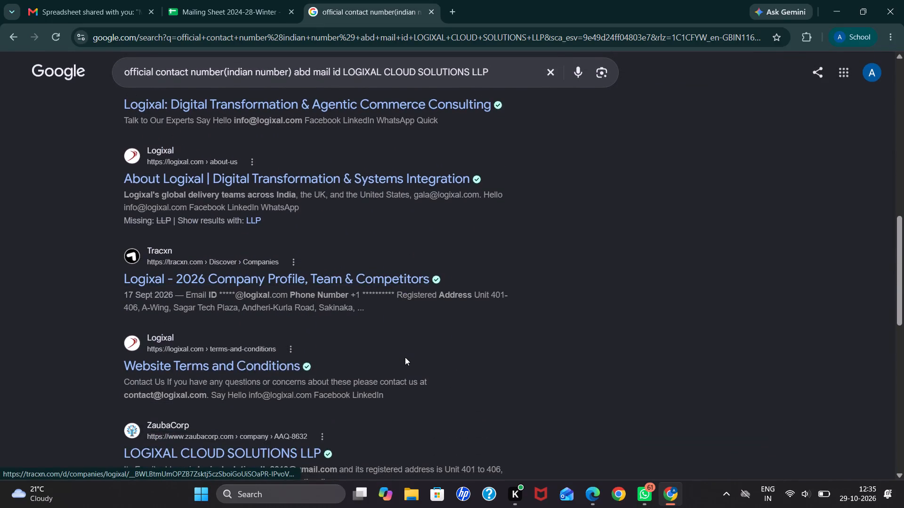
{"action": "scroll", "coordinate": [405, 357], "scroll_direction": "down", "scroll_amount": 3}
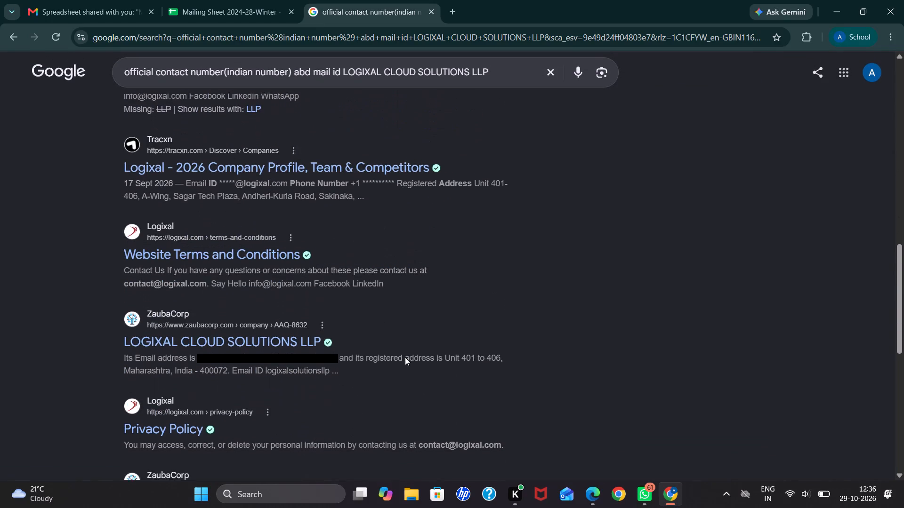
{"action": "scroll", "coordinate": [405, 357], "scroll_direction": "down", "scroll_amount": 3}
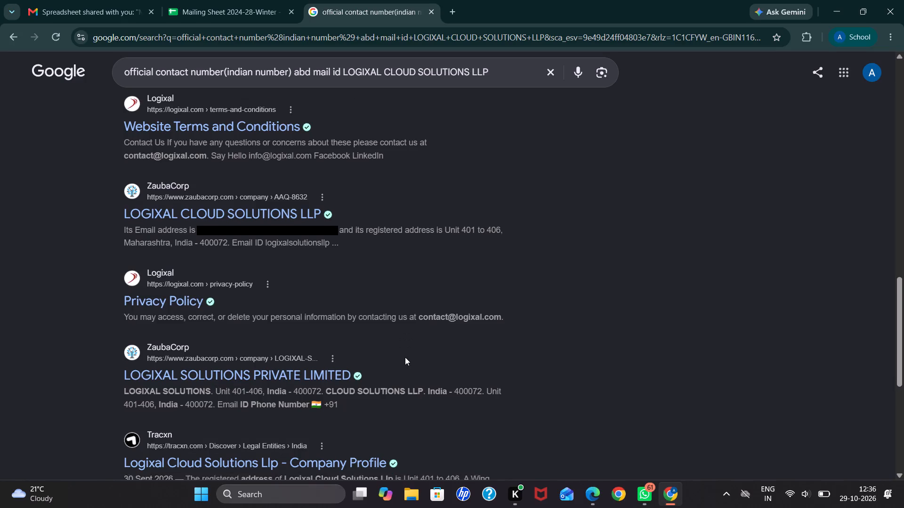
{"action": "scroll", "coordinate": [405, 357], "scroll_direction": "down", "scroll_amount": 7}
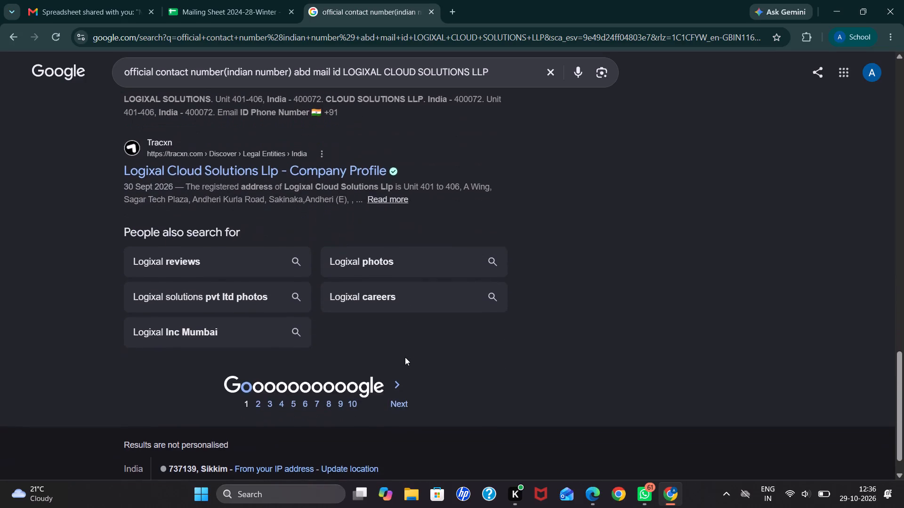
Recheck the AI overview and the web results for LOGIXAL CLOUD SOLUTIONS LLP for an official Indian phone number and mail id.
{"action": "scroll", "coordinate": [405, 357], "scroll_direction": "up", "scroll_amount": 13}
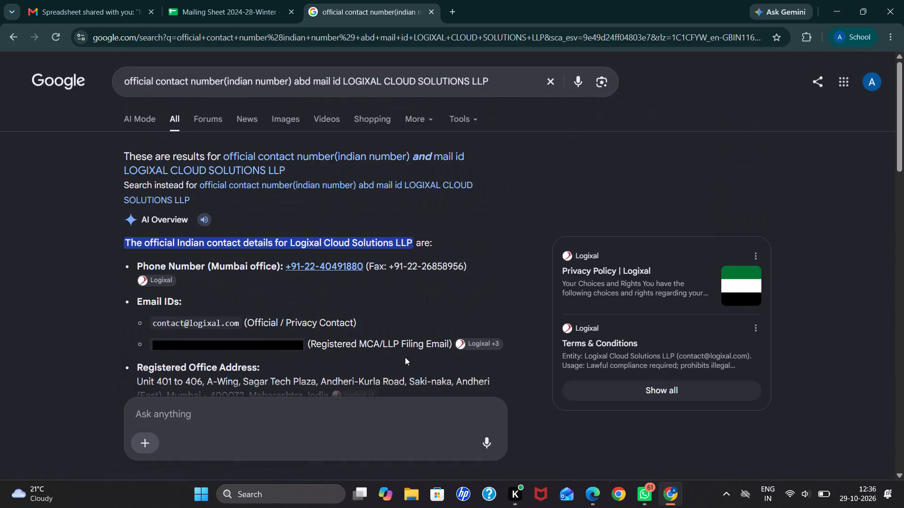
{"action": "scroll", "coordinate": [405, 357], "scroll_direction": "up", "scroll_amount": 1}
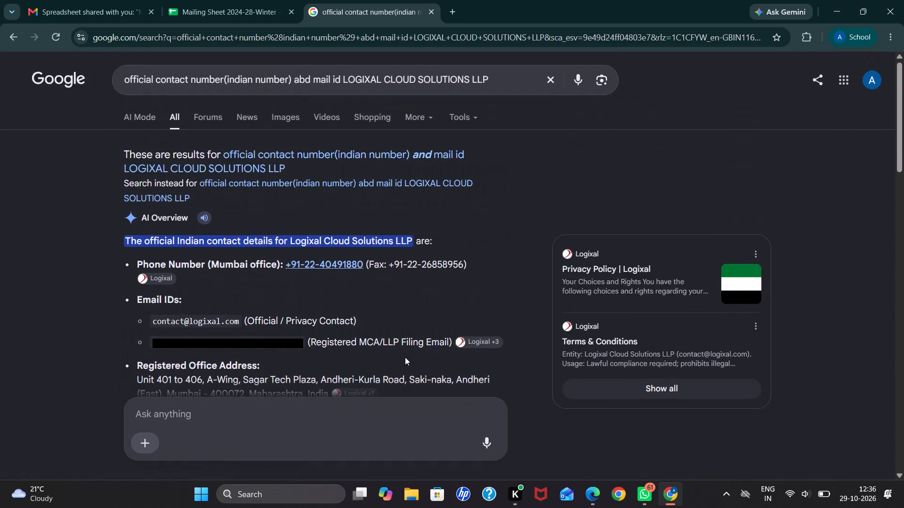
{"action": "scroll", "coordinate": [405, 357], "scroll_direction": "up", "scroll_amount": 1}
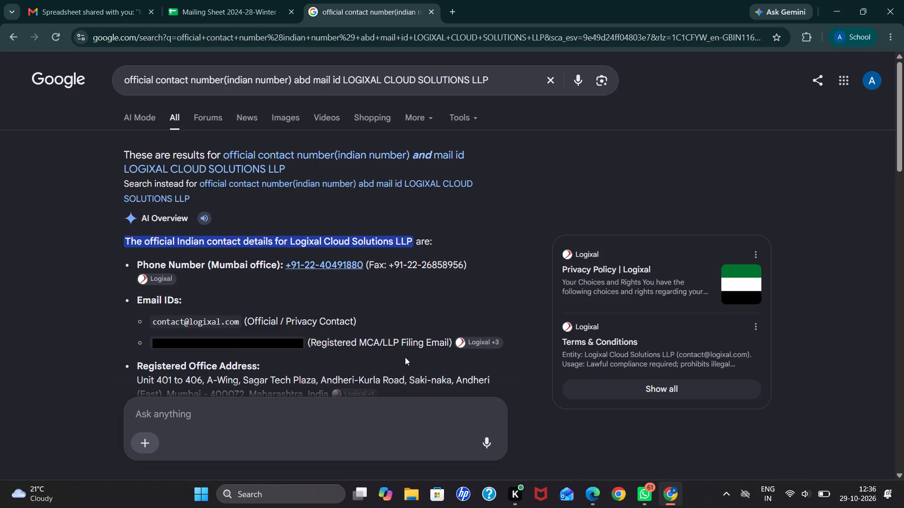
{"action": "scroll", "coordinate": [405, 357], "scroll_direction": "down", "scroll_amount": 6}
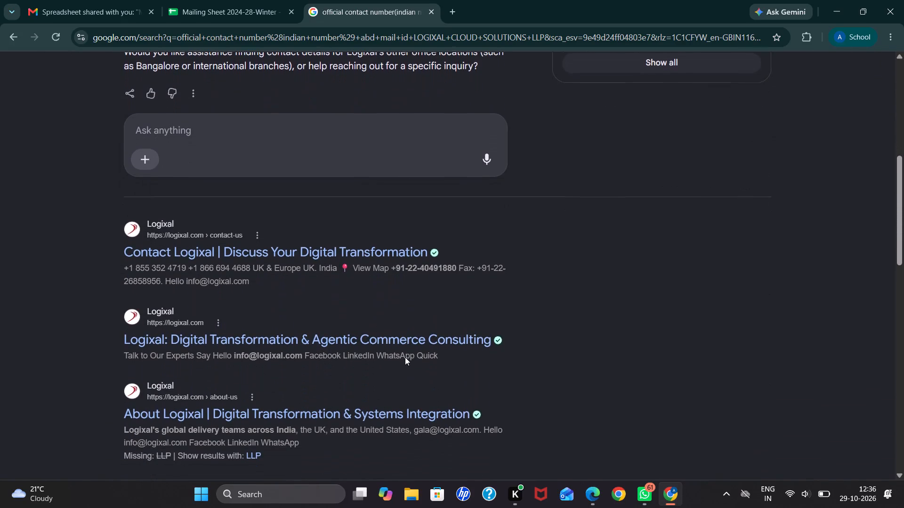
{"action": "scroll", "coordinate": [405, 357], "scroll_direction": "down", "scroll_amount": 3}
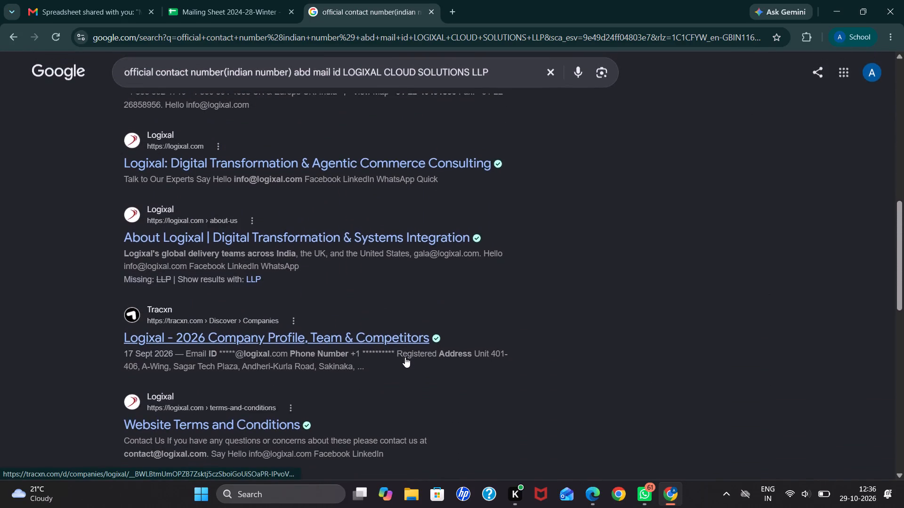
{"action": "scroll", "coordinate": [405, 357], "scroll_direction": "down", "scroll_amount": 4}
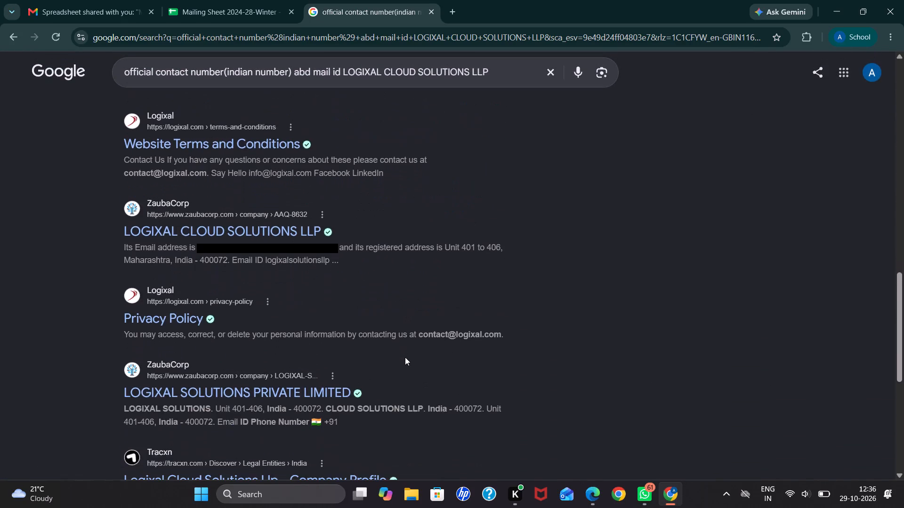
{"action": "scroll", "coordinate": [405, 357], "scroll_direction": "down", "scroll_amount": 3}
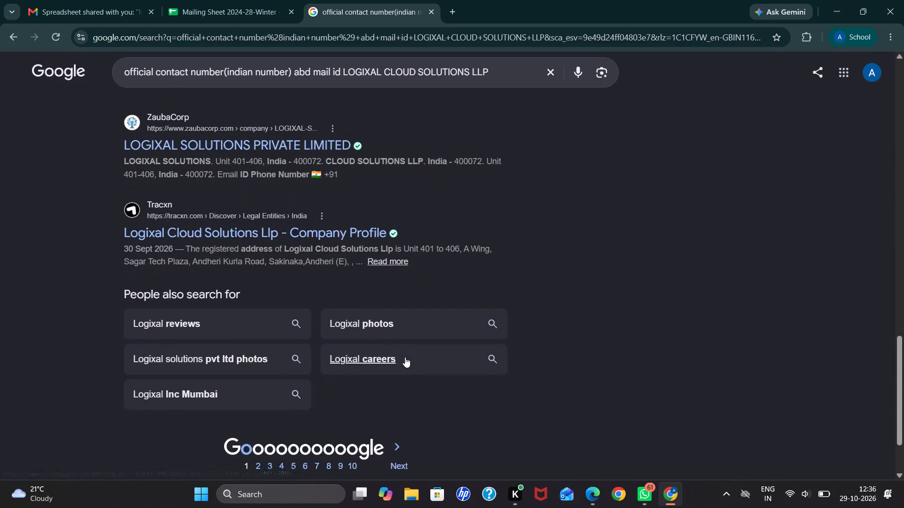
{"action": "scroll", "coordinate": [405, 357], "scroll_direction": "down", "scroll_amount": 1}
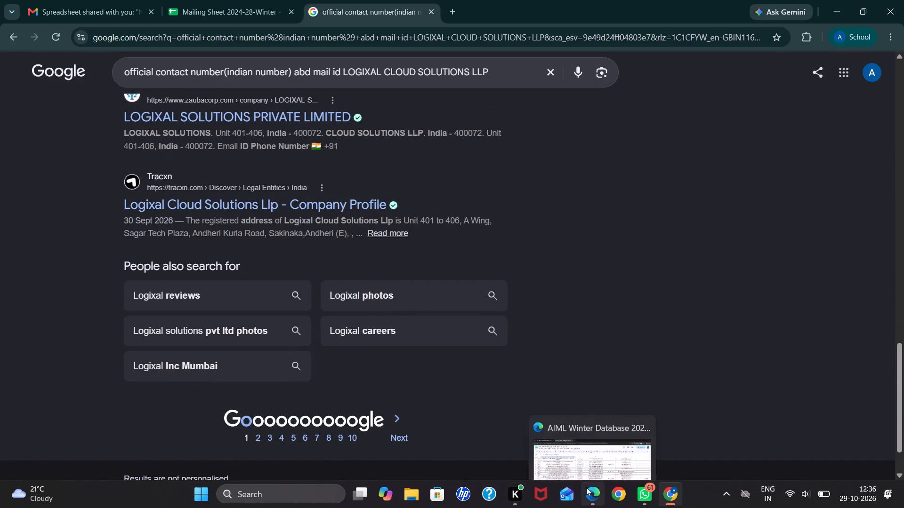
Copy INKEY IT SOLUTIONS PRIVATE LIMITED from the AIML Winter Database in Edge and search Google in Chrome for its official Indian contact number and mail id.
{"action": "left_click", "coordinate": [586, 487]}
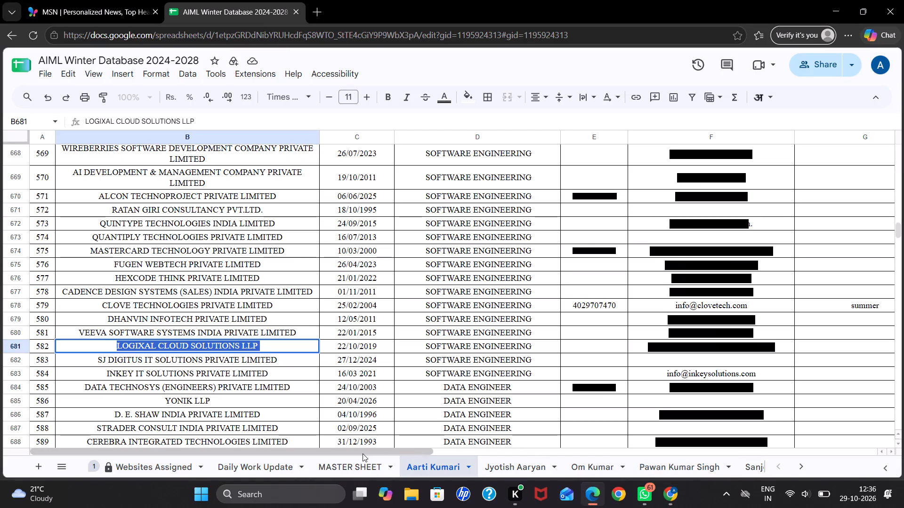
{"action": "double_click", "coordinate": [279, 374]}
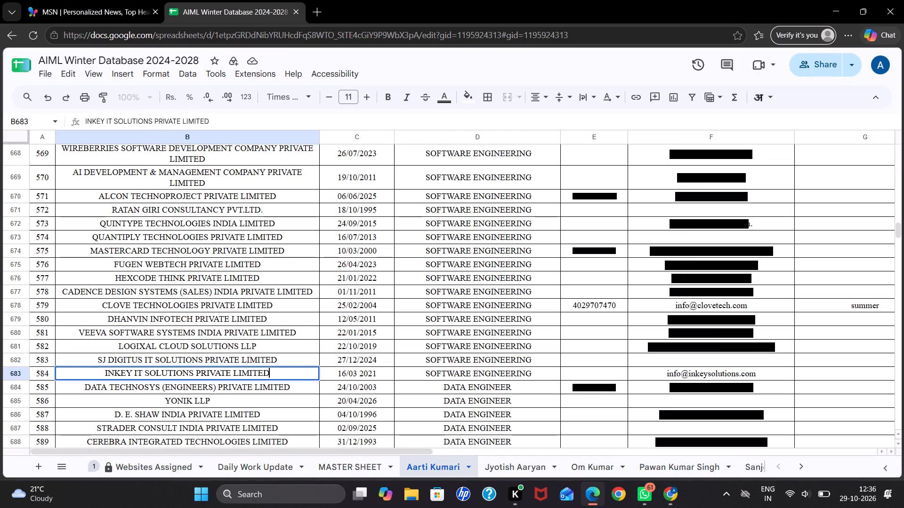
{"action": "key", "text": "ctrl+a"}
{"action": "key", "text": "ctrl+c"}
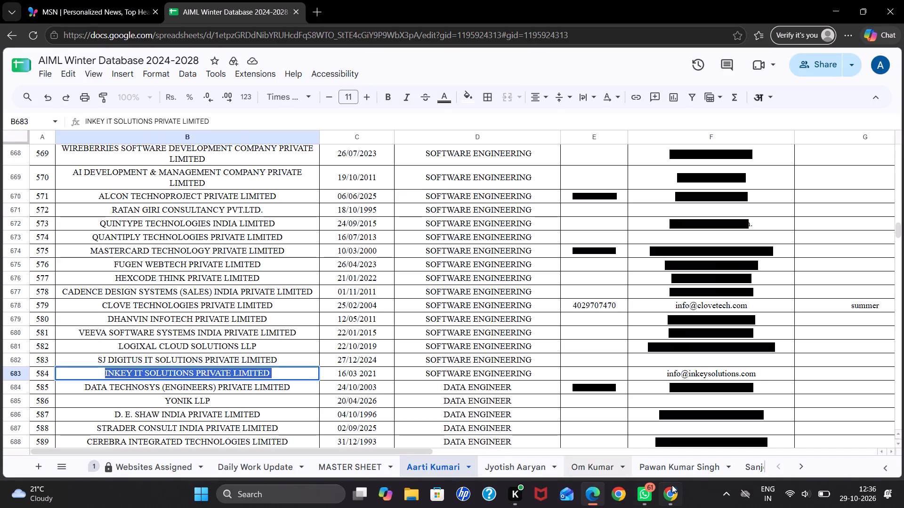
{"action": "left_click", "coordinate": [672, 485]}
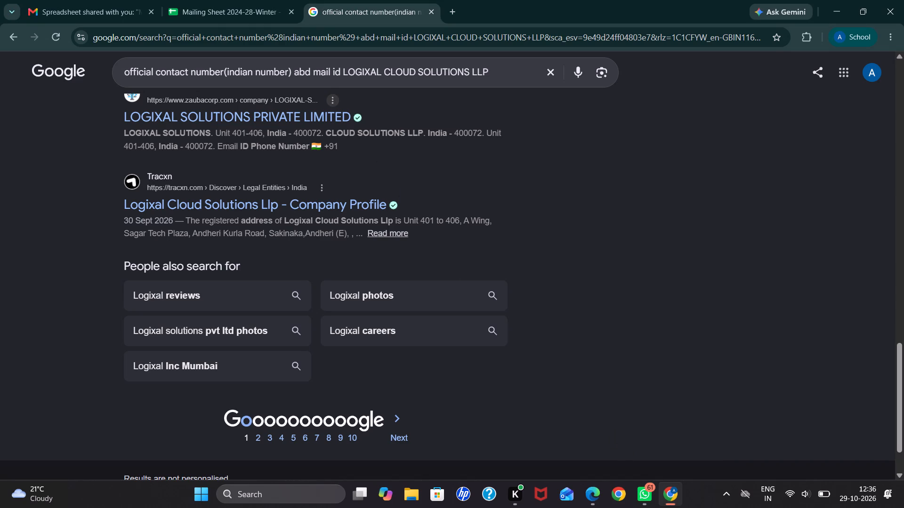
{"action": "left_click_drag", "start_coordinate": [342, 71], "coordinate": [882, 55]}
{"action": "key", "text": "BackSpace"}
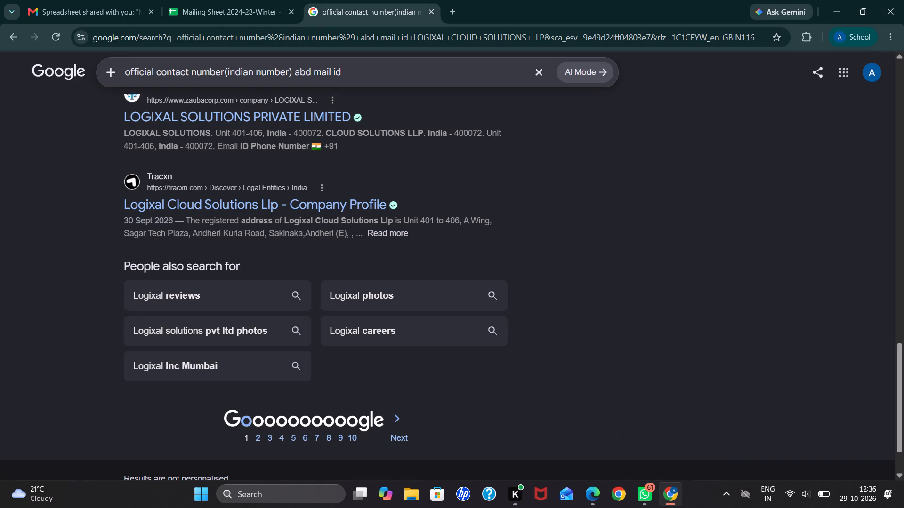
{"action": "key", "text": "ctrl+v"}
{"action": "key", "text": "Return"}
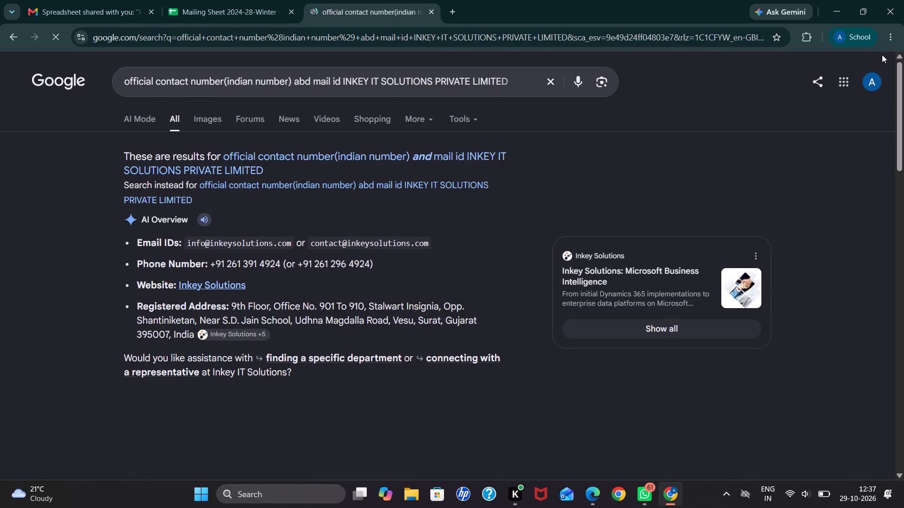
Examine the Google results for an official Indian phone number and mail id of INKEY IT SOLUTIONS PRIVATE LIMITED.
{"action": "scroll", "coordinate": [467, 316], "scroll_direction": "down", "scroll_amount": 4}
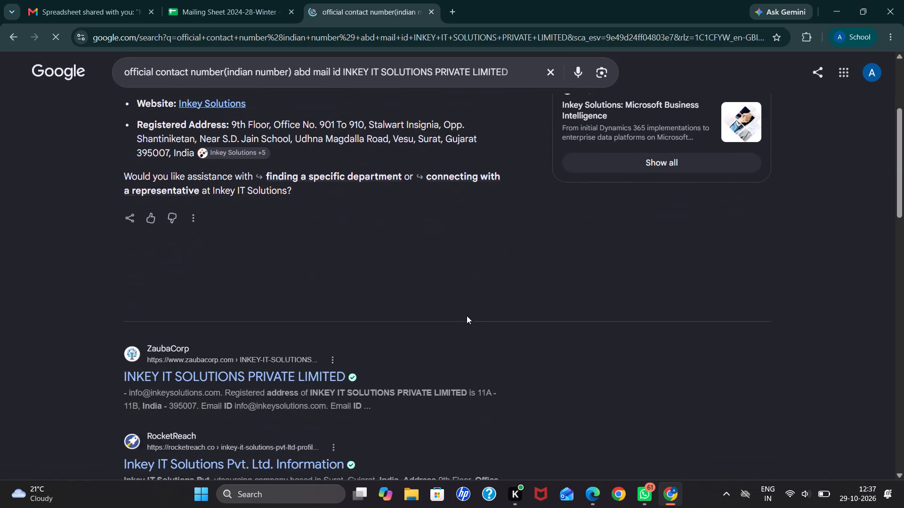
{"action": "scroll", "coordinate": [467, 316], "scroll_direction": "down", "scroll_amount": 5}
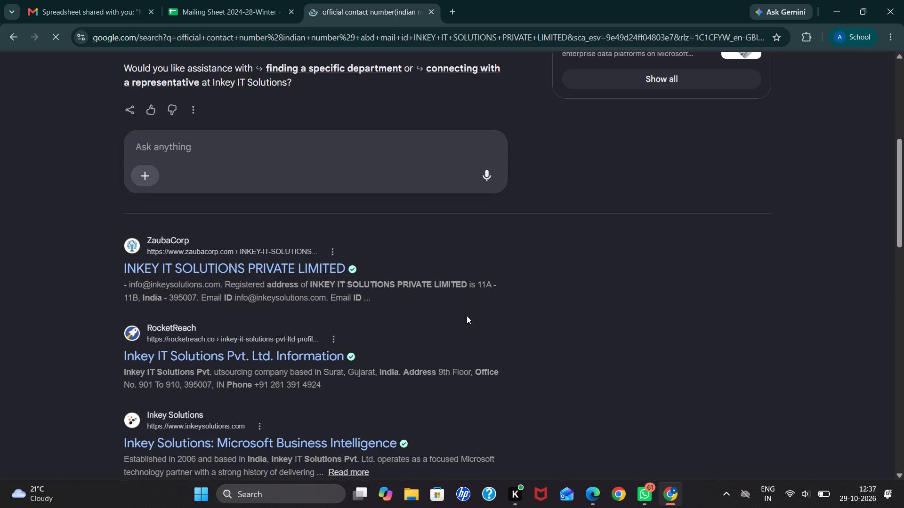
{"action": "scroll", "coordinate": [467, 316], "scroll_direction": "down", "scroll_amount": 4}
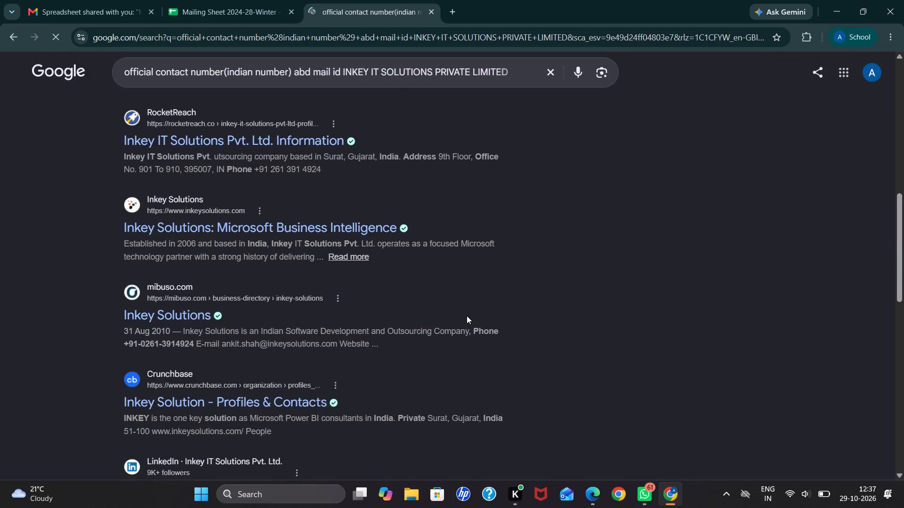
{"action": "scroll", "coordinate": [467, 316], "scroll_direction": "down", "scroll_amount": 2}
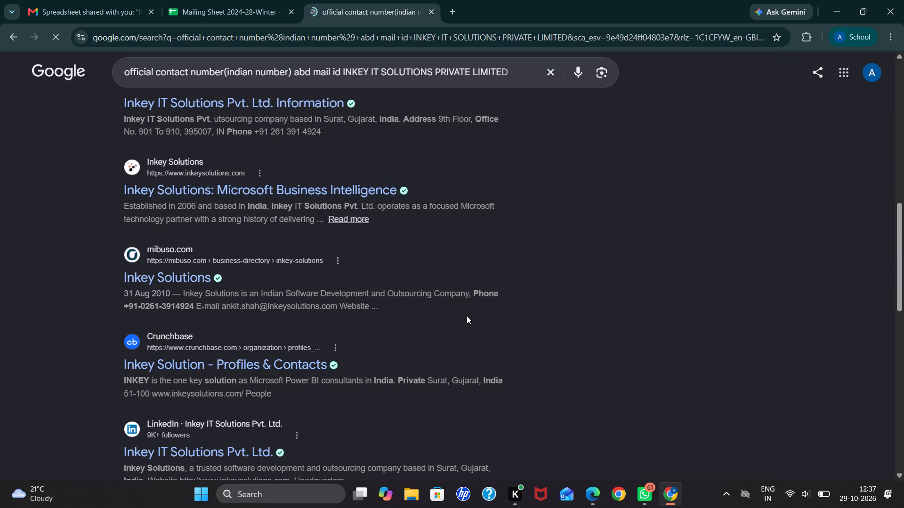
{"action": "scroll", "coordinate": [467, 316], "scroll_direction": "down", "scroll_amount": 2}
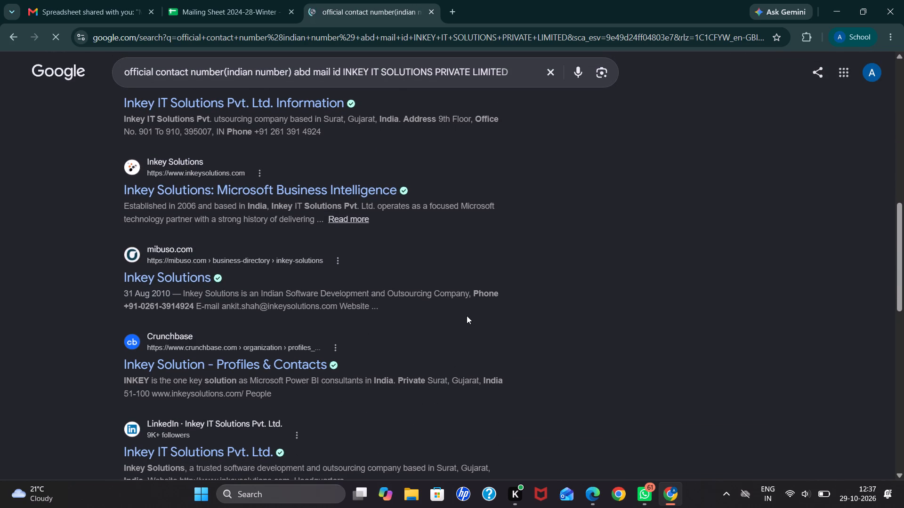
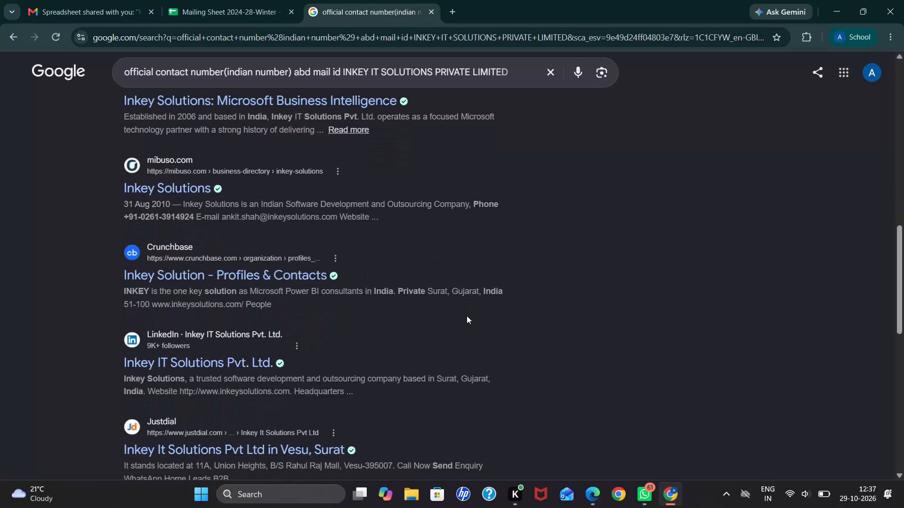
Open the LinkedIn company page of Inkey IT Solutions Pvt. Ltd. from the Google results.
{"action": "scroll", "coordinate": [467, 316], "scroll_direction": "down", "scroll_amount": 2}
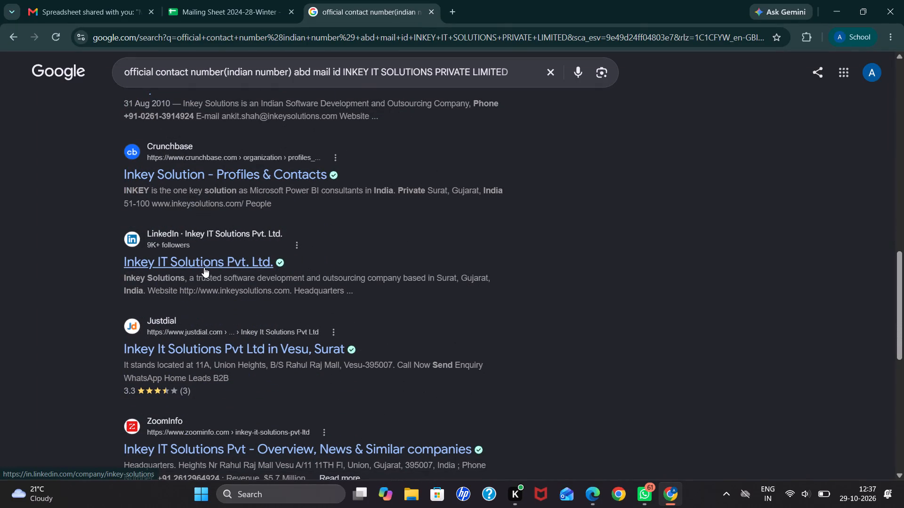
{"action": "left_click", "coordinate": [204, 267]}
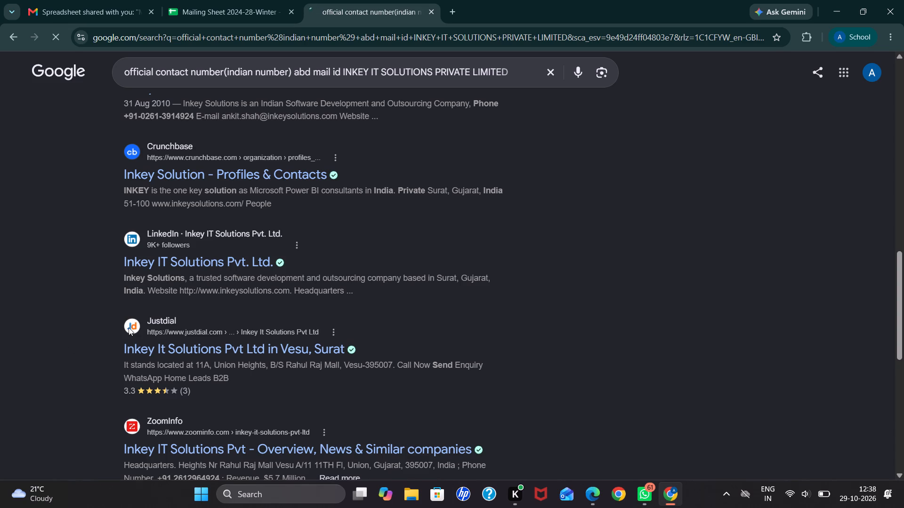
Switch to the AIML Winter Database in Edge and copy the company name AMS INFOTECH LLP from row 689.
{"action": "left_click", "coordinate": [596, 496]}
{"action": "scroll", "coordinate": [437, 382], "scroll_direction": "down", "scroll_amount": 1}
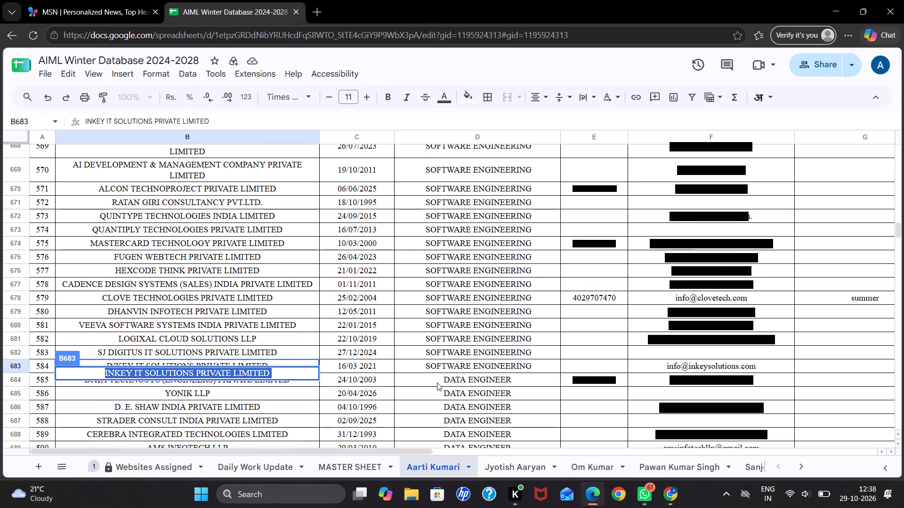
{"action": "scroll", "coordinate": [437, 382], "scroll_direction": "down", "scroll_amount": 1}
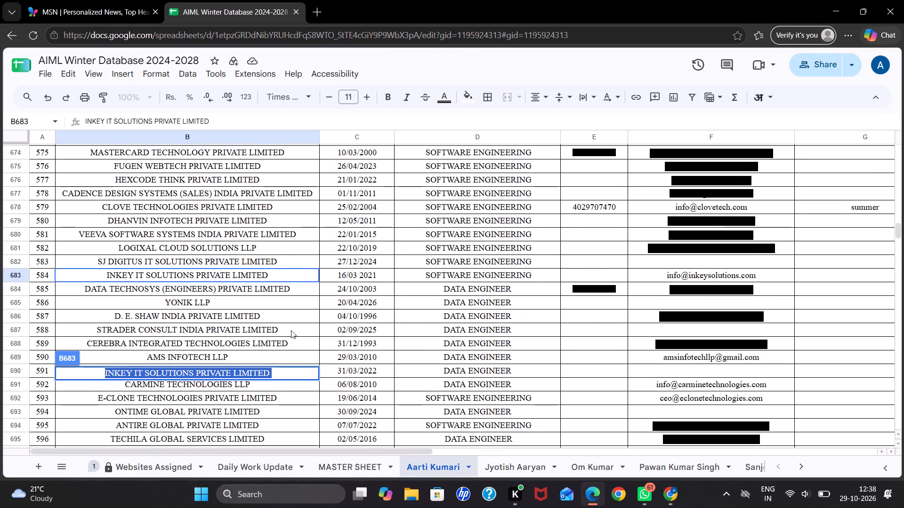
{"action": "left_click", "coordinate": [297, 333]}
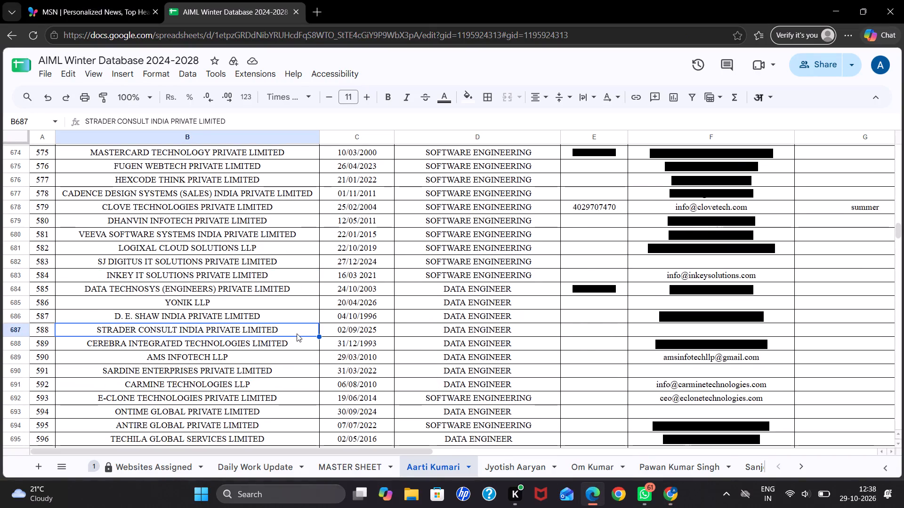
{"action": "scroll", "coordinate": [297, 333], "scroll_direction": "down", "scroll_amount": 1}
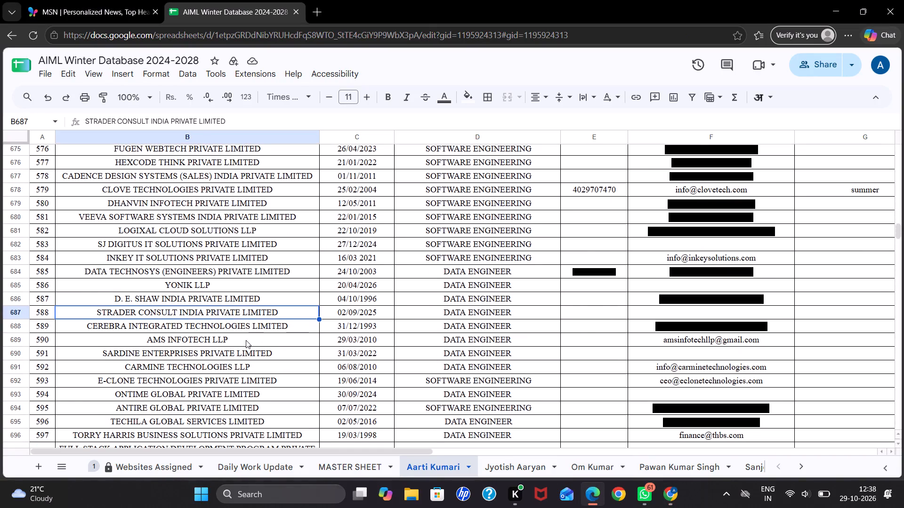
{"action": "double_click", "coordinate": [246, 340]}
{"action": "key", "text": "ctrl+a"}
{"action": "key", "text": "ctrl+c"}
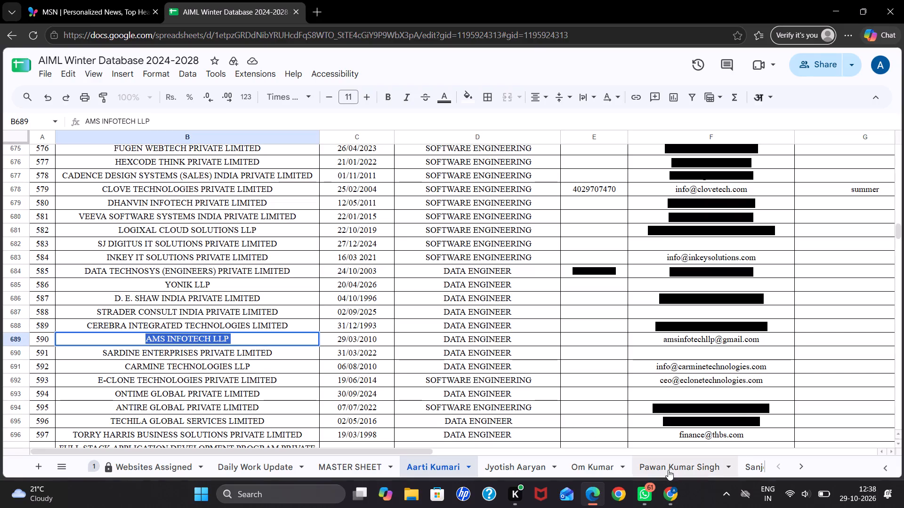
Return to Chrome and open the People section of Inkey IT Solutions Pvt. Ltd.'s LinkedIn page.
{"action": "left_click", "coordinate": [675, 500]}
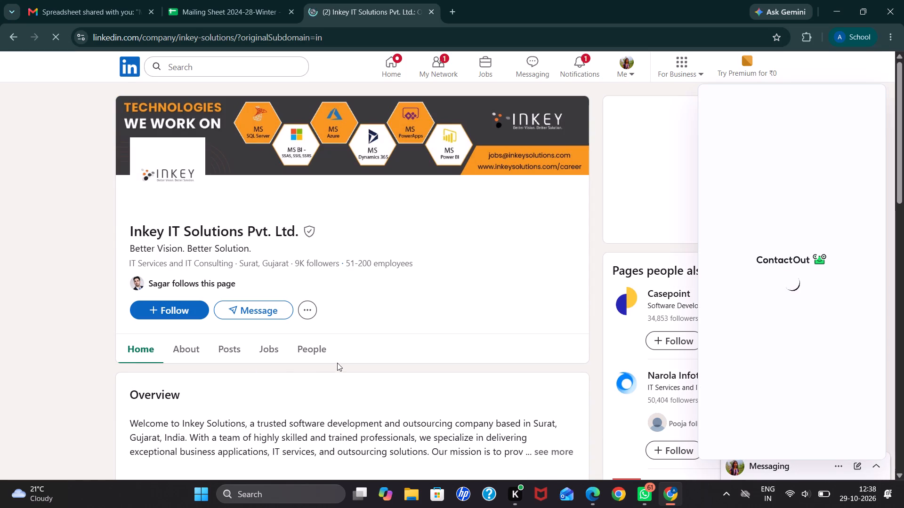
{"action": "left_click", "coordinate": [321, 352]}
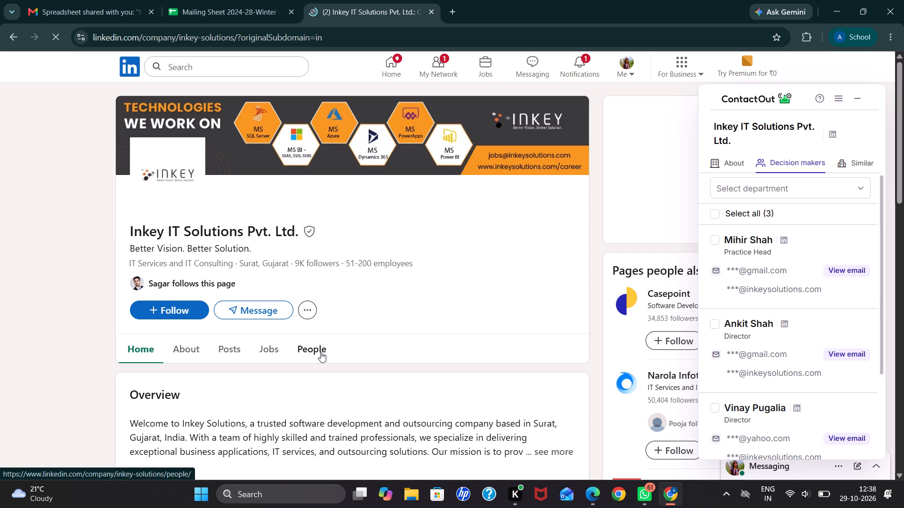
In a new tab, rerun the earlier Google search for the official Indian contact number and mail id of EMERSON FORGE.
{"action": "scroll", "coordinate": [419, 341], "scroll_direction": "down", "scroll_amount": 1}
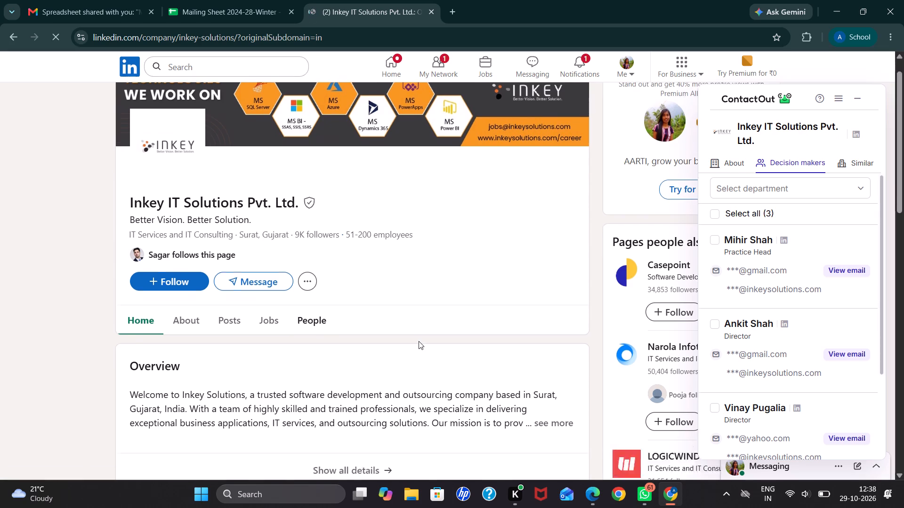
{"action": "scroll", "coordinate": [419, 341], "scroll_direction": "down", "scroll_amount": 3}
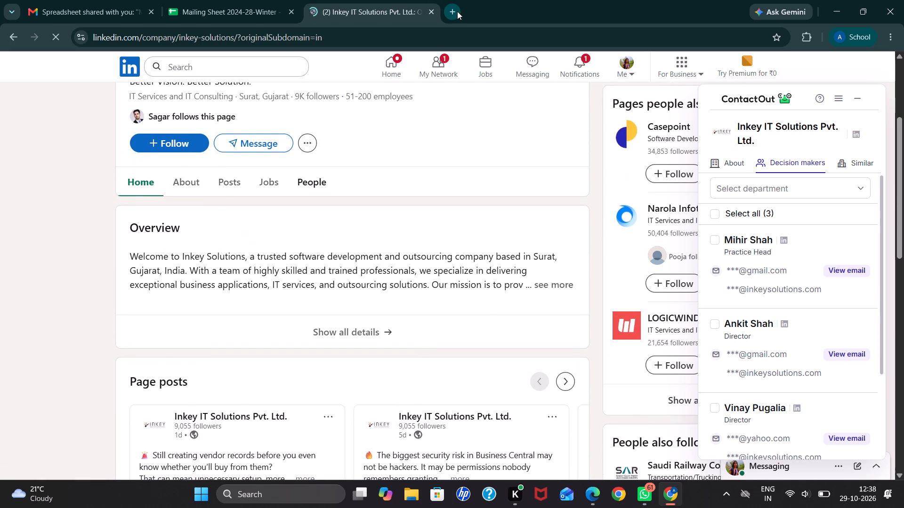
{"action": "left_click", "coordinate": [457, 11]}
{"action": "left_click", "coordinate": [510, 214]}
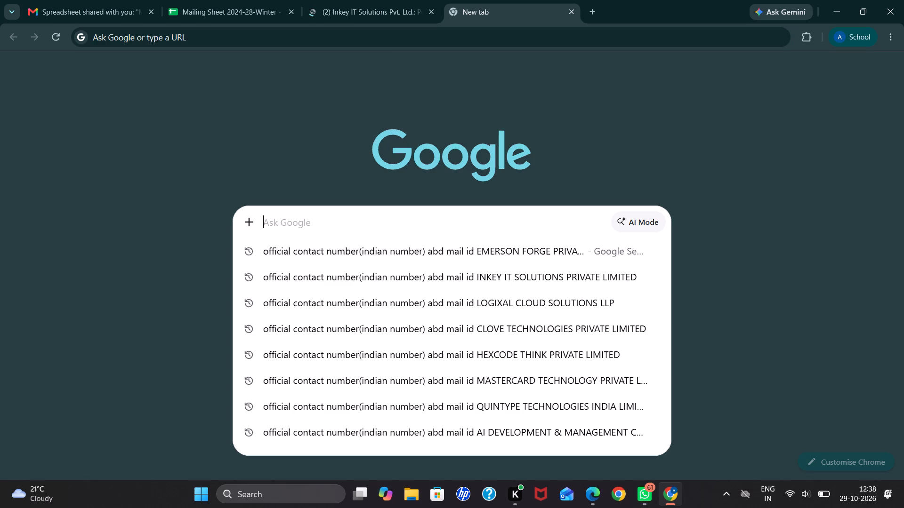
{"action": "left_click", "coordinate": [442, 251]}
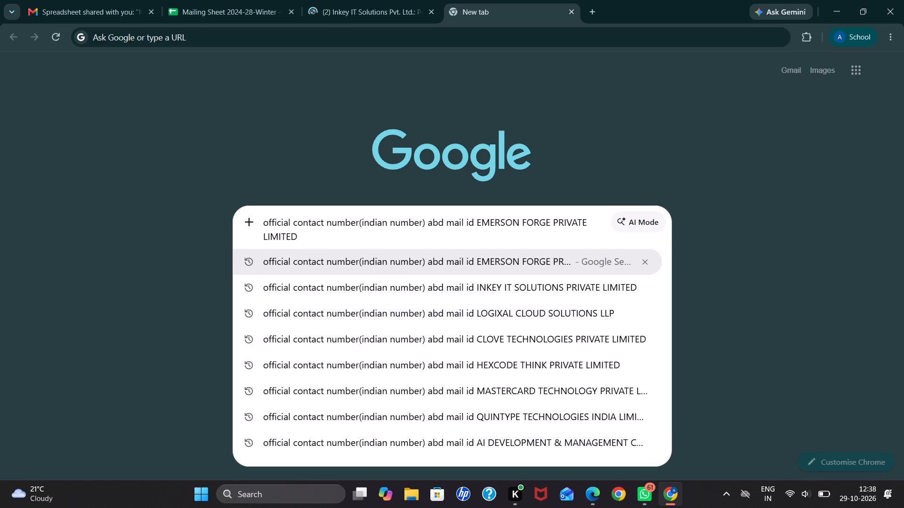
Replace the EMERSON FORGE company name in the query with AMS INFOTECH LLP and search Google for its official Indian contact number and mail id.
{"action": "left_click", "coordinate": [445, 209]}
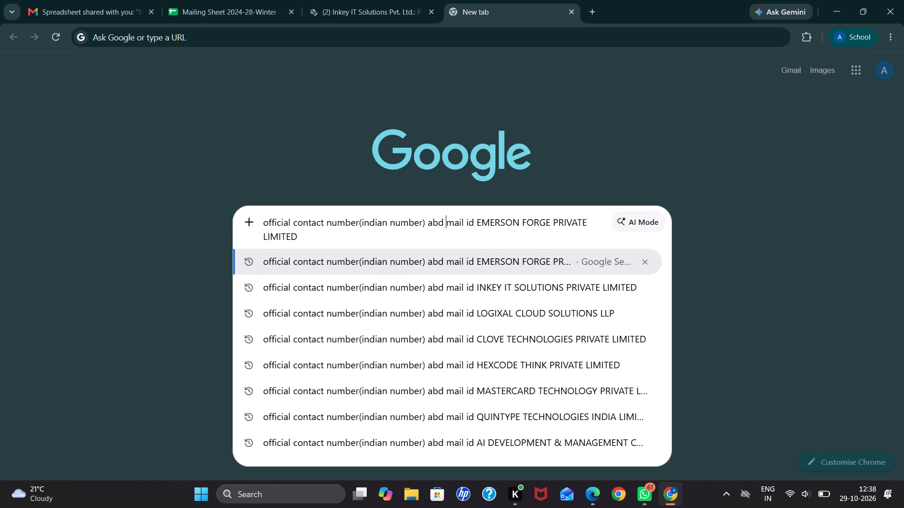
{"action": "left_click", "coordinate": [480, 226]}
{"action": "left_click_drag", "start_coordinate": [477, 224], "coordinate": [489, 270]}
{"action": "key", "text": "BackSpace"}
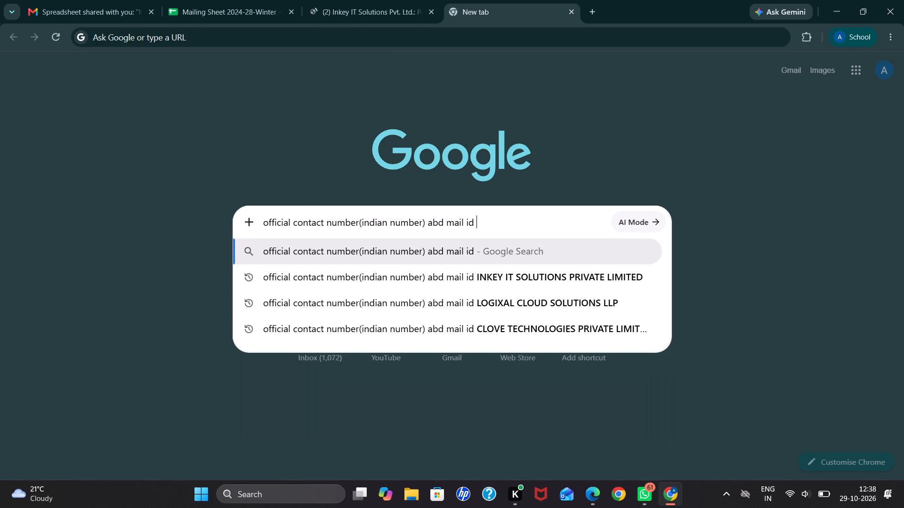
{"action": "key", "text": "ctrl+v"}
{"action": "key", "text": "Return"}
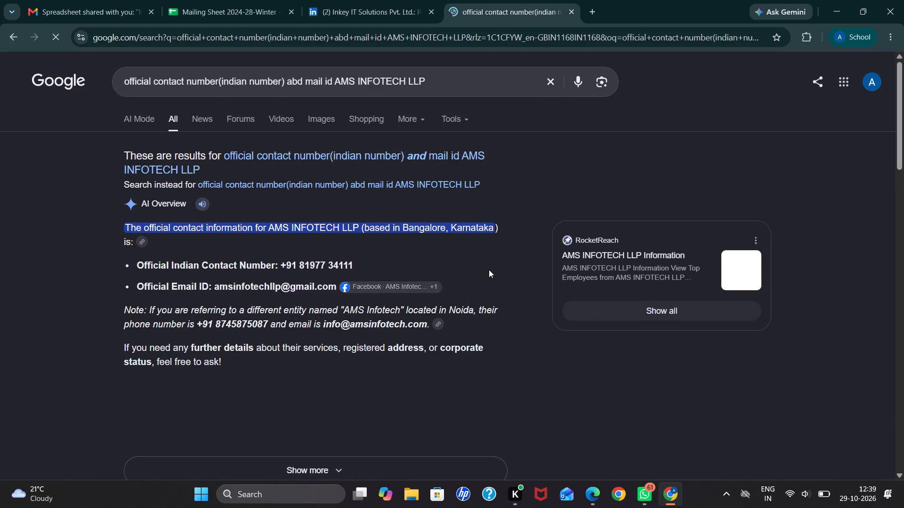
Examine the AI overview and the web results for an official Indian phone number and mail id of AMS INFOTECH LLP.
{"action": "scroll", "coordinate": [489, 270], "scroll_direction": "down", "scroll_amount": 4}
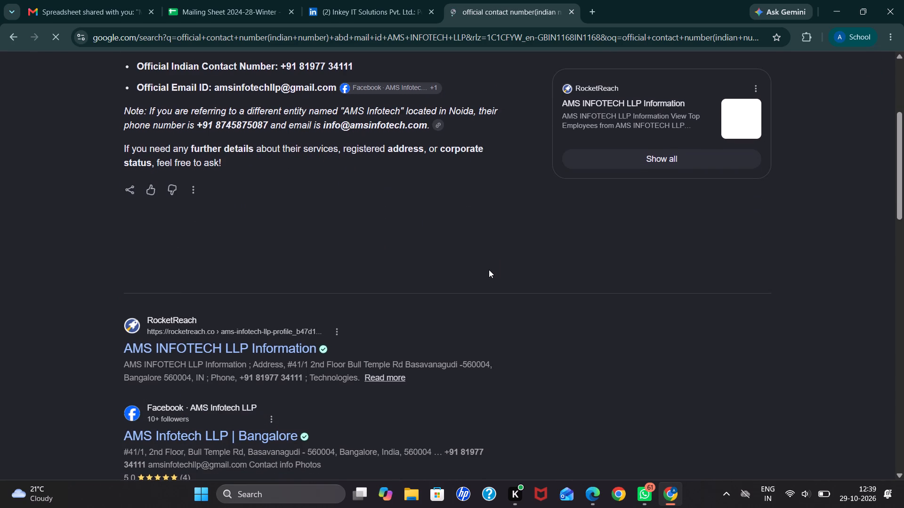
{"action": "scroll", "coordinate": [489, 270], "scroll_direction": "down", "scroll_amount": 3}
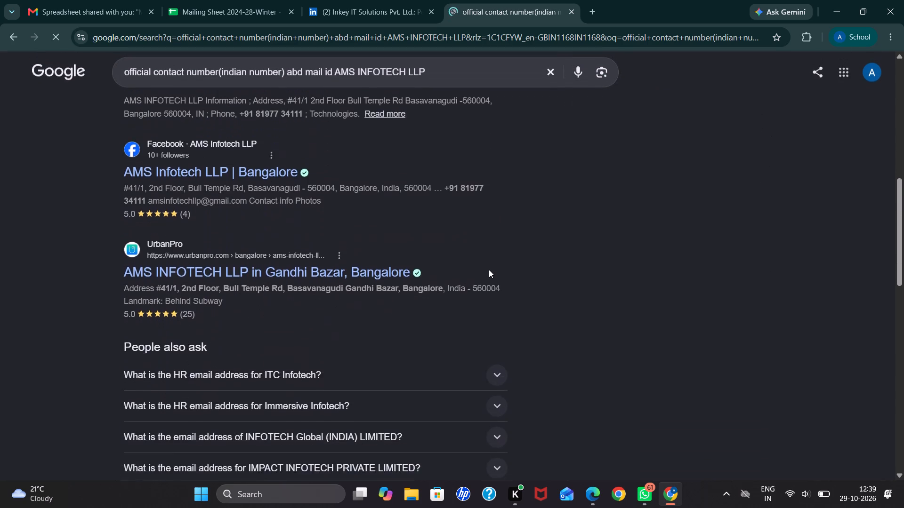
{"action": "scroll", "coordinate": [489, 270], "scroll_direction": "down", "scroll_amount": 4}
{"action": "scroll", "coordinate": [489, 270], "scroll_direction": "up", "scroll_amount": 5}
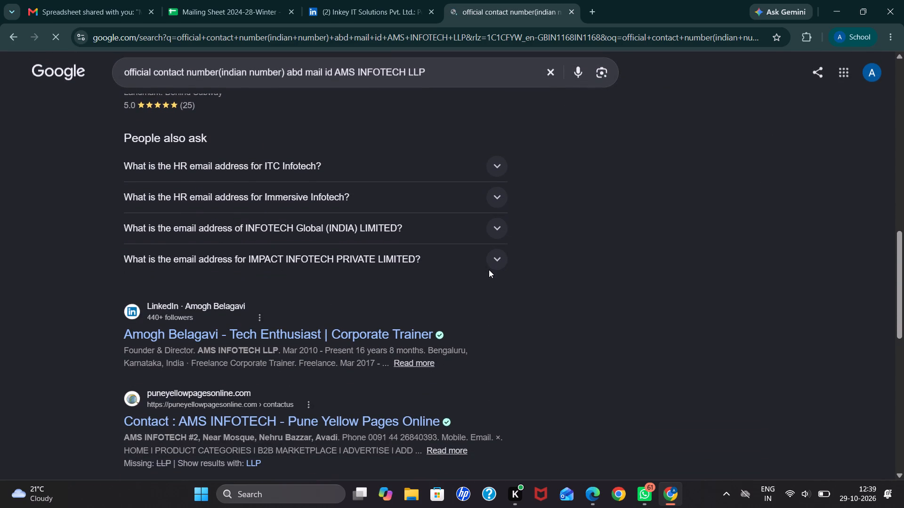
{"action": "scroll", "coordinate": [489, 270], "scroll_direction": "up", "scroll_amount": 11}
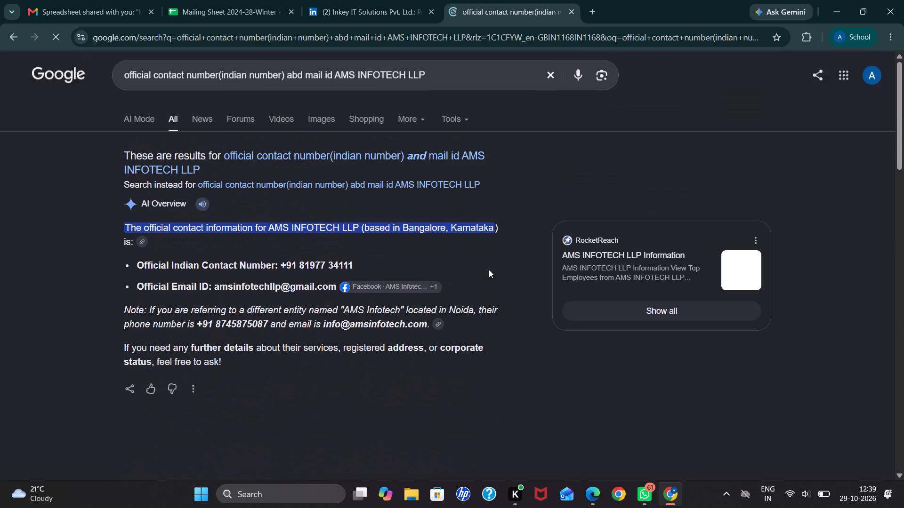
{"action": "scroll", "coordinate": [489, 270], "scroll_direction": "up", "scroll_amount": 2}
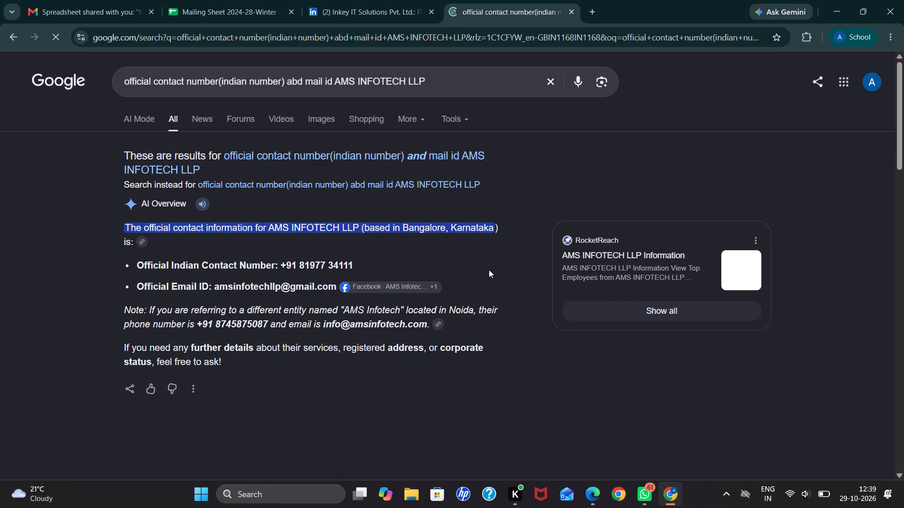
{"action": "scroll", "coordinate": [489, 270], "scroll_direction": "down", "scroll_amount": 1}
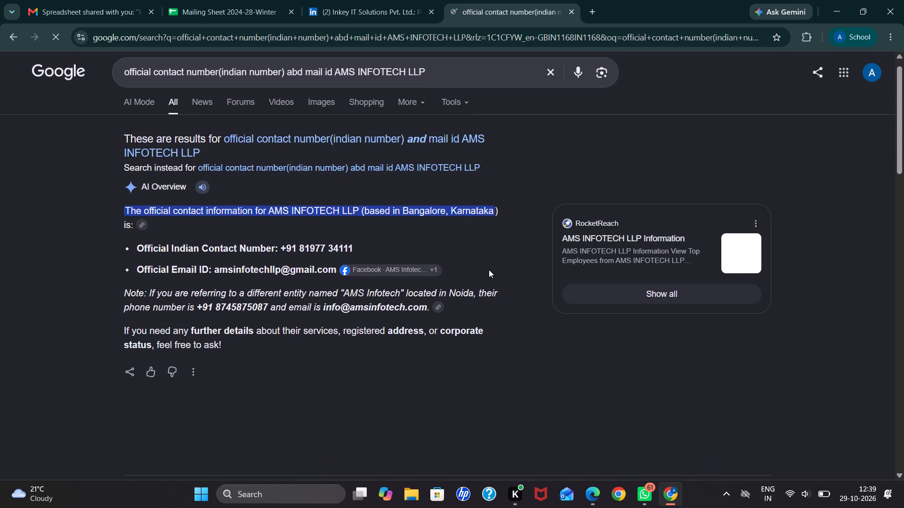
{"action": "scroll", "coordinate": [489, 270], "scroll_direction": "down", "scroll_amount": 2}
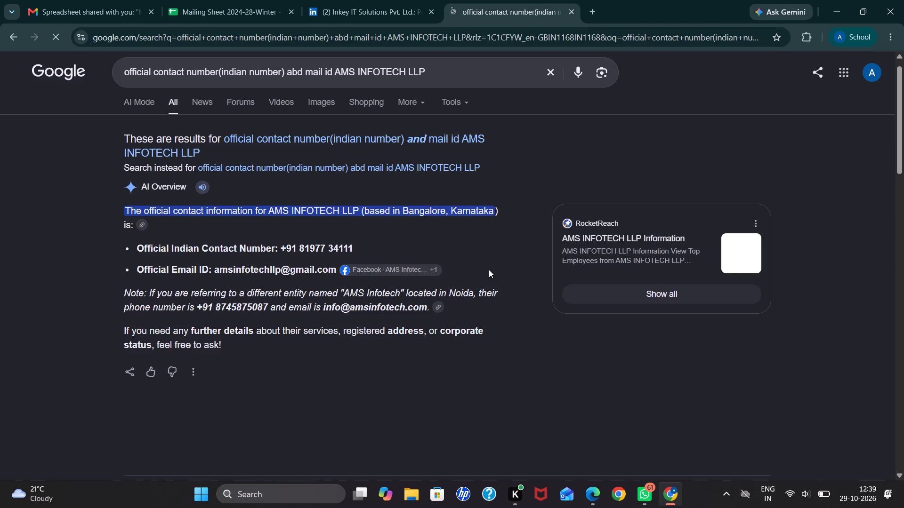
{"action": "scroll", "coordinate": [489, 270], "scroll_direction": "down", "scroll_amount": 3}
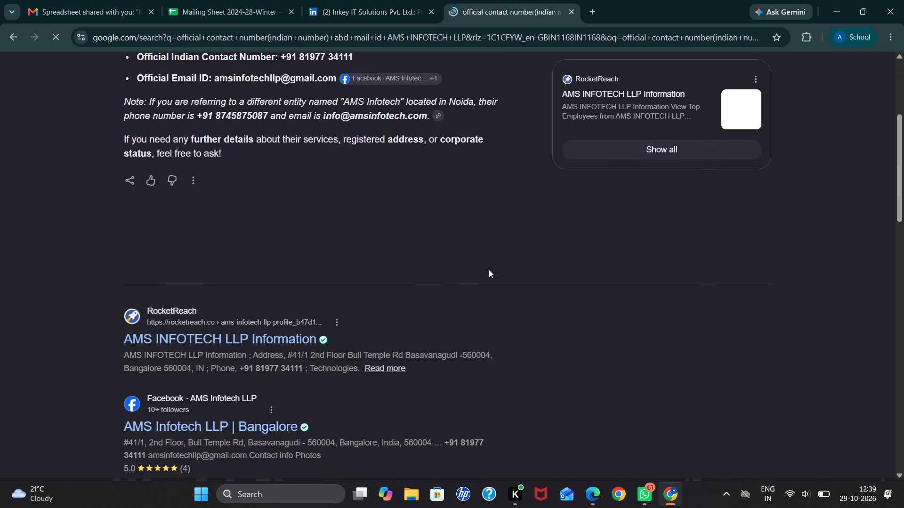
{"action": "scroll", "coordinate": [489, 270], "scroll_direction": "down", "scroll_amount": 1}
{"action": "scroll", "coordinate": [489, 270], "scroll_direction": "up", "scroll_amount": 1}
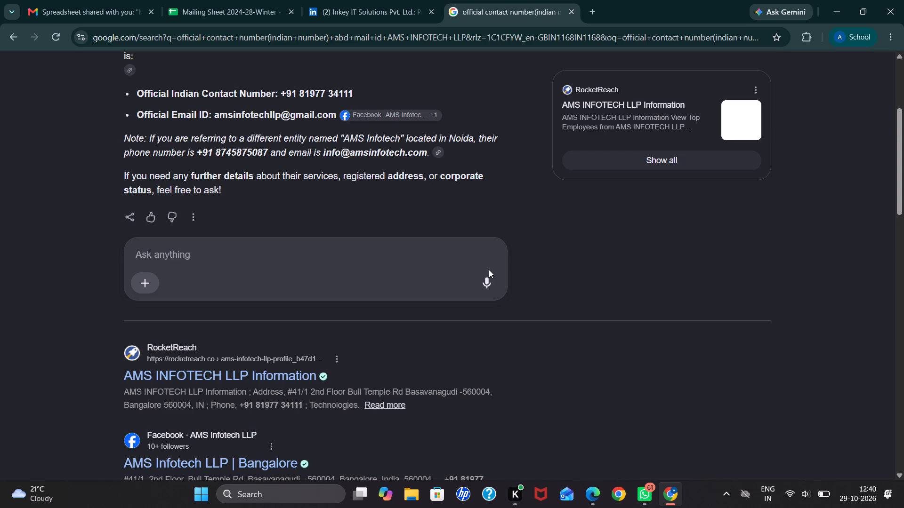
{"action": "scroll", "coordinate": [512, 347], "scroll_direction": "down", "scroll_amount": 2}
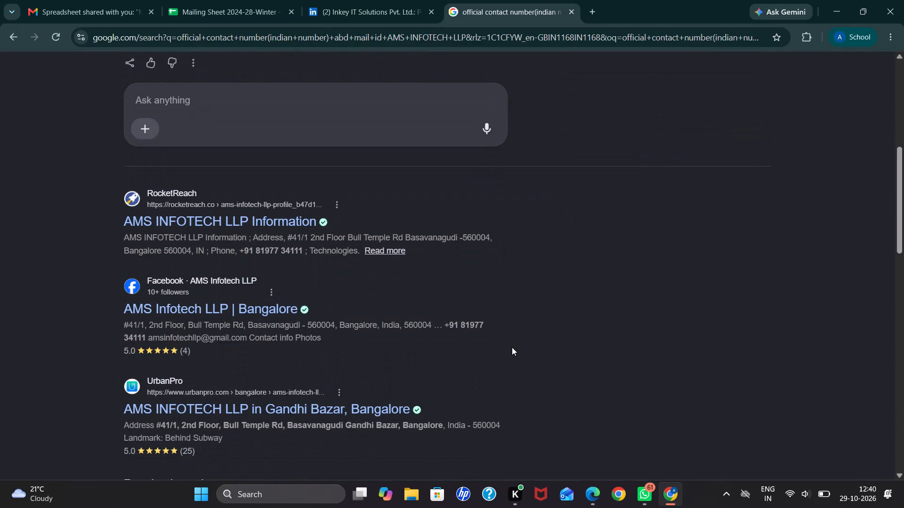
Examine the Google results for an official Indian phone number and mail id of AMS INFOTECH LLP.
{"action": "scroll", "coordinate": [512, 347], "scroll_direction": "down", "scroll_amount": 2}
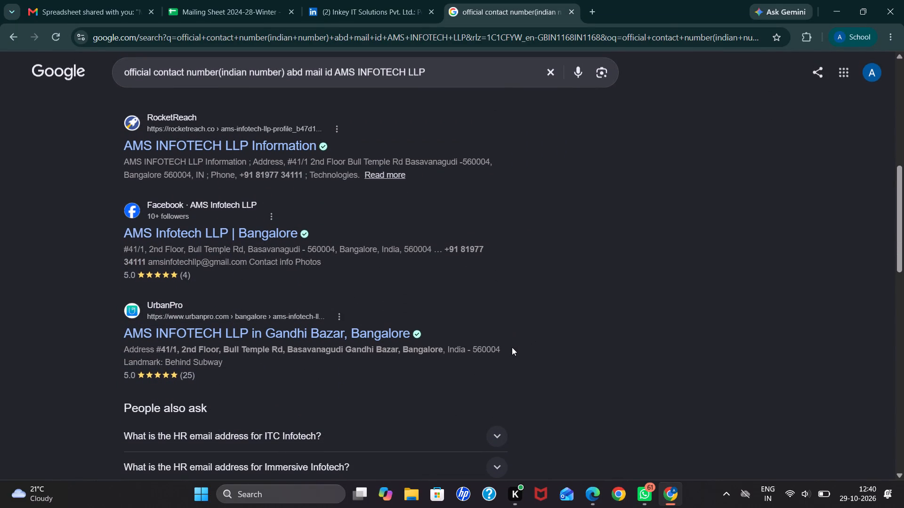
{"action": "scroll", "coordinate": [512, 347], "scroll_direction": "down", "scroll_amount": 2}
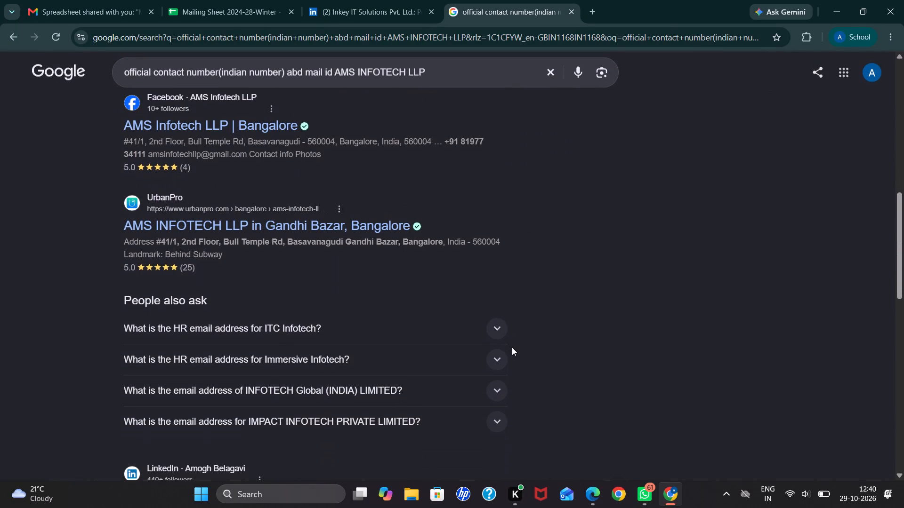
{"action": "scroll", "coordinate": [512, 347], "scroll_direction": "down", "scroll_amount": 3}
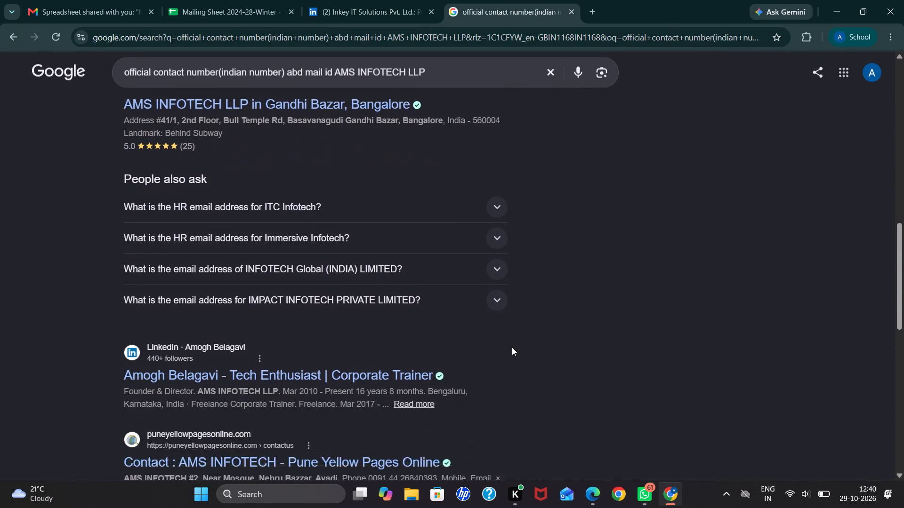
{"action": "scroll", "coordinate": [512, 347], "scroll_direction": "down", "scroll_amount": 1}
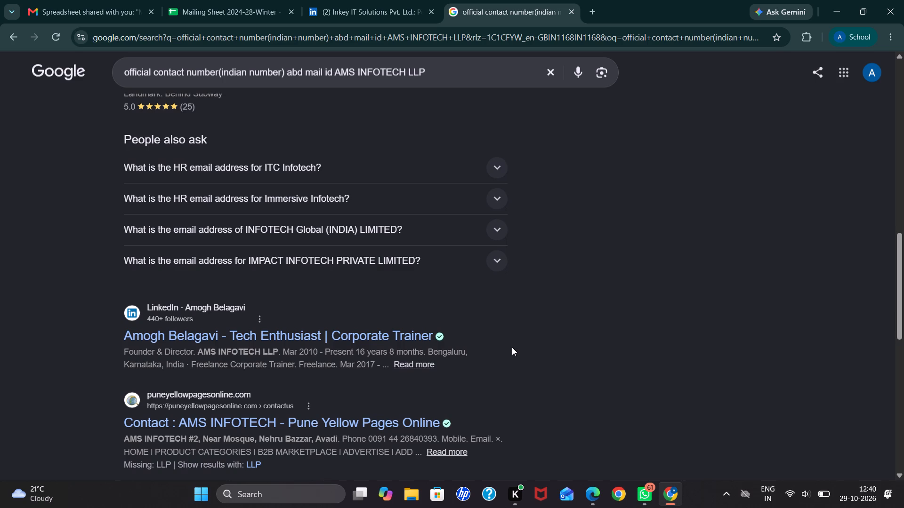
{"action": "scroll", "coordinate": [512, 347], "scroll_direction": "down", "scroll_amount": 2}
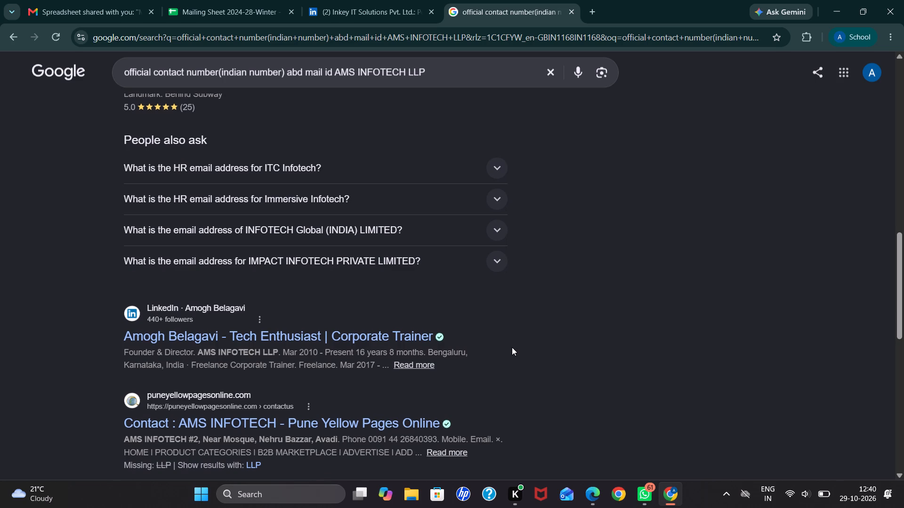
{"action": "scroll", "coordinate": [512, 347], "scroll_direction": "down", "scroll_amount": 1}
Return to Inkey IT Solutions' LinkedIn people page and narrow the associated members to India and the keywords "hr, talent".
{"action": "left_click", "coordinate": [355, 4]}
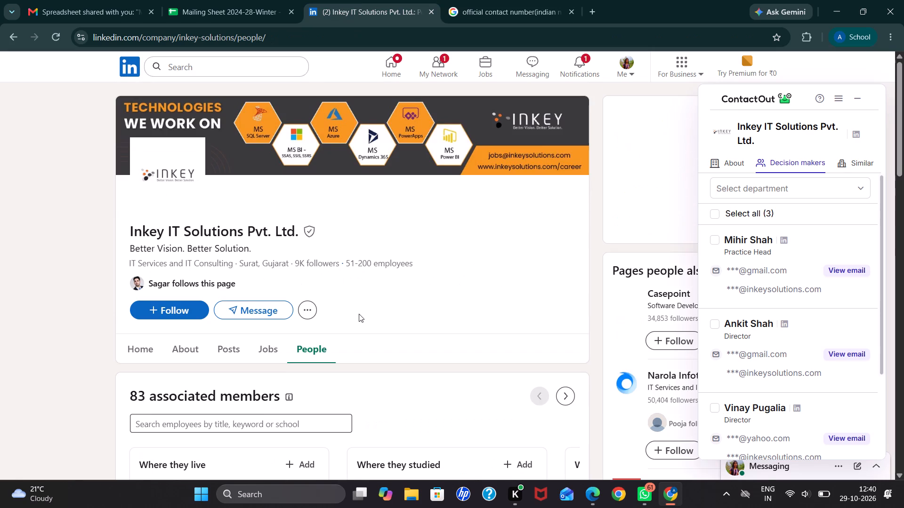
{"action": "scroll", "coordinate": [359, 314], "scroll_direction": "down", "scroll_amount": 3}
{"action": "left_click", "coordinate": [262, 339]}
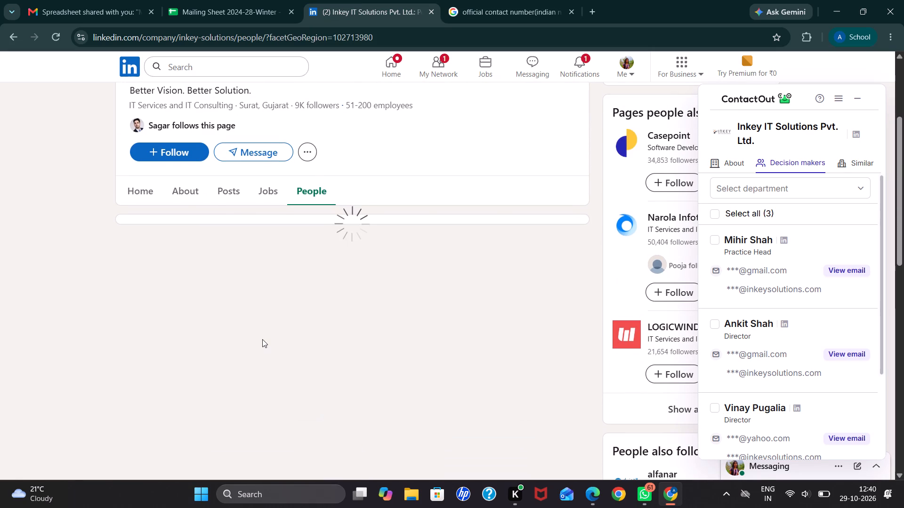
{"action": "scroll", "coordinate": [262, 339], "scroll_direction": "down", "scroll_amount": 2}
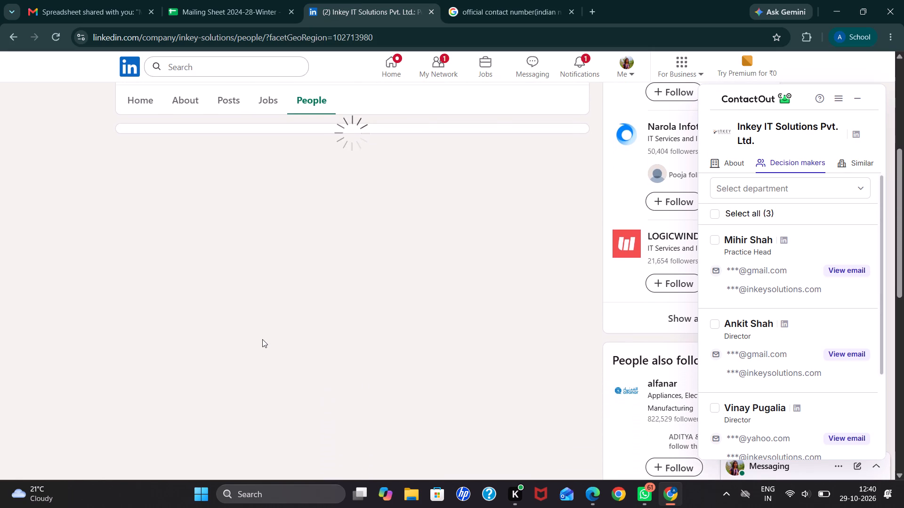
{"action": "scroll", "coordinate": [262, 339], "scroll_direction": "down", "scroll_amount": 3}
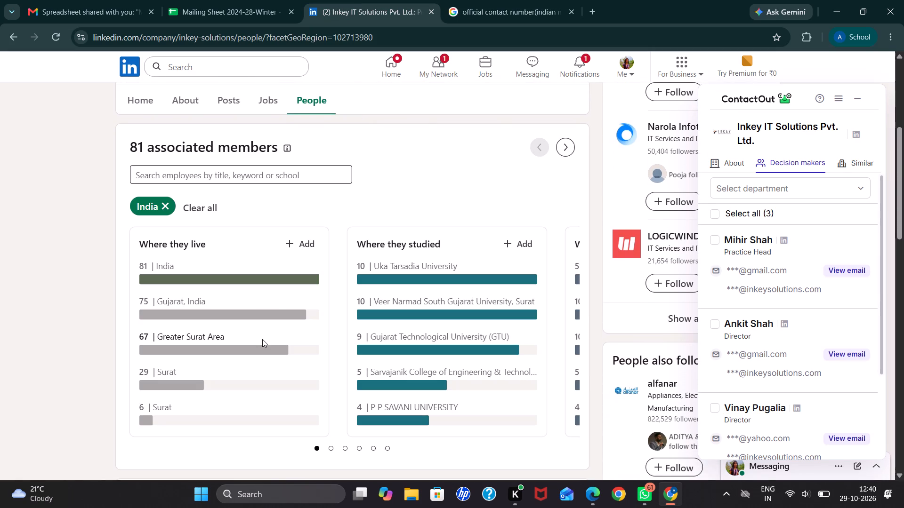
{"action": "left_click", "coordinate": [274, 179]}
{"action": "type", "text": "hr, talent"}
{"action": "key", "text": "Return"}
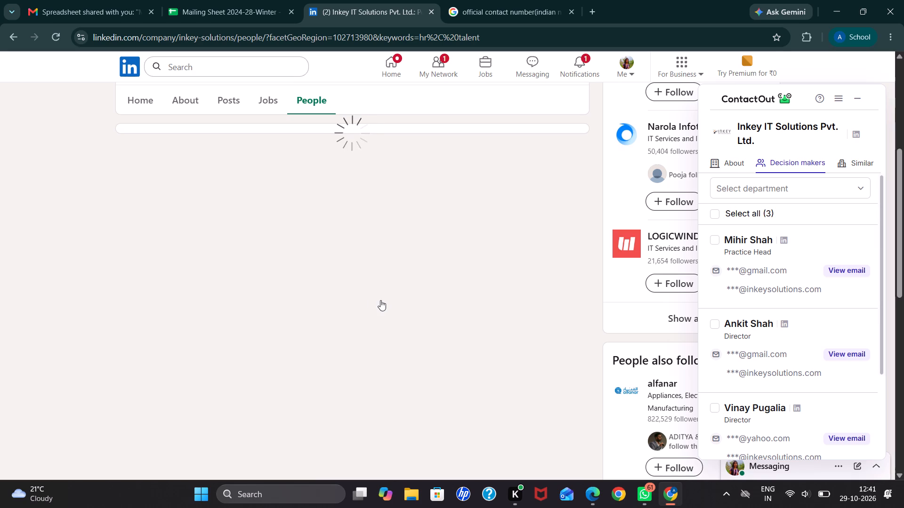
Examine the filtered Inkey IT Solutions members for a suitable HR or talent acquisition contact.
{"action": "scroll", "coordinate": [380, 300], "scroll_direction": "down", "scroll_amount": 3}
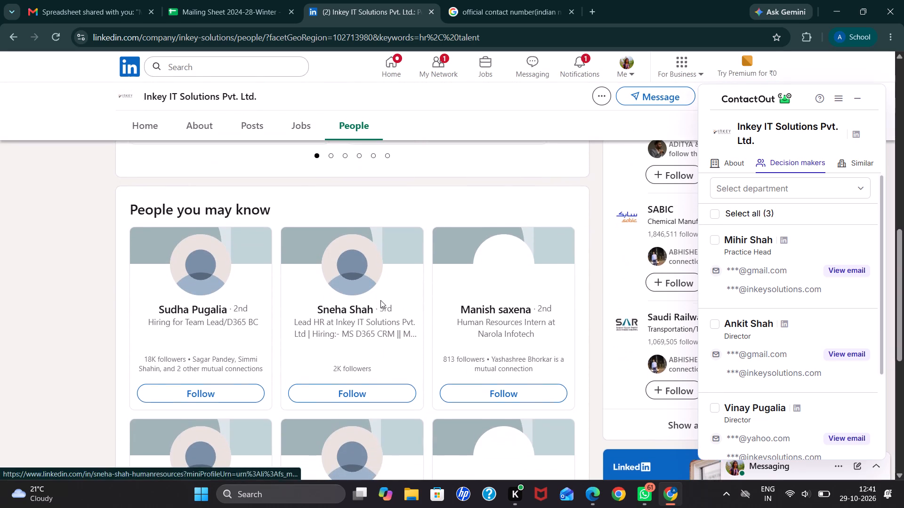
{"action": "scroll", "coordinate": [380, 300], "scroll_direction": "down", "scroll_amount": 5}
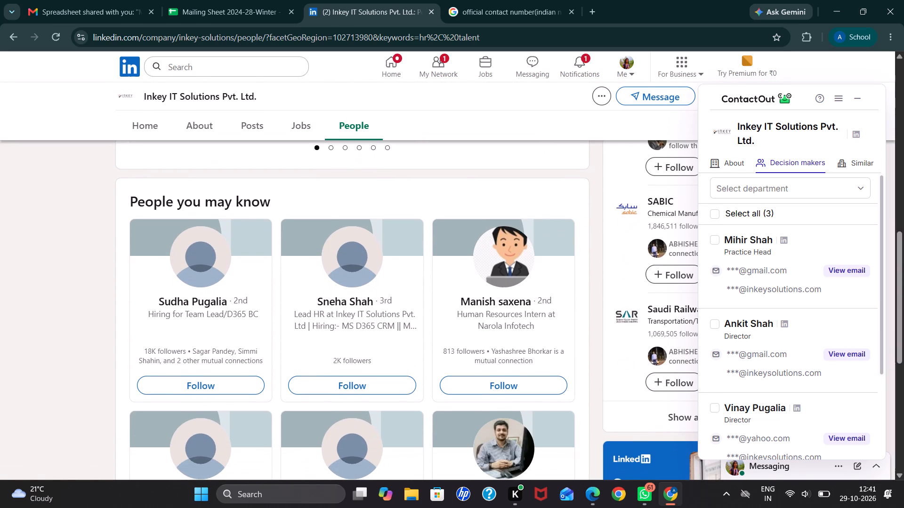
{"action": "scroll", "coordinate": [380, 300], "scroll_direction": "down", "scroll_amount": 1}
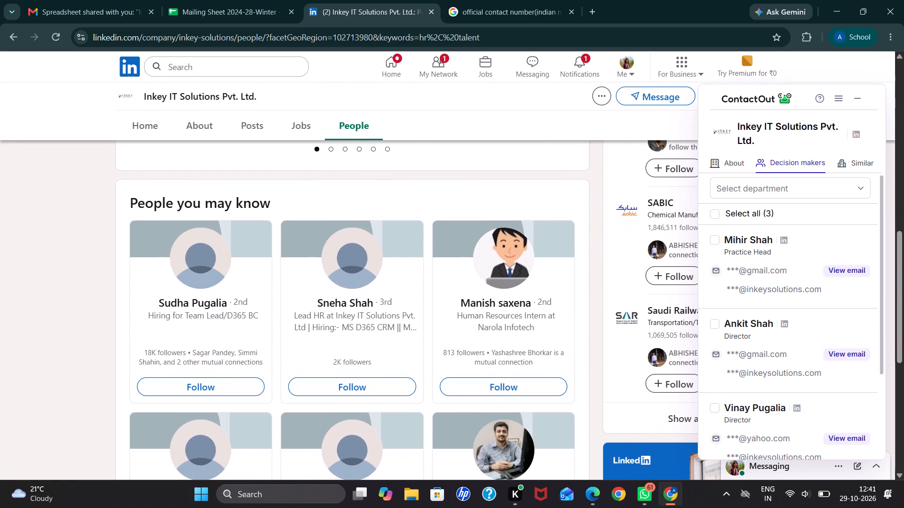
{"action": "scroll", "coordinate": [380, 300], "scroll_direction": "down", "scroll_amount": 1}
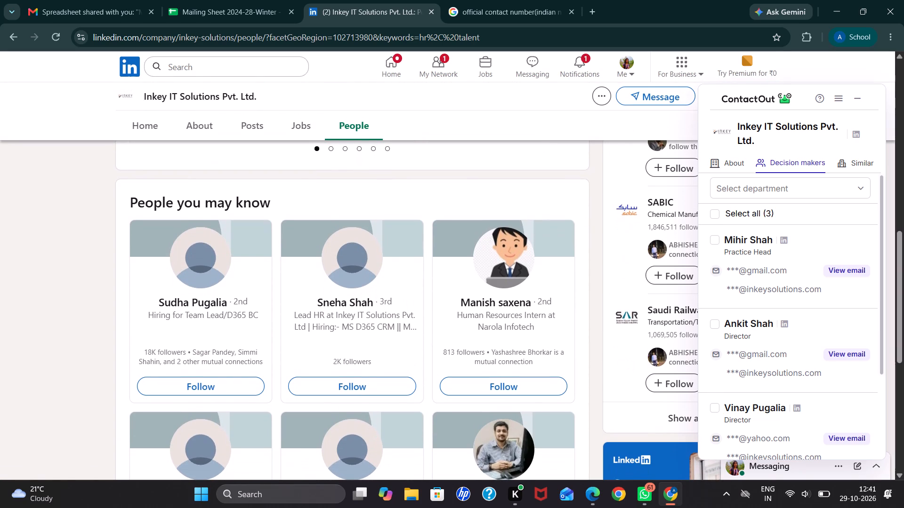
{"action": "scroll", "coordinate": [380, 300], "scroll_direction": "down", "scroll_amount": 2}
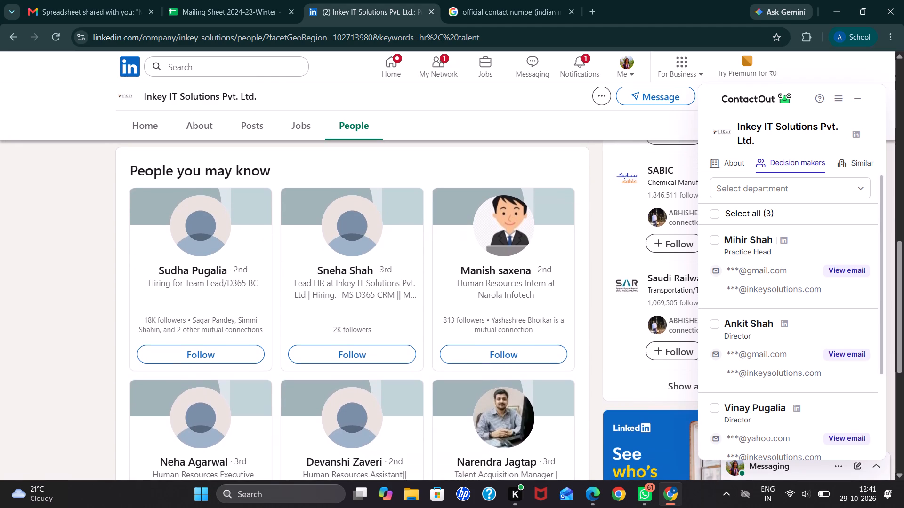
{"action": "scroll", "coordinate": [380, 300], "scroll_direction": "down", "scroll_amount": 1}
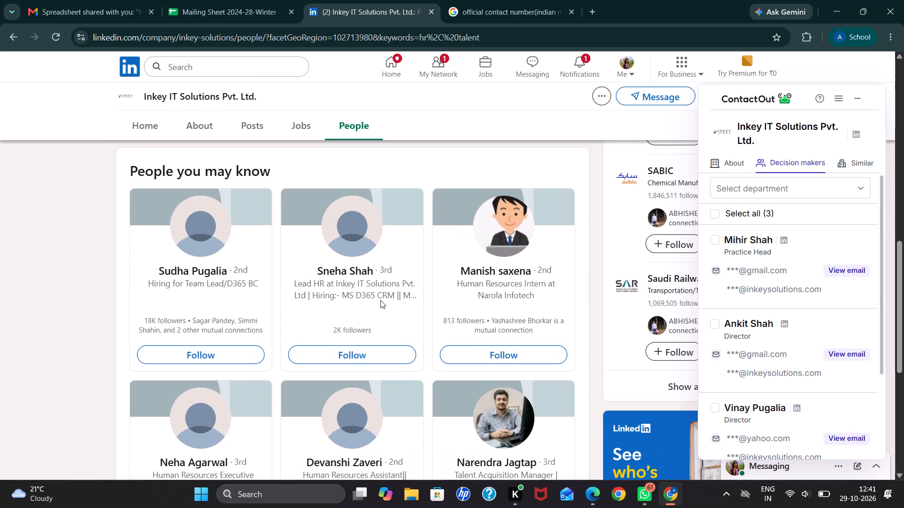
{"action": "scroll", "coordinate": [370, 362], "scroll_direction": "down", "scroll_amount": 3}
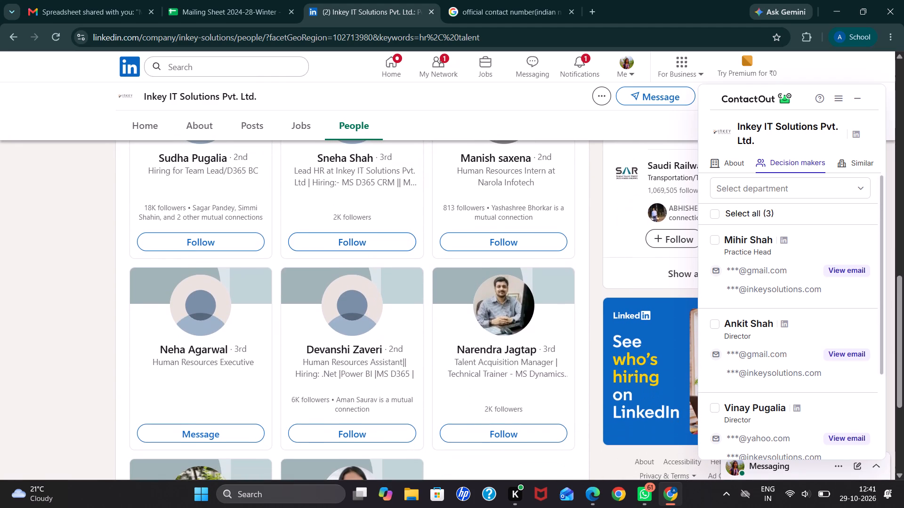
{"action": "scroll", "coordinate": [370, 362], "scroll_direction": "down", "scroll_amount": 2}
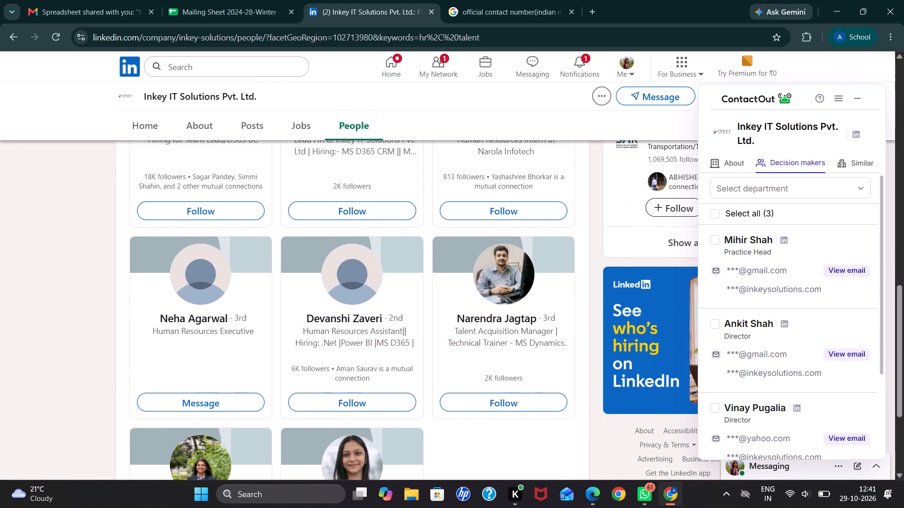
{"action": "scroll", "coordinate": [370, 362], "scroll_direction": "down", "scroll_amount": 2}
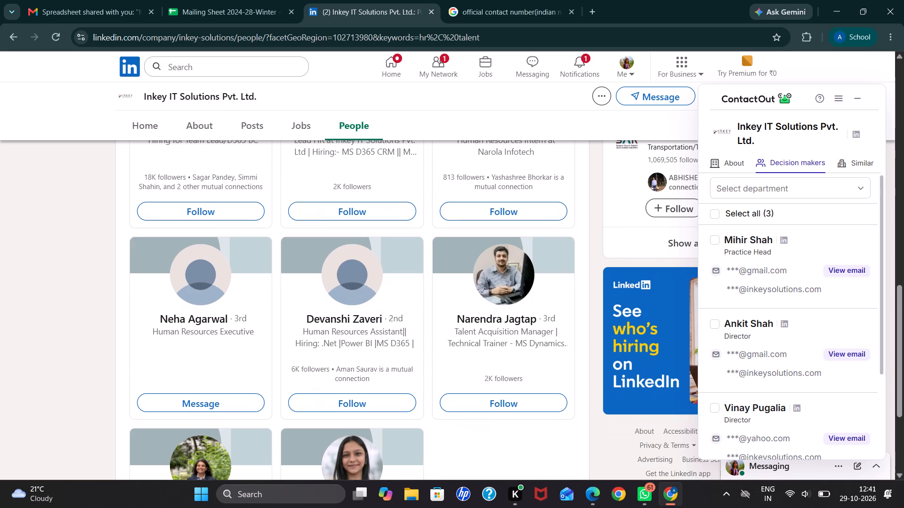
{"action": "scroll", "coordinate": [370, 362], "scroll_direction": "down", "scroll_amount": 7}
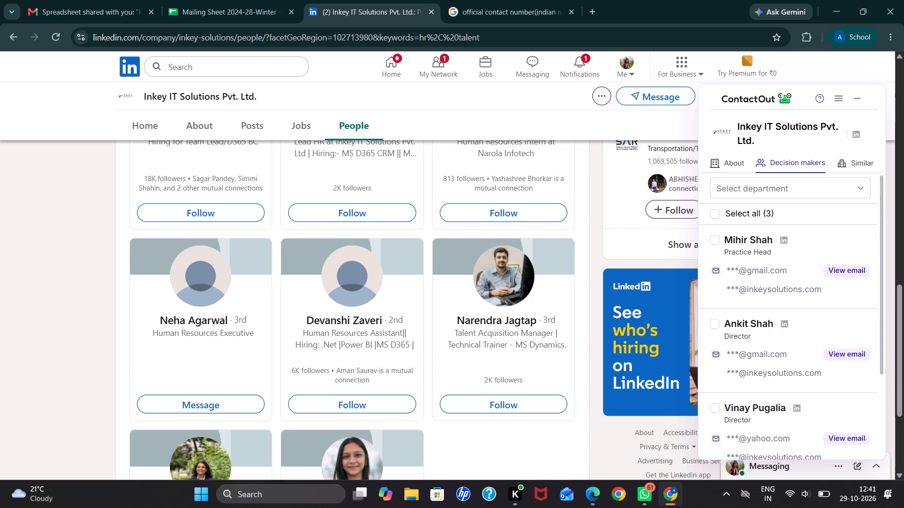
{"action": "scroll", "coordinate": [370, 362], "scroll_direction": "down", "scroll_amount": 2}
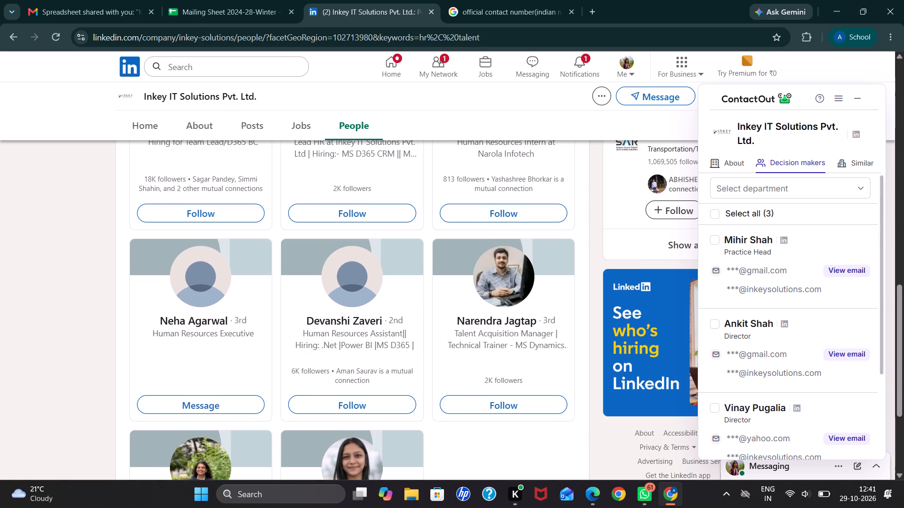
{"action": "scroll", "coordinate": [370, 362], "scroll_direction": "down", "scroll_amount": 1}
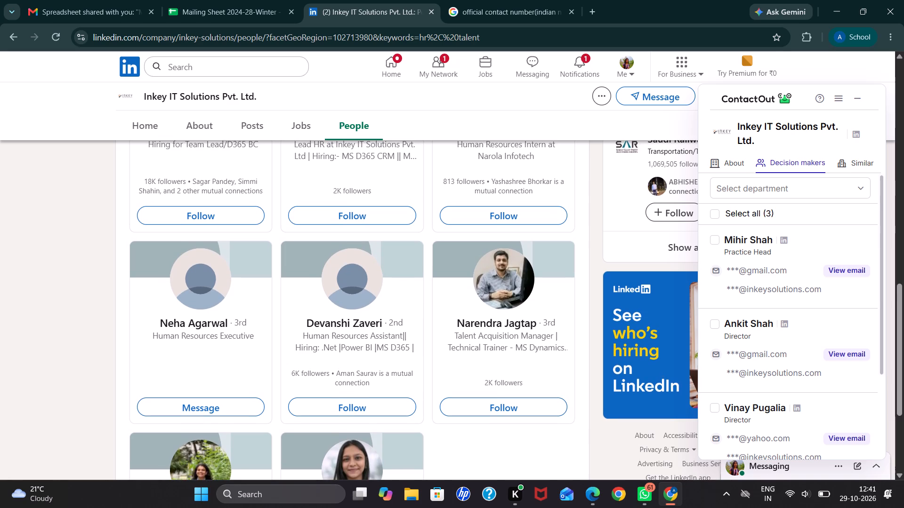
{"action": "scroll", "coordinate": [370, 362], "scroll_direction": "down", "scroll_amount": 3}
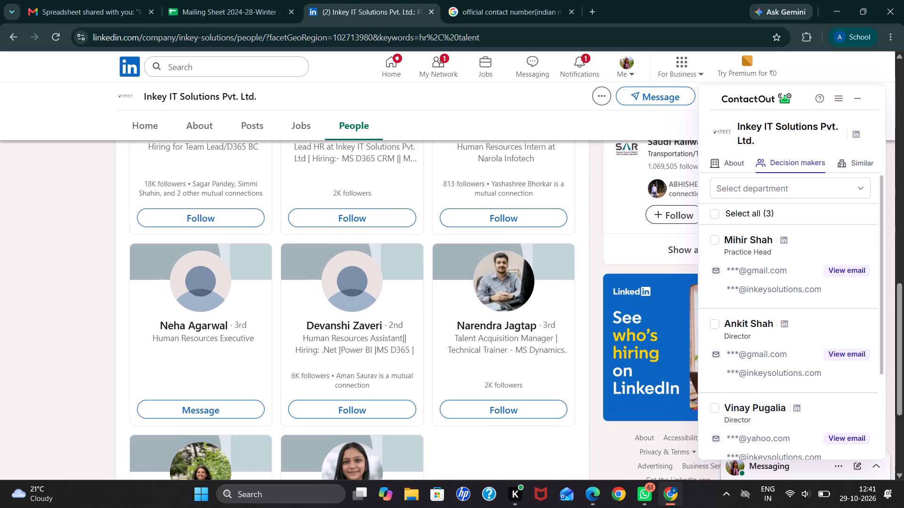
{"action": "scroll", "coordinate": [370, 362], "scroll_direction": "down", "scroll_amount": 1}
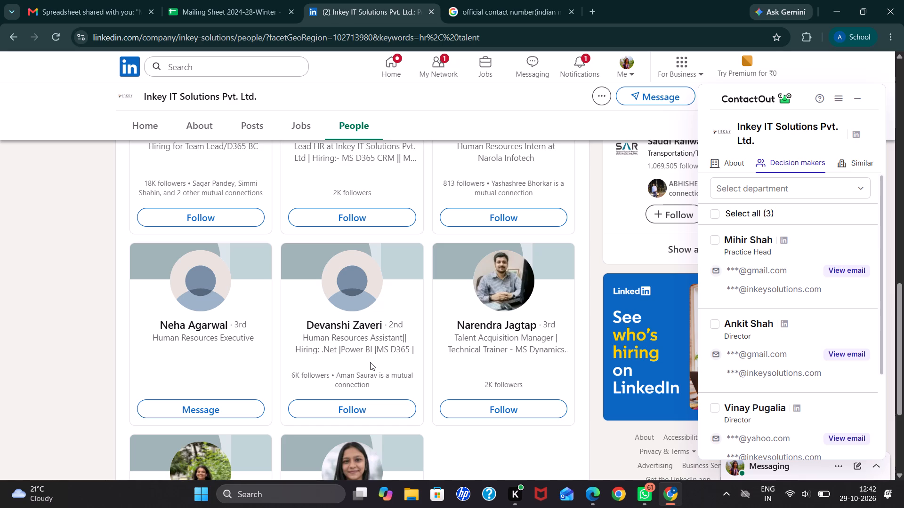
{"action": "scroll", "coordinate": [370, 362], "scroll_direction": "down", "scroll_amount": 2}
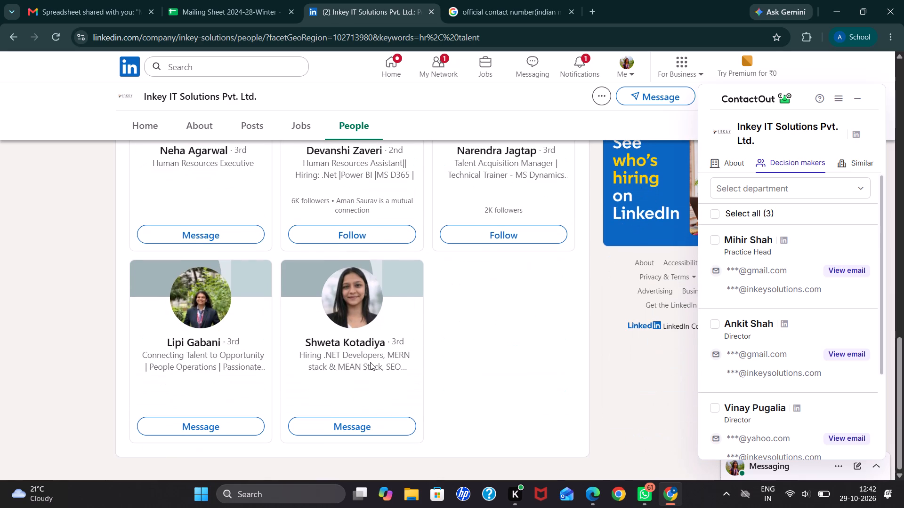
{"action": "scroll", "coordinate": [370, 362], "scroll_direction": "down", "scroll_amount": 1}
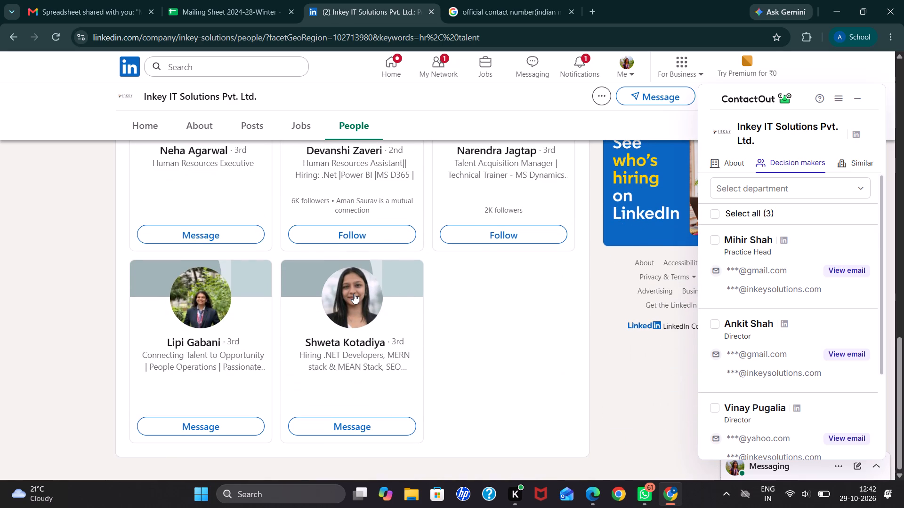
Open the LinkedIn profile of the recruiter hiring .NET, MERN and MEAN stack developers and reveal the email addresses in ContactOut.
{"action": "left_click", "coordinate": [354, 294]}
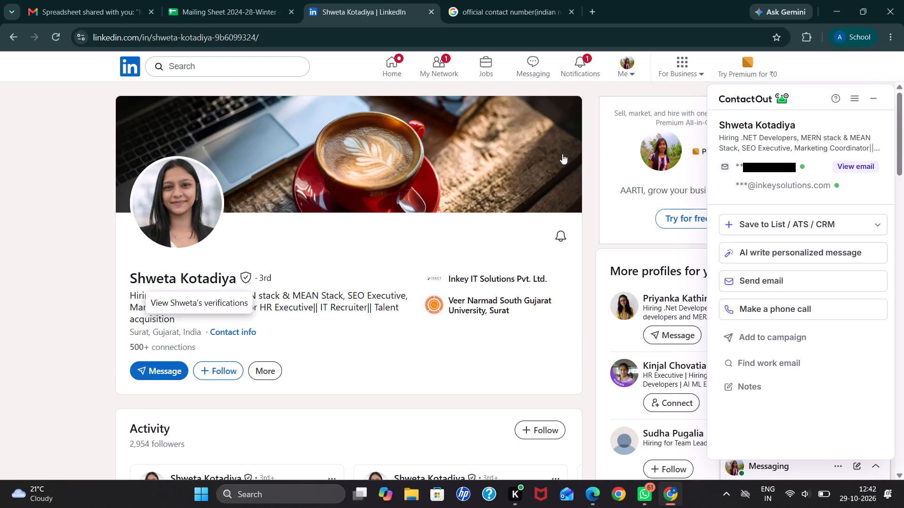
{"action": "left_click", "coordinate": [856, 170]}
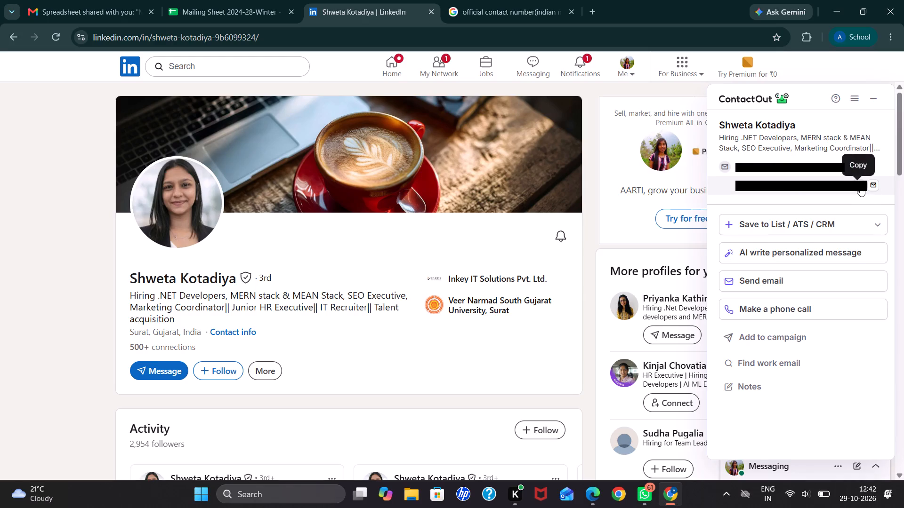
Copy the recruiter's second email address from ContactOut into the first empty email-id cell of the Mailing Sheet's URGENT MAIL sheet.
{"action": "left_click", "coordinate": [860, 186]}
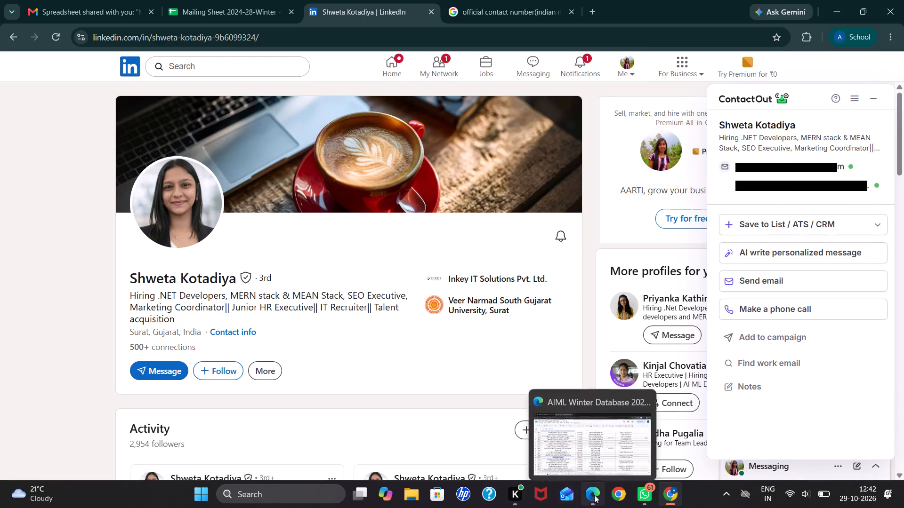
{"action": "left_click", "coordinate": [668, 499]}
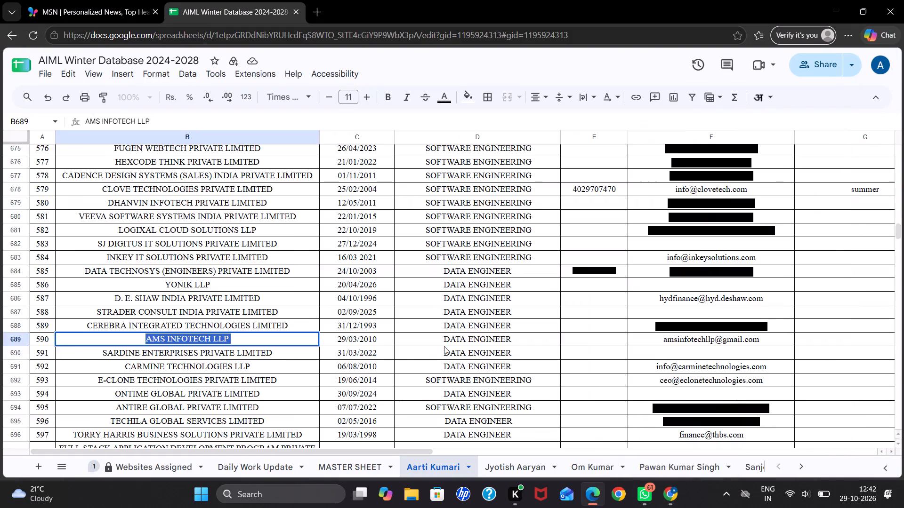
{"action": "left_click", "coordinate": [679, 506]}
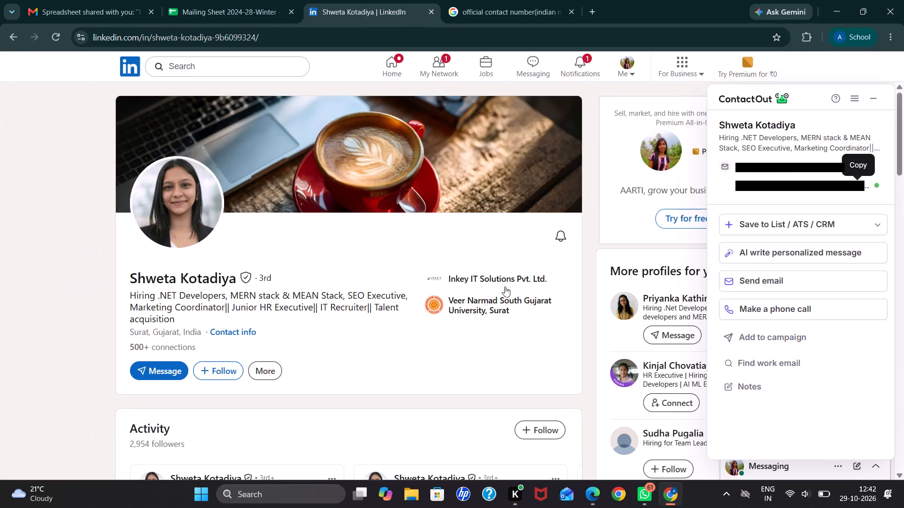
{"action": "left_click", "coordinate": [259, 8]}
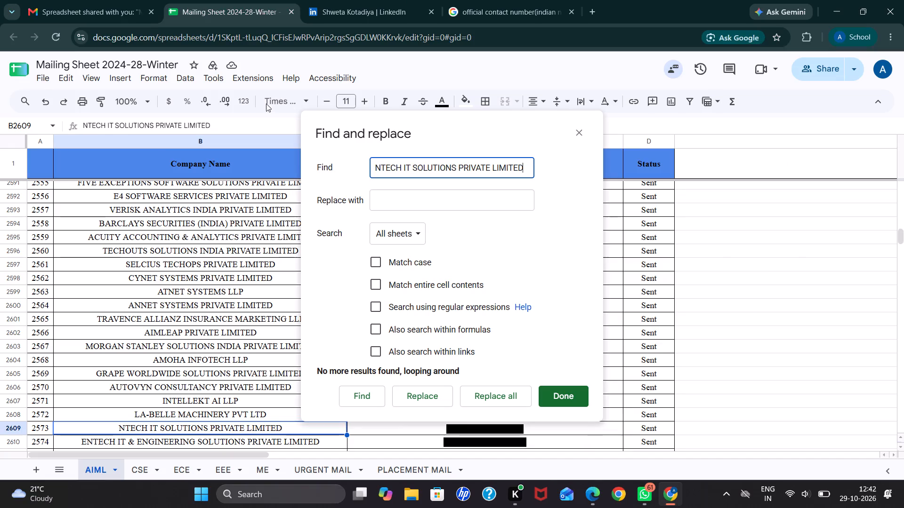
{"action": "left_click", "coordinate": [319, 470]}
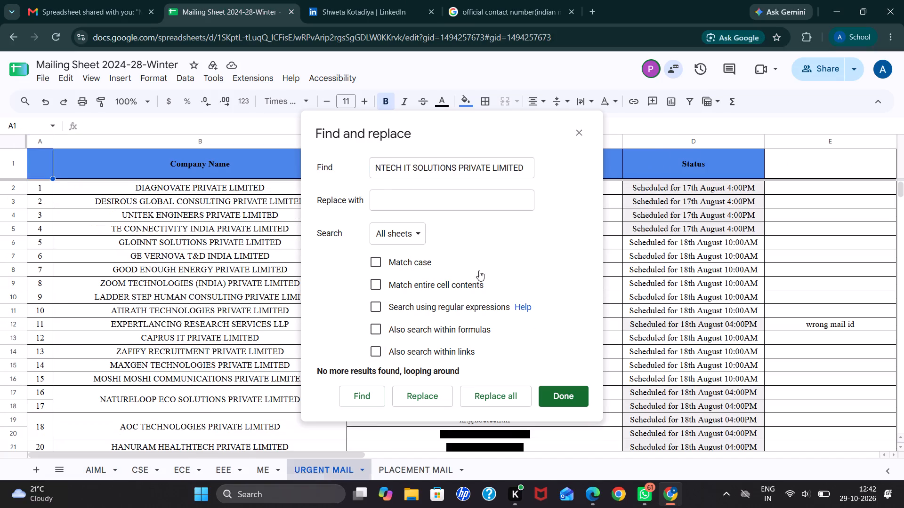
{"action": "left_click", "coordinate": [582, 131]}
{"action": "scroll", "coordinate": [560, 277], "scroll_direction": "down", "scroll_amount": 2}
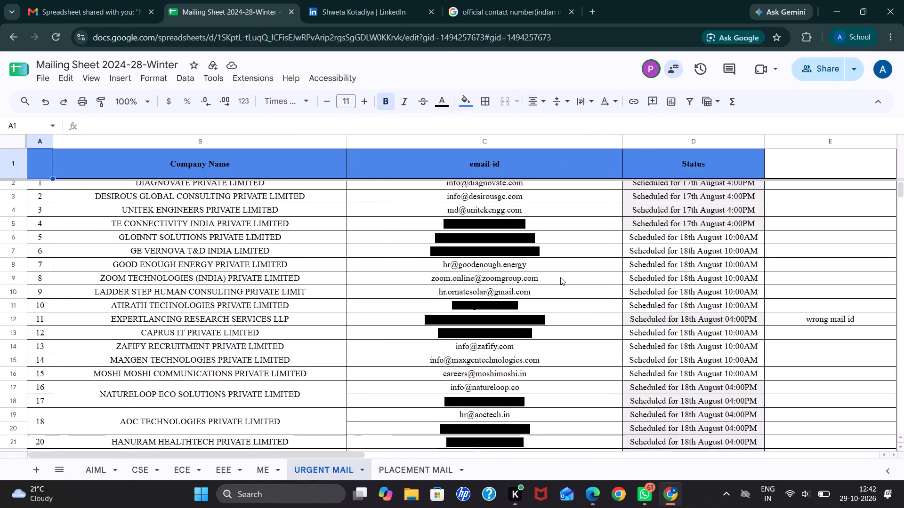
{"action": "scroll", "coordinate": [560, 277], "scroll_direction": "down", "scroll_amount": 19}
{"action": "scroll", "coordinate": [560, 277], "scroll_direction": "down", "scroll_amount": 9}
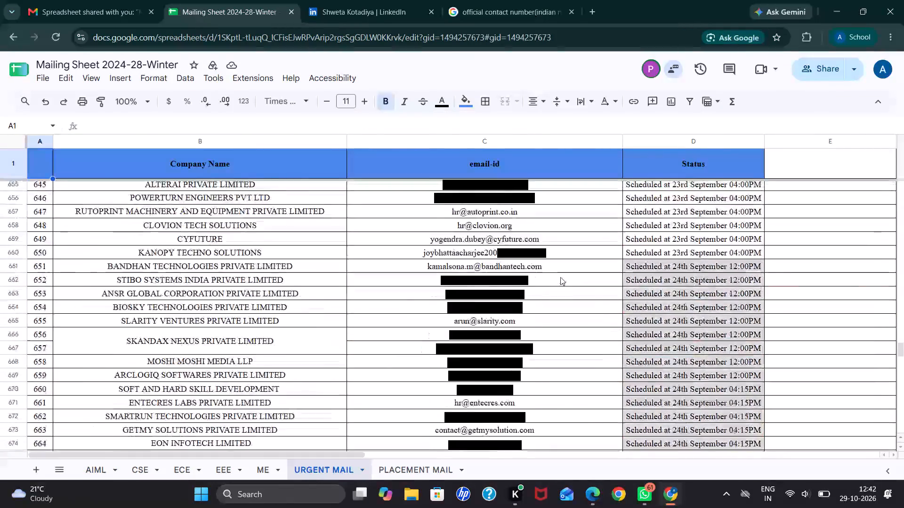
{"action": "scroll", "coordinate": [560, 277], "scroll_direction": "down", "scroll_amount": 5}
{"action": "scroll", "coordinate": [560, 277], "scroll_direction": "up", "scroll_amount": 2}
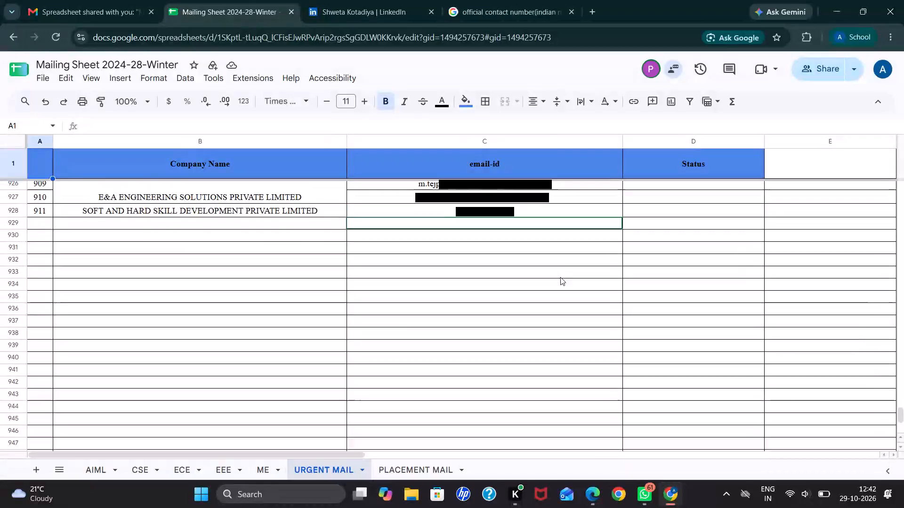
{"action": "scroll", "coordinate": [560, 277], "scroll_direction": "up", "scroll_amount": 2}
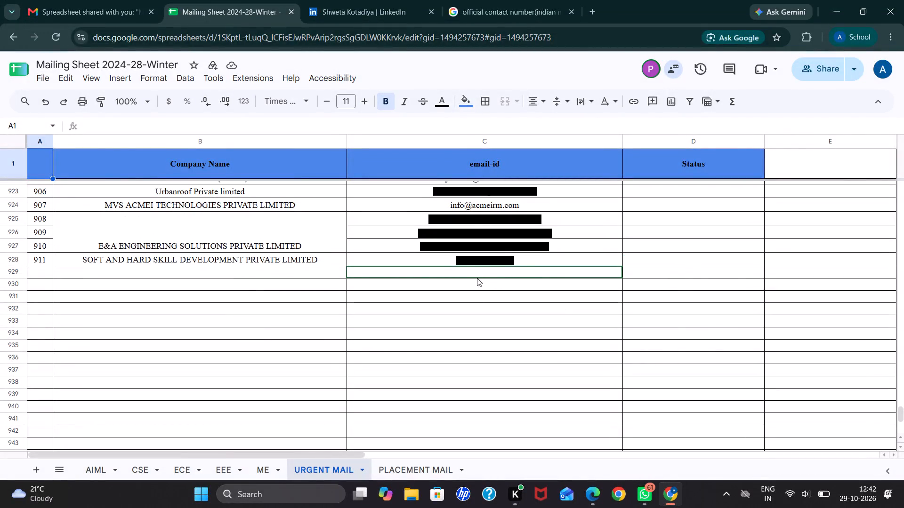
{"action": "double_click", "coordinate": [473, 270]}
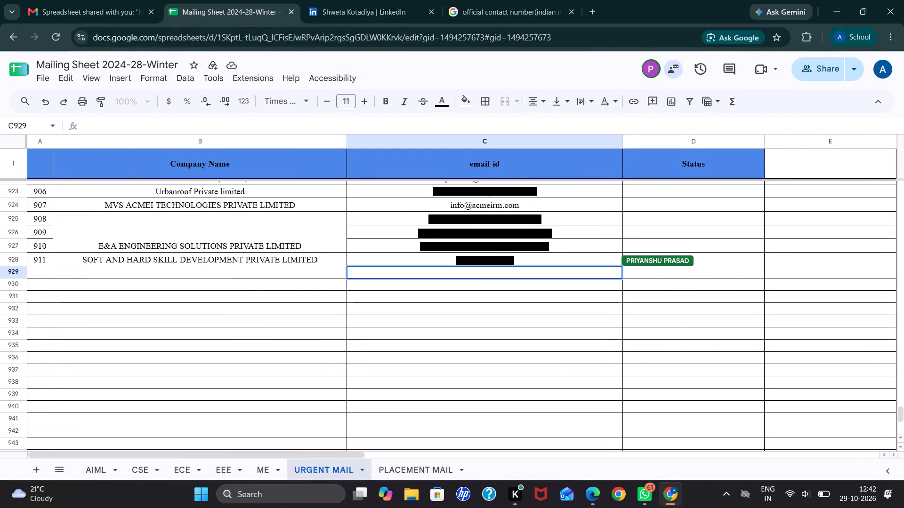
{"action": "key", "text": "ctrl+v"}
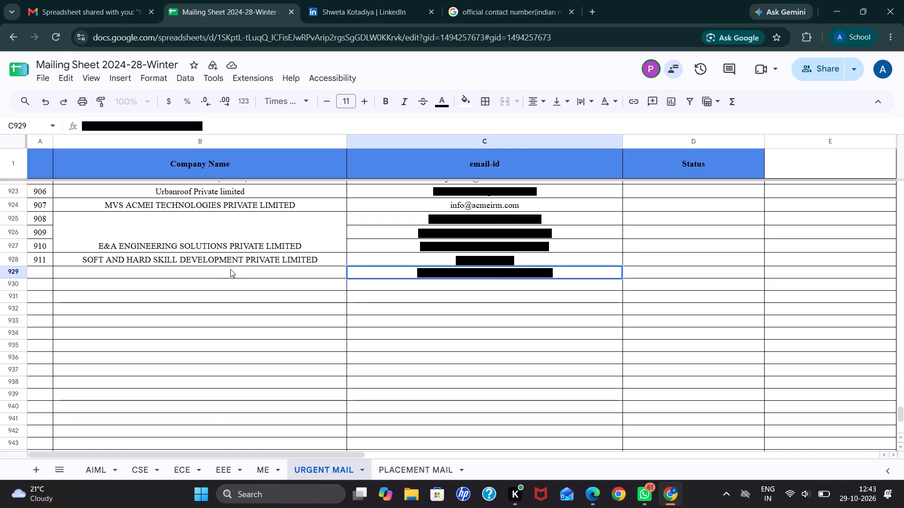
Copy INKEY IT SOLUTIONS PRIVATE LIMITED from the AIML Winter Database into the Company Name cell beside the new email in URGENT MAIL.
{"action": "double_click", "coordinate": [230, 269]}
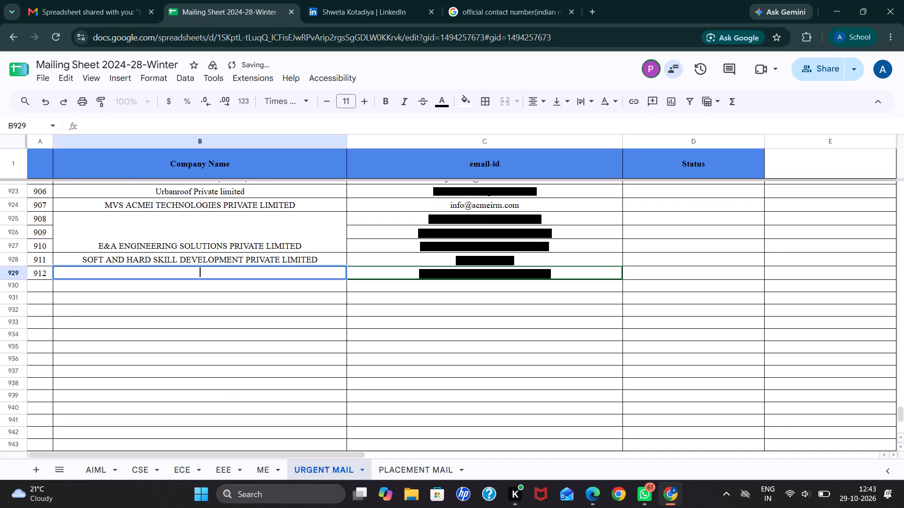
{"action": "left_click", "coordinate": [591, 494]}
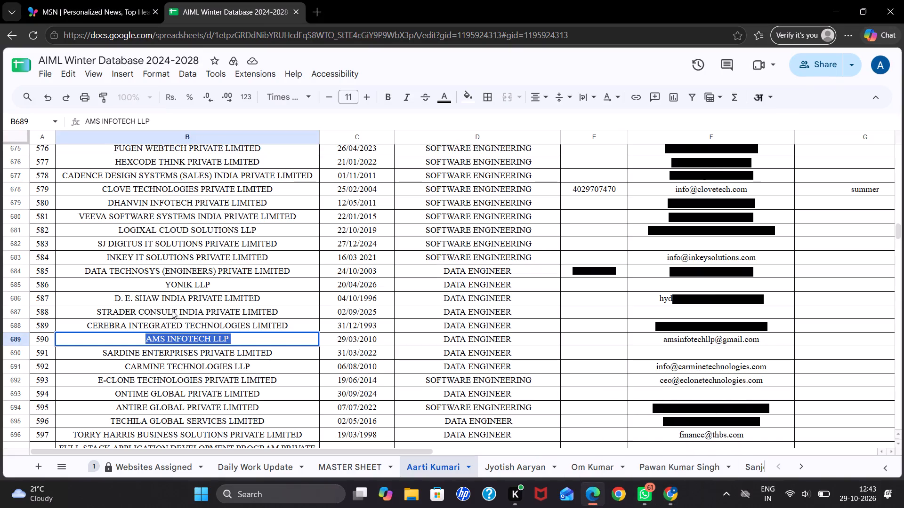
{"action": "scroll", "coordinate": [189, 287], "scroll_direction": "up", "scroll_amount": 1}
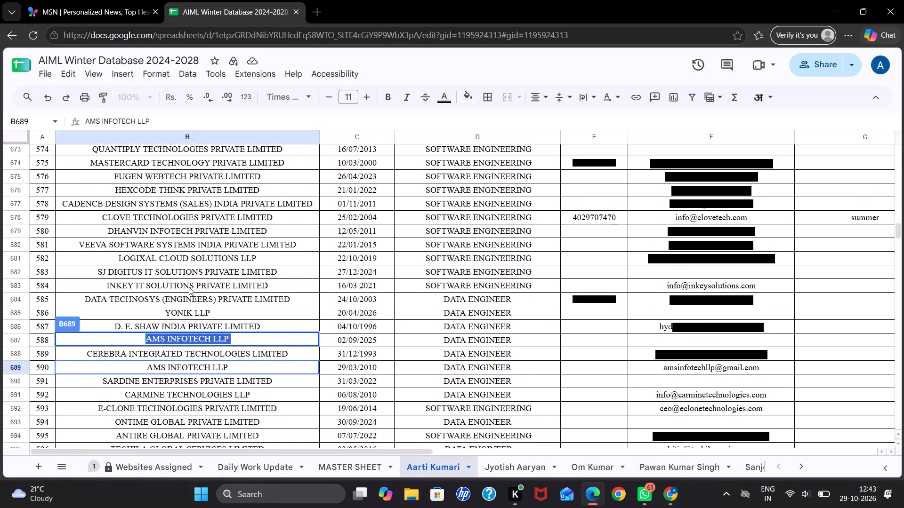
{"action": "scroll", "coordinate": [189, 287], "scroll_direction": "up", "scroll_amount": 1}
{"action": "double_click", "coordinate": [281, 286]}
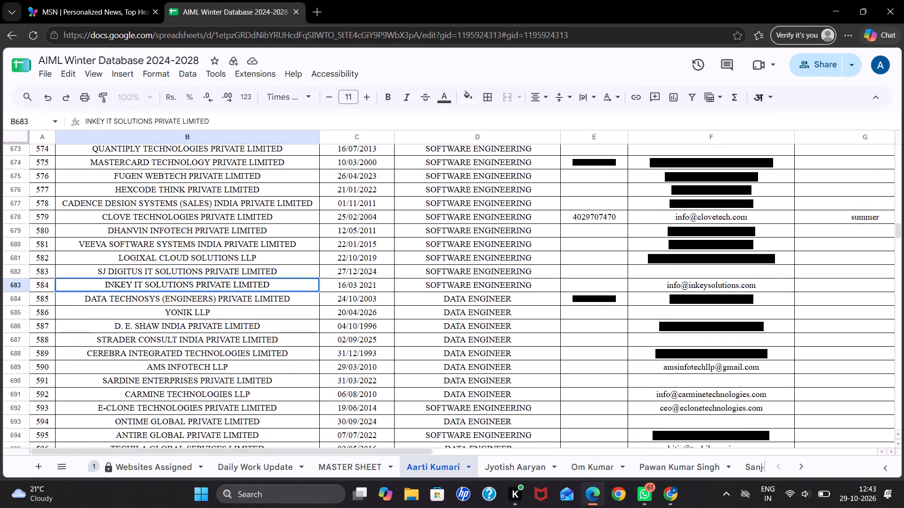
{"action": "key", "text": "ctrl+a"}
{"action": "key", "text": "ctrl+c"}
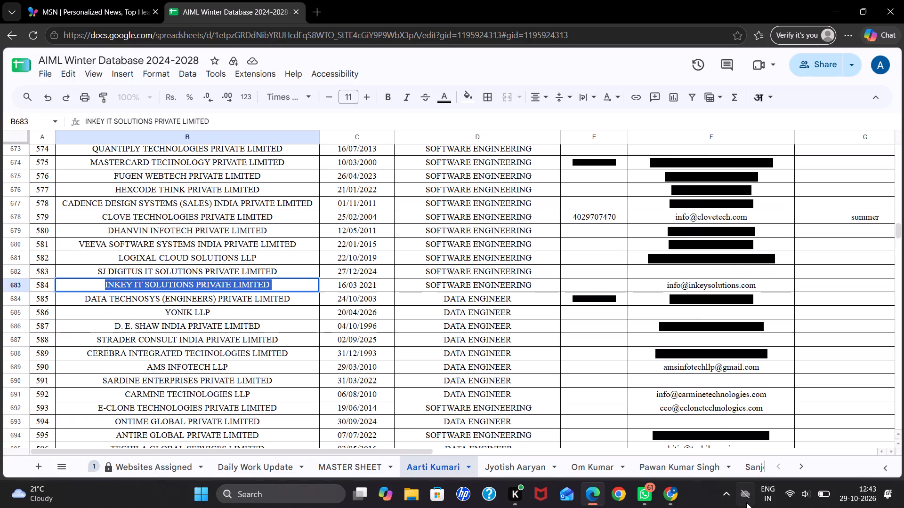
{"action": "left_click", "coordinate": [672, 497]}
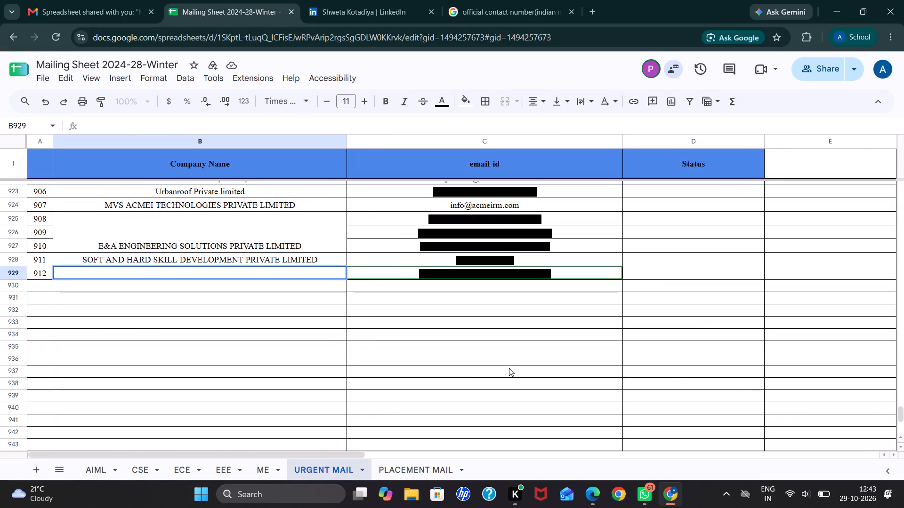
{"action": "key", "text": "ctrl+v"}
{"action": "left_click", "coordinate": [544, 334]}
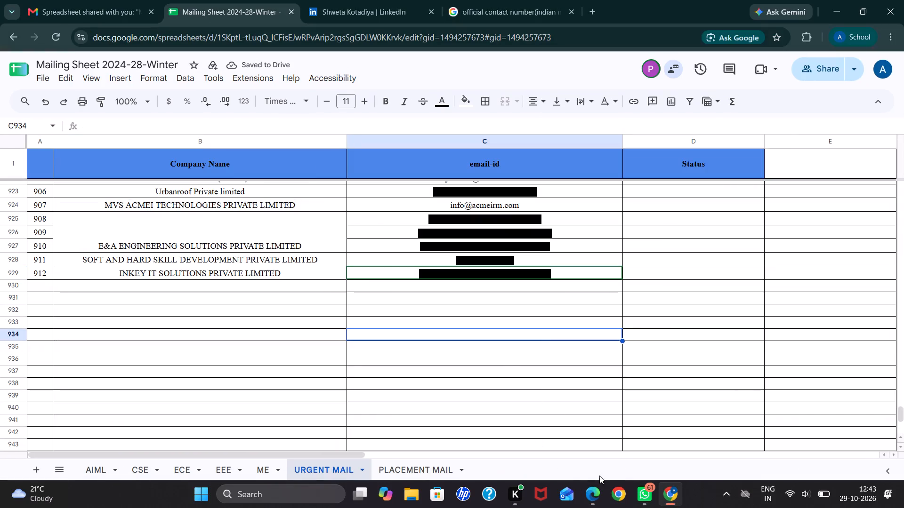
Take CARMINE TECHNOLOGIES LLP from the AIML Winter Database and search Google for "official contact number(indian number) abd mail id CARMINE TECHNOLOGIES LLP".
{"action": "left_click", "coordinate": [595, 499]}
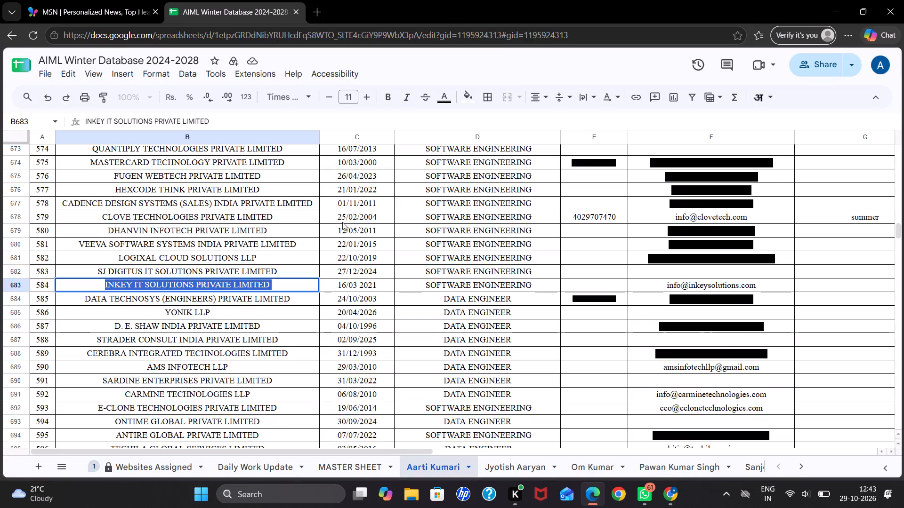
{"action": "left_click", "coordinate": [597, 313]}
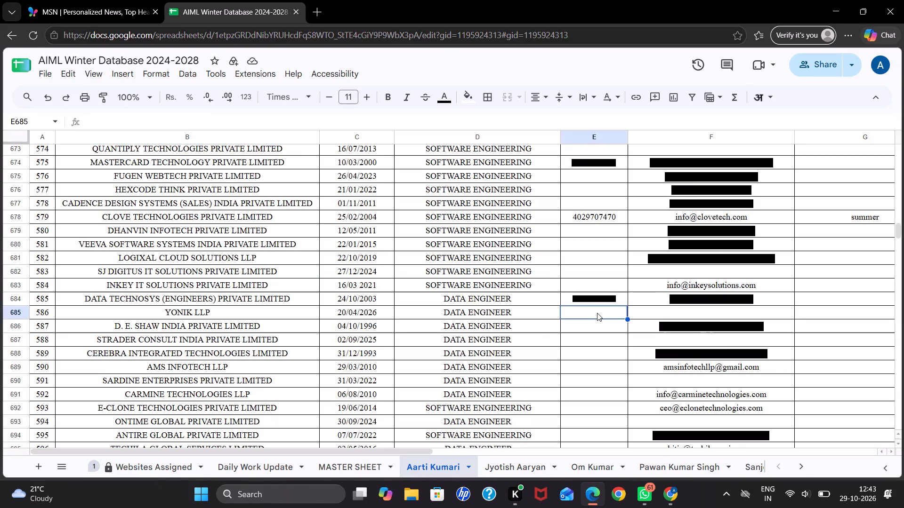
{"action": "scroll", "coordinate": [597, 313], "scroll_direction": "down", "scroll_amount": 2}
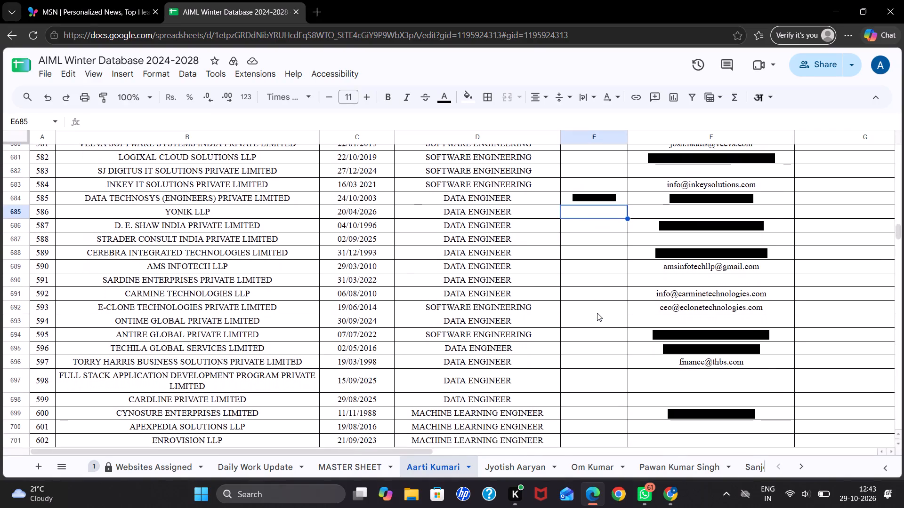
{"action": "scroll", "coordinate": [597, 313], "scroll_direction": "down", "scroll_amount": 1}
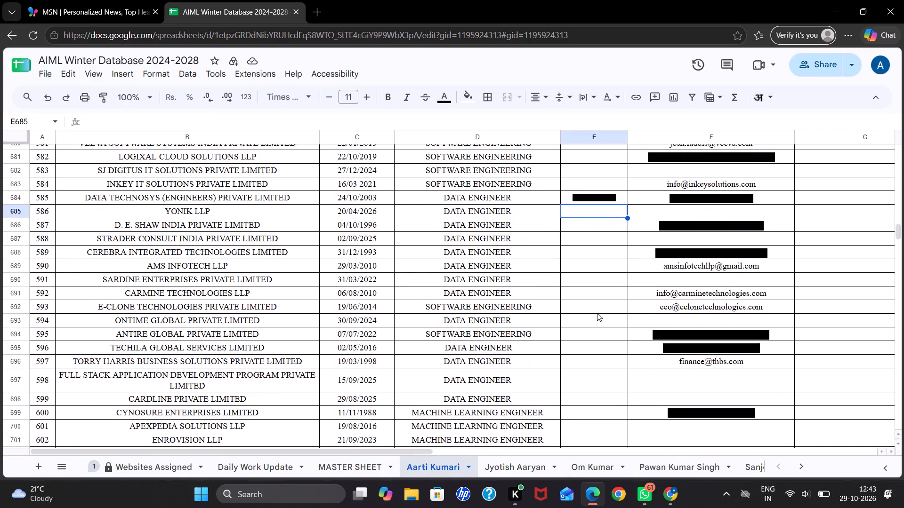
{"action": "double_click", "coordinate": [264, 293]}
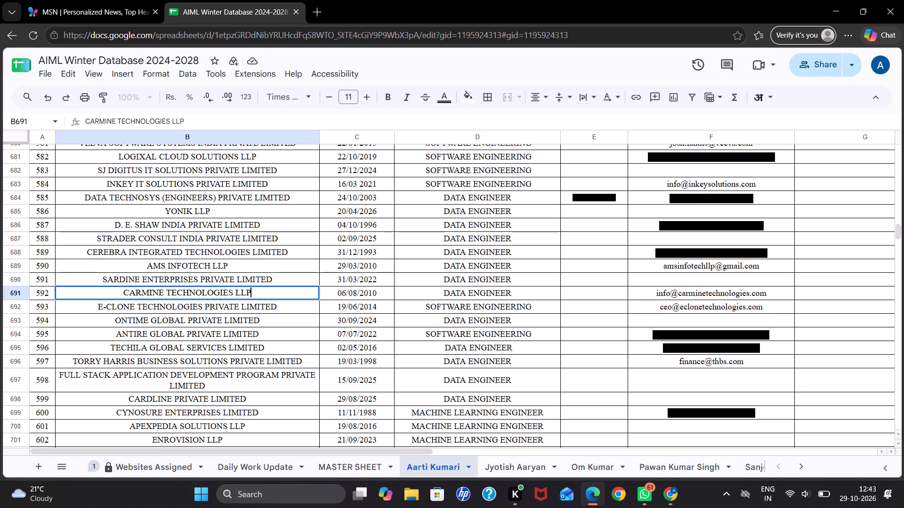
{"action": "key", "text": "ctrl+a"}
{"action": "key", "text": "ctrl+c"}
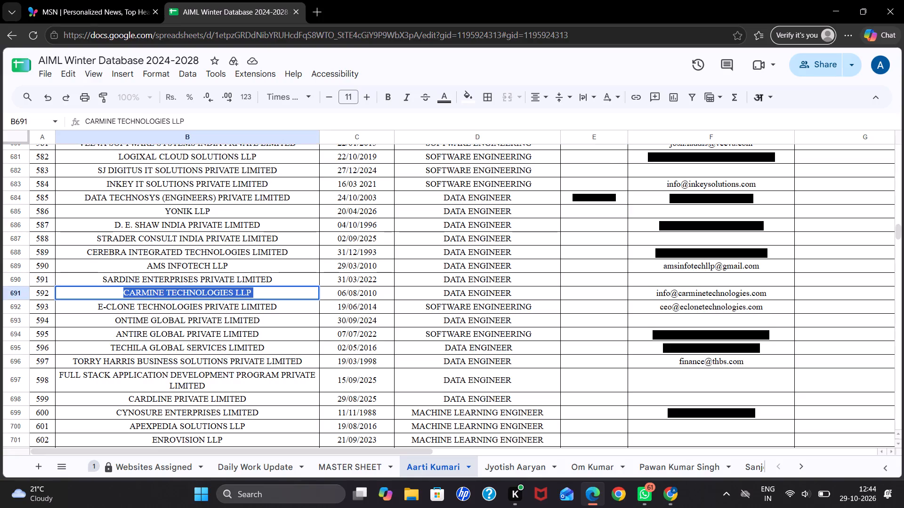
{"action": "left_click", "coordinate": [668, 490]}
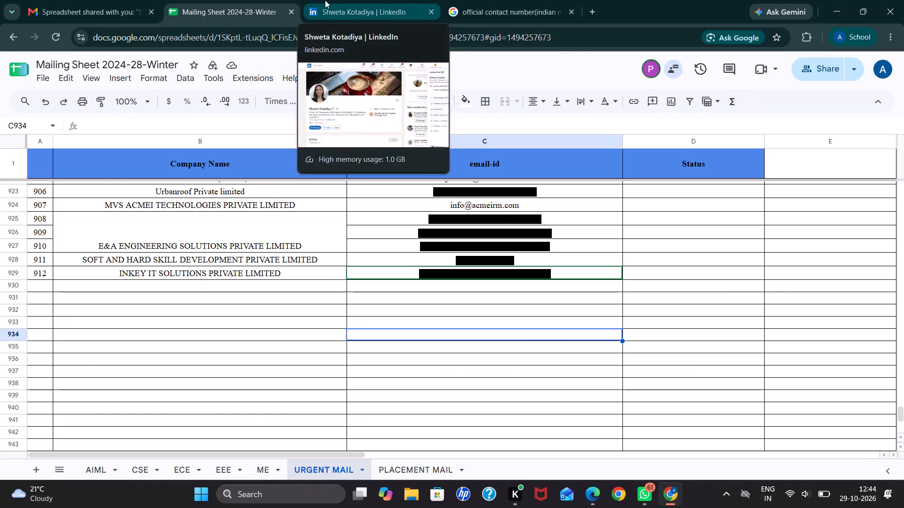
{"action": "left_click", "coordinate": [461, 0]}
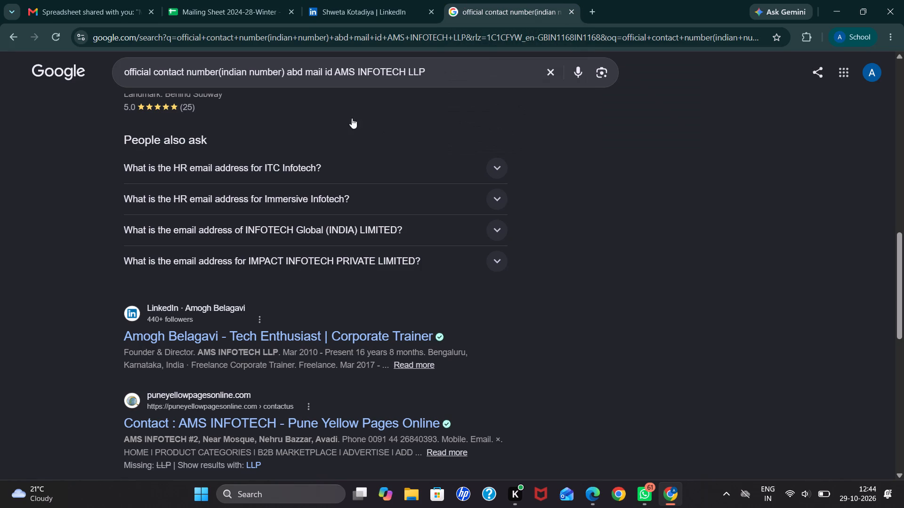
{"action": "left_click_drag", "start_coordinate": [334, 71], "coordinate": [803, 62]}
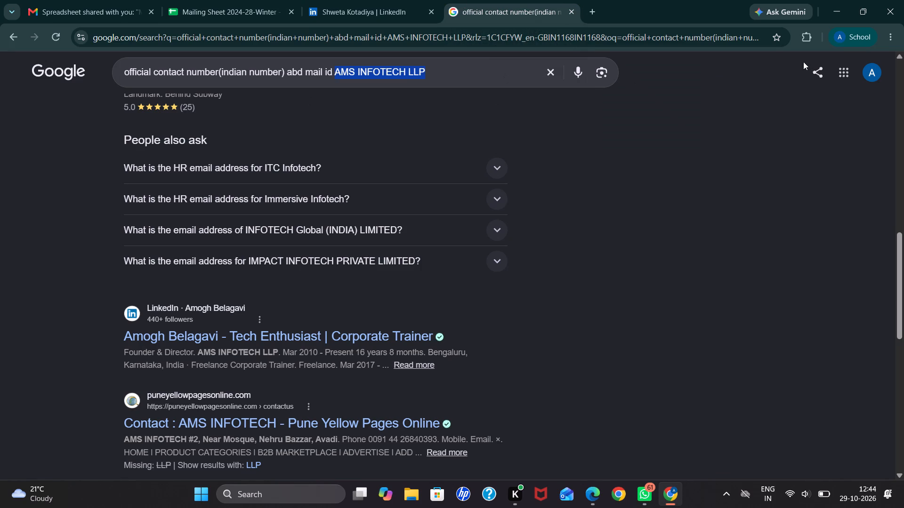
{"action": "key", "text": "BackSpace"}
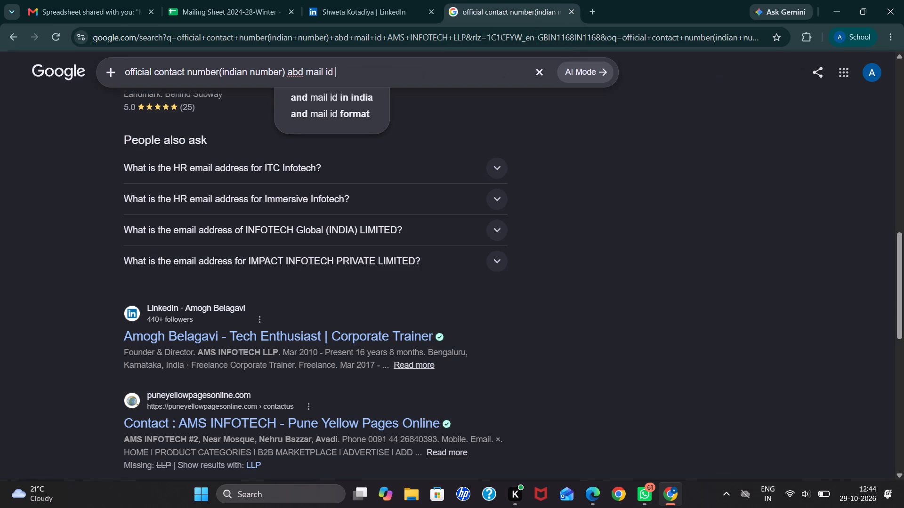
{"action": "key", "text": "ctrl+v"}
{"action": "key", "text": "Return"}
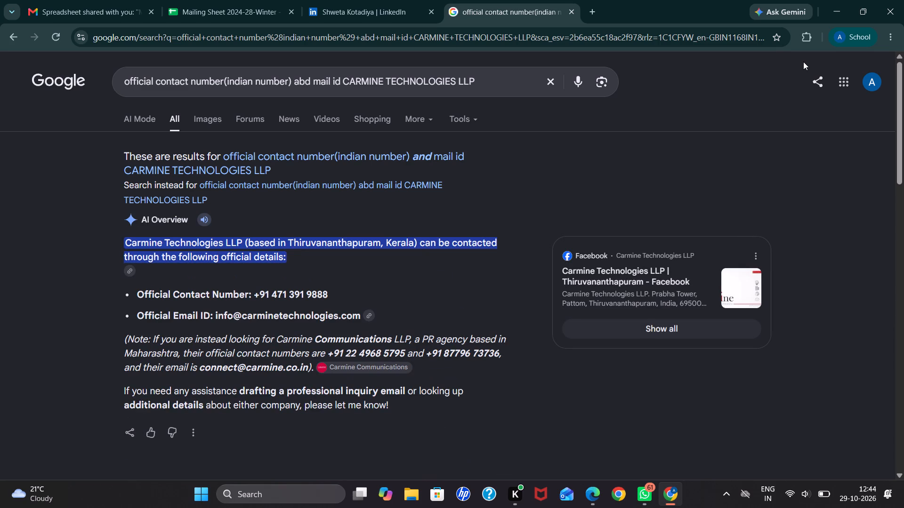
Examine the Google results for an official Indian phone number and mail id of CARMINE TECHNOLOGIES LLP.
{"action": "scroll", "coordinate": [367, 319], "scroll_direction": "down", "scroll_amount": 5}
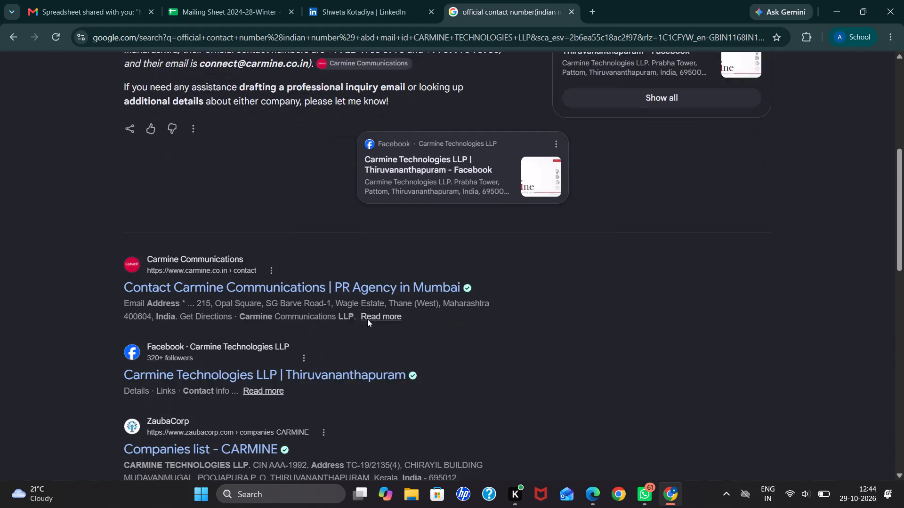
{"action": "scroll", "coordinate": [367, 319], "scroll_direction": "down", "scroll_amount": 1}
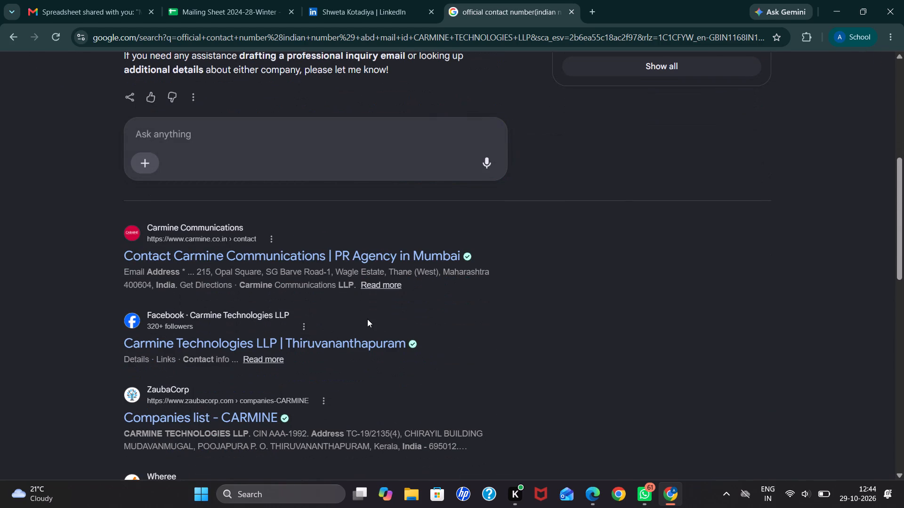
{"action": "scroll", "coordinate": [367, 319], "scroll_direction": "down", "scroll_amount": 6}
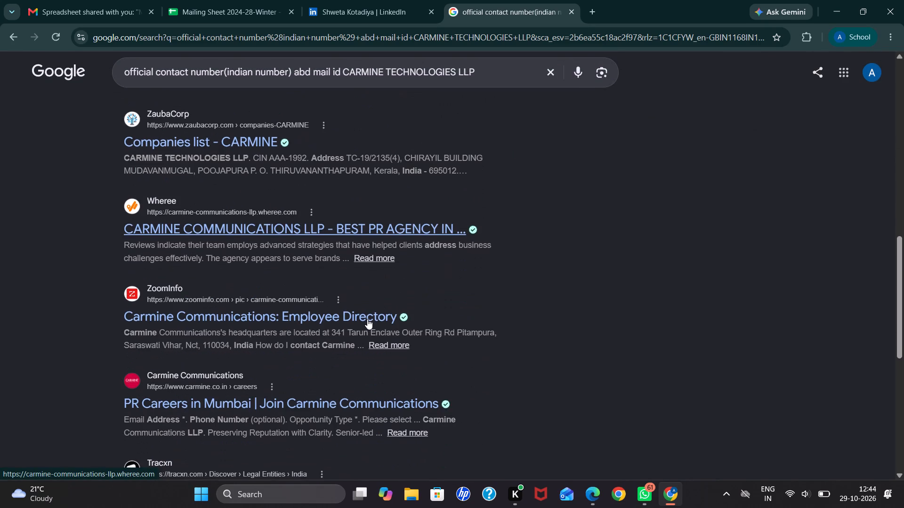
{"action": "scroll", "coordinate": [367, 319], "scroll_direction": "down", "scroll_amount": 5}
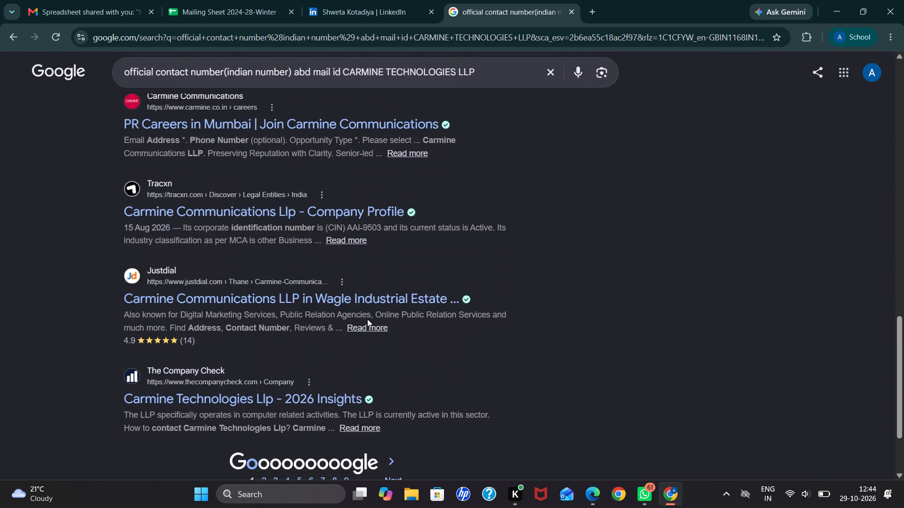
{"action": "scroll", "coordinate": [367, 319], "scroll_direction": "down", "scroll_amount": 1}
{"action": "scroll", "coordinate": [367, 319], "scroll_direction": "up", "scroll_amount": 10}
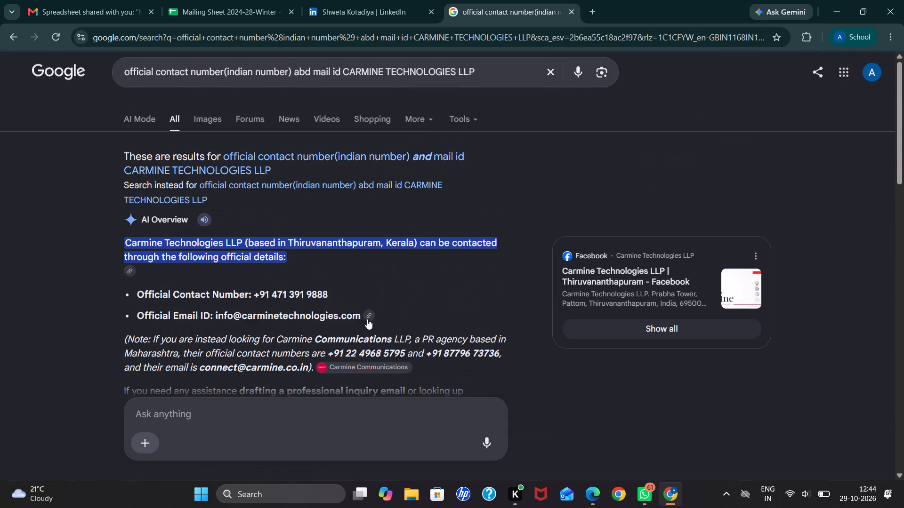
{"action": "scroll", "coordinate": [367, 319], "scroll_direction": "up", "scroll_amount": 9}
Return to the AIML Winter Database and copy the company name E-CLONE TECHNOLOGIES PRIVATE LIMITED.
{"action": "left_click", "coordinate": [593, 494]}
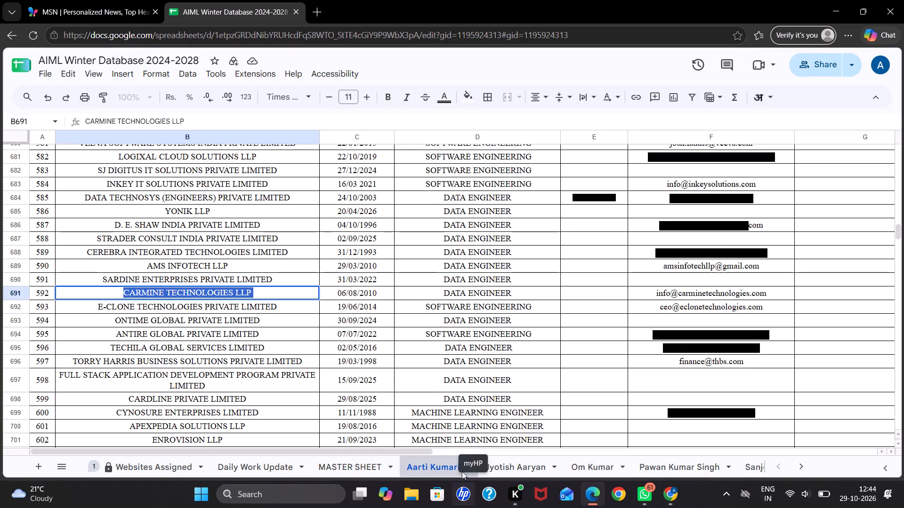
{"action": "double_click", "coordinate": [296, 310]}
{"action": "key", "text": "ctrl+a"}
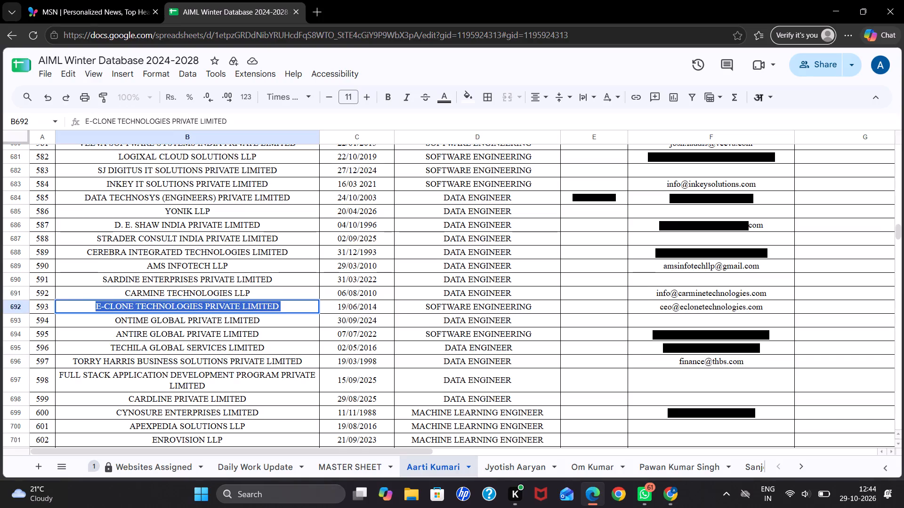
{"action": "key", "text": "ctrl+c"}
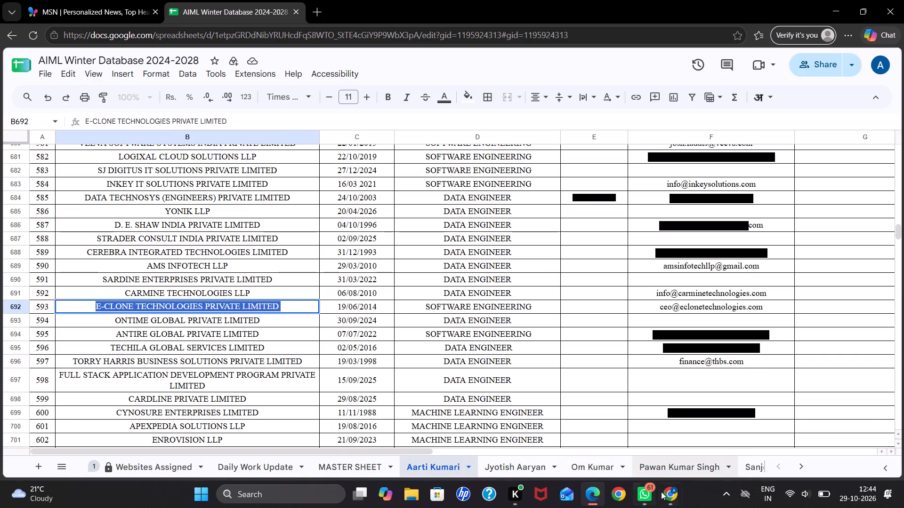
Switch to Chrome and search Google for "official contact number(indian number) abd mail id E-CLONE TECHNOLOGIES PRIVATE LIMITED".
{"action": "left_click", "coordinate": [661, 492]}
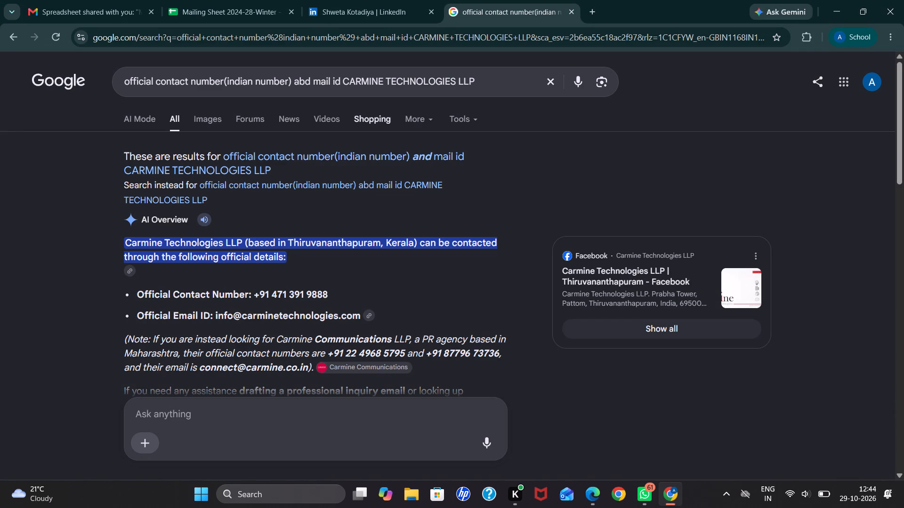
{"action": "left_click_drag", "start_coordinate": [344, 81], "coordinate": [903, 63]}
{"action": "key", "text": "BackSpace"}
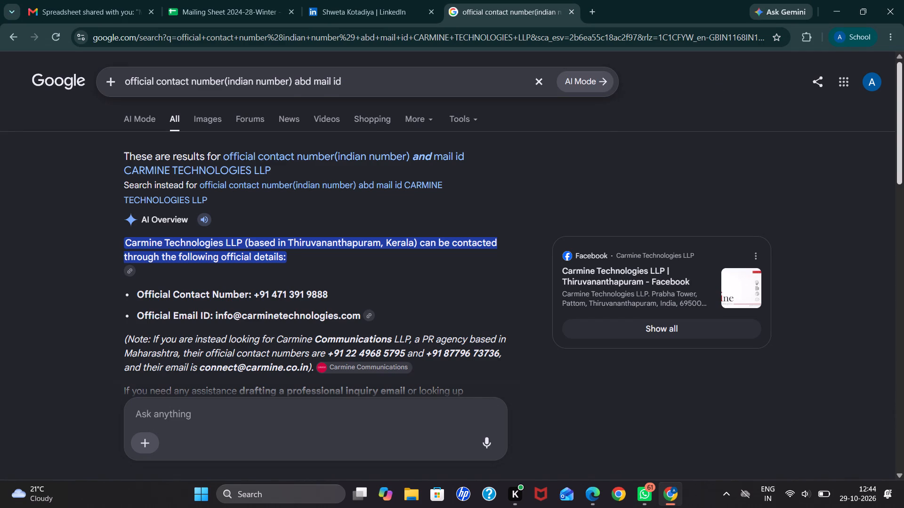
{"action": "key", "text": "ctrl+v"}
{"action": "key", "text": "Return"}
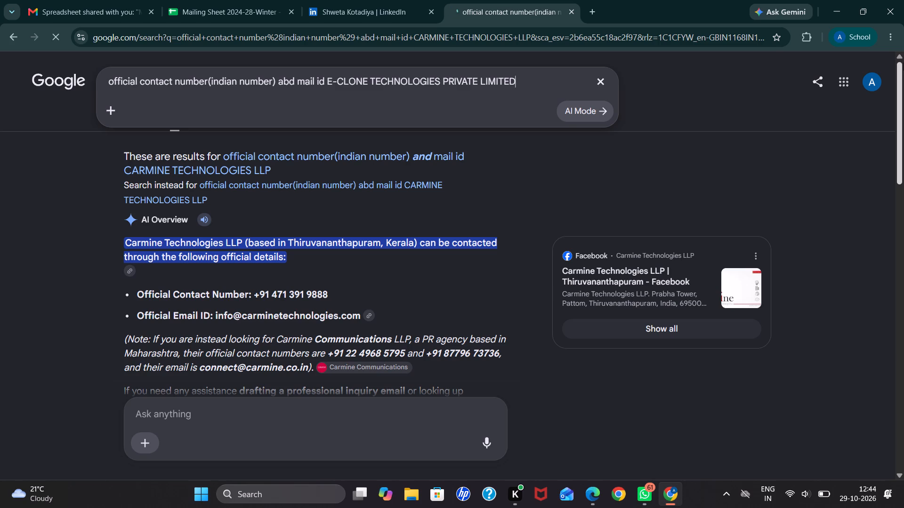
Examine the Google results for an official Indian phone number and mail id of E-CLONE TECHNOLOGIES PRIVATE LIMITED.
{"action": "scroll", "coordinate": [490, 254], "scroll_direction": "down", "scroll_amount": 1}
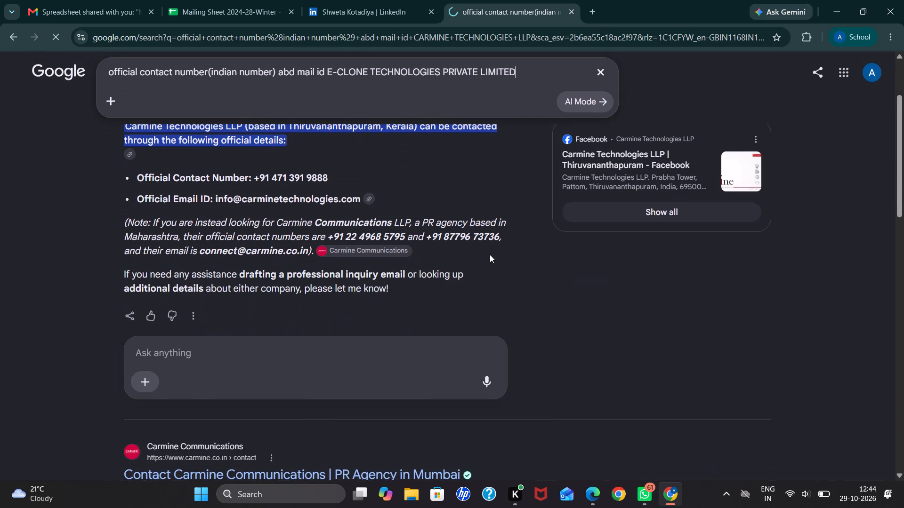
{"action": "scroll", "coordinate": [490, 254], "scroll_direction": "down", "scroll_amount": 2}
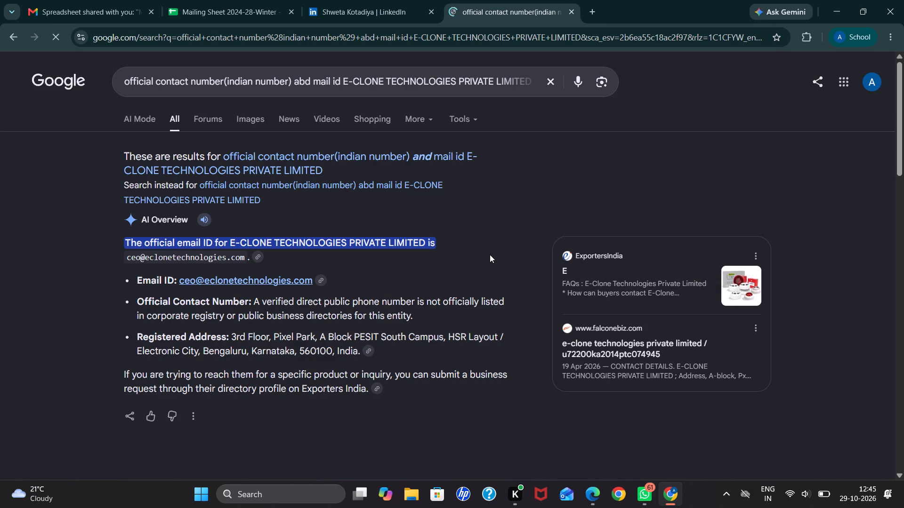
{"action": "scroll", "coordinate": [490, 254], "scroll_direction": "down", "scroll_amount": 2}
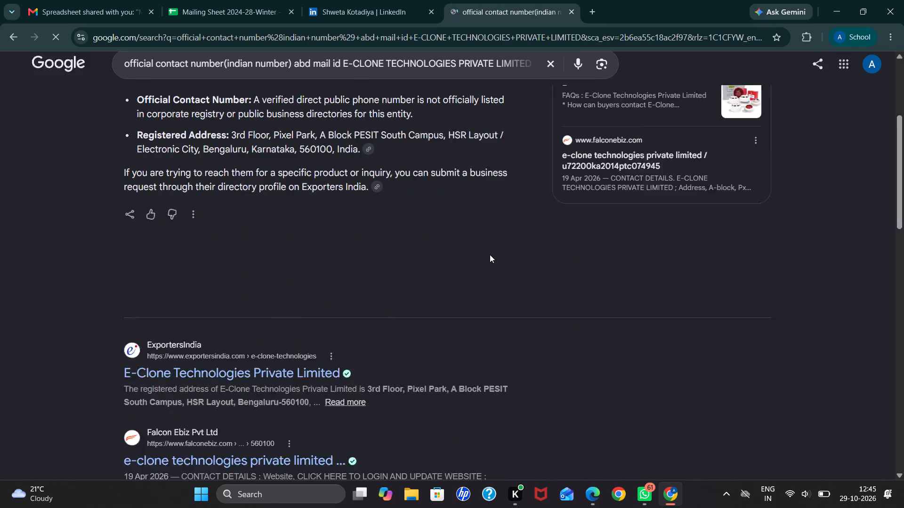
{"action": "scroll", "coordinate": [490, 254], "scroll_direction": "down", "scroll_amount": 4}
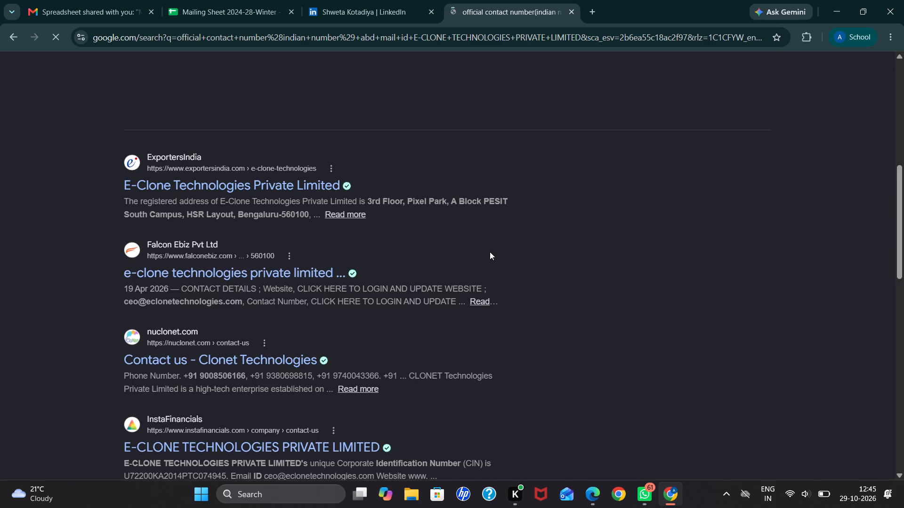
{"action": "scroll", "coordinate": [490, 252], "scroll_direction": "down", "scroll_amount": 2}
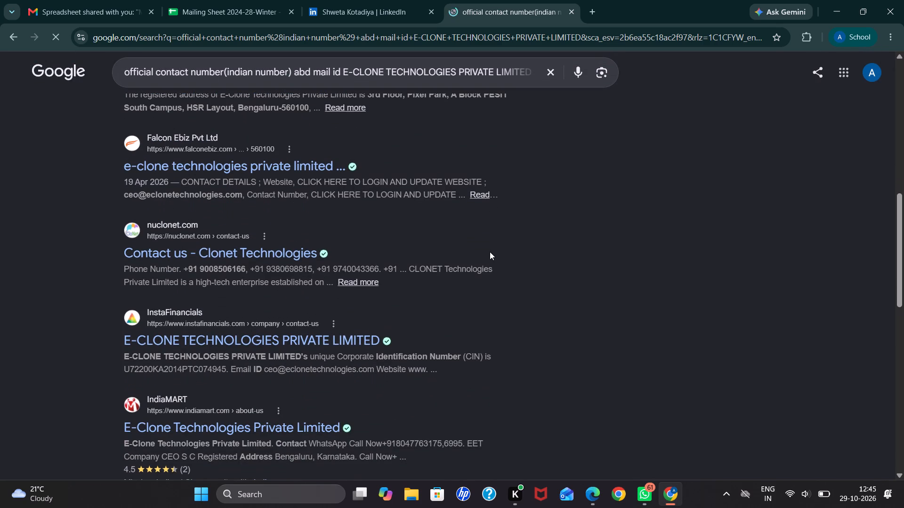
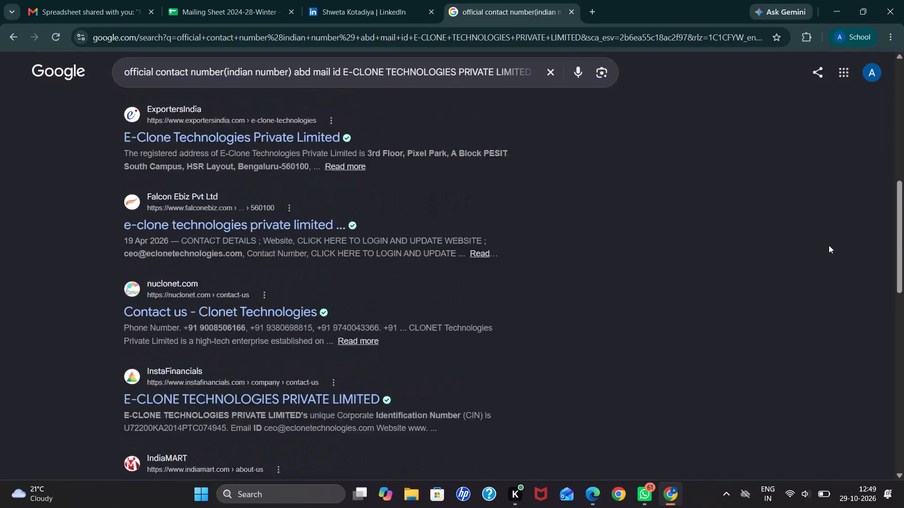
Examine the Google results for an official Indian phone number and mail id of E-CLONE TECHNOLOGIES PRIVATE LIMITED.
{"action": "scroll", "coordinate": [829, 245], "scroll_direction": "down", "scroll_amount": 1}
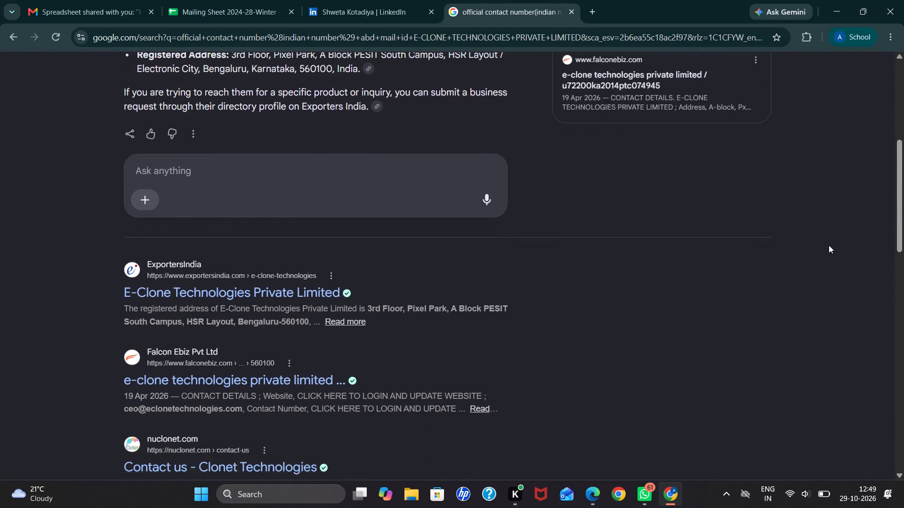
{"action": "scroll", "coordinate": [829, 245], "scroll_direction": "down", "scroll_amount": 6}
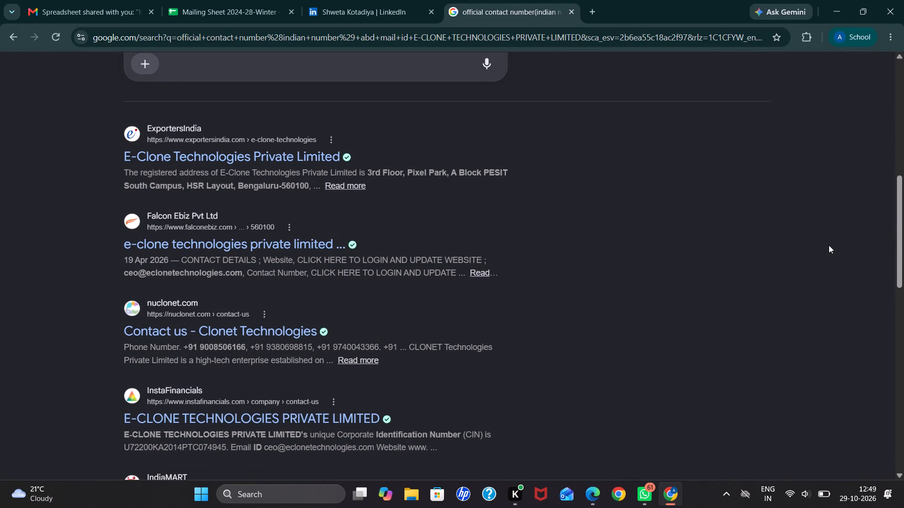
{"action": "scroll", "coordinate": [829, 245], "scroll_direction": "down", "scroll_amount": 1}
Copy E-CLONE TECHNOLOGIES PRIVATE LIMITED from the AIML Winter Database into the first empty Company Name cell, B930, of URGENT MAIL in the Mailing Sheet.
{"action": "left_click", "coordinate": [592, 497]}
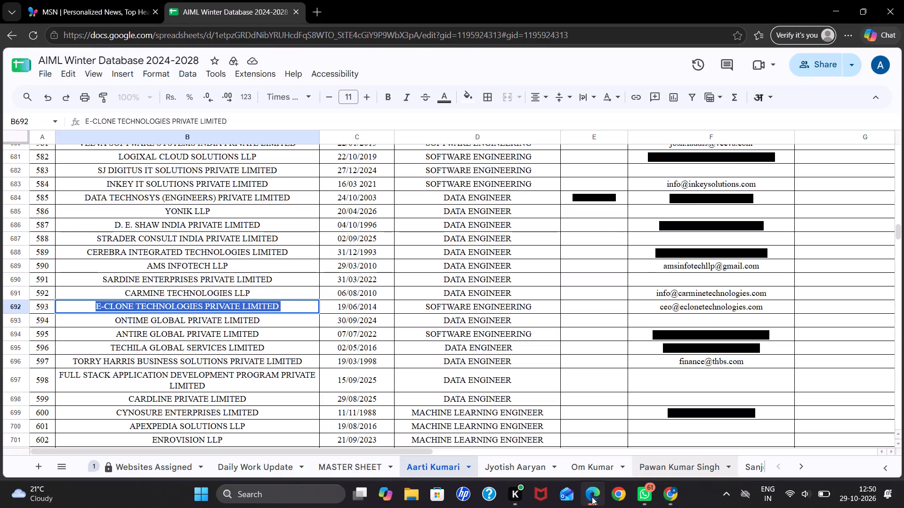
{"action": "key", "text": "ctrl+c"}
{"action": "left_click", "coordinate": [667, 494]}
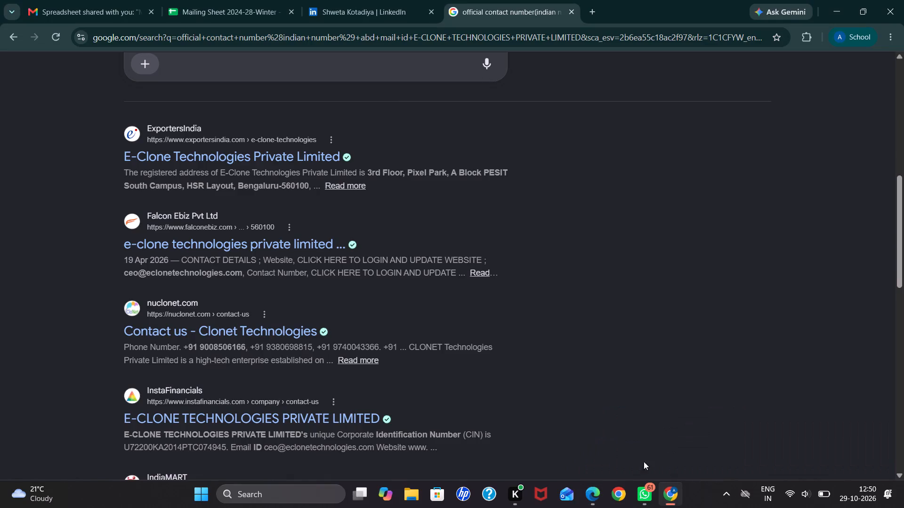
{"action": "left_click", "coordinate": [232, 1]}
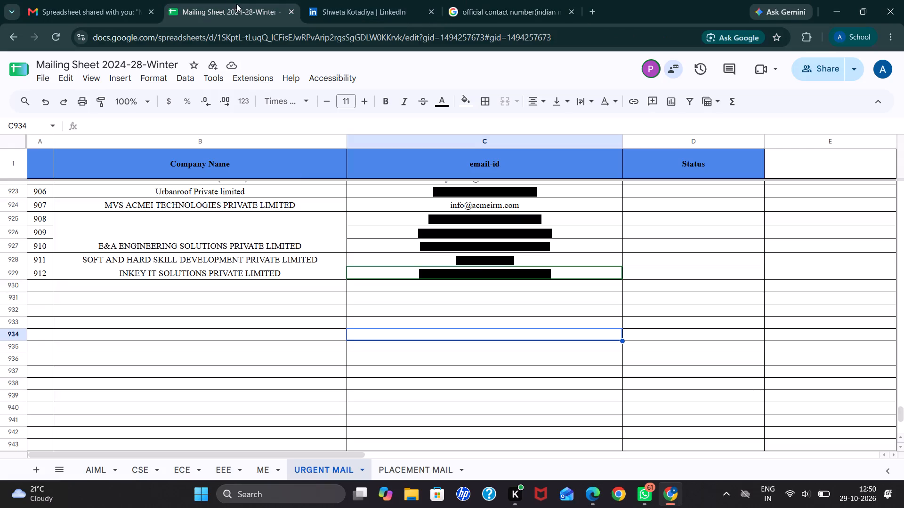
{"action": "double_click", "coordinate": [189, 283]}
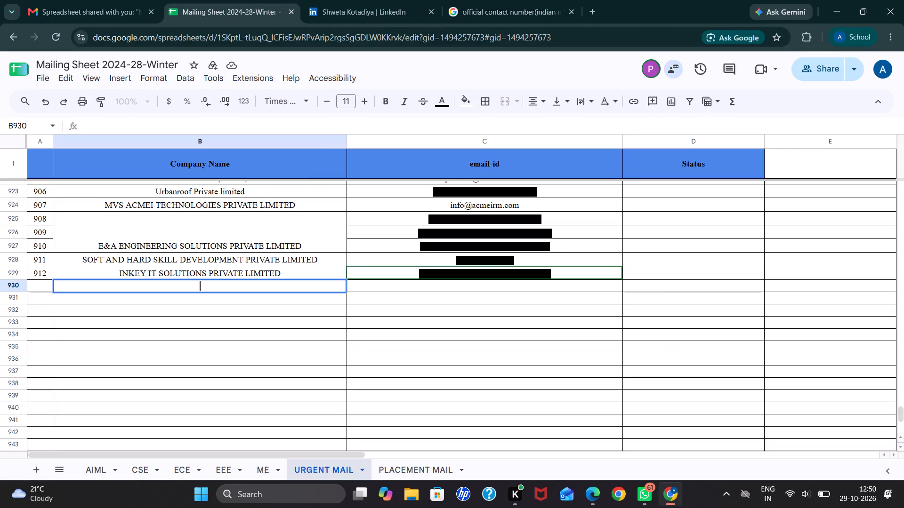
{"action": "key", "text": "ctrl+v"}
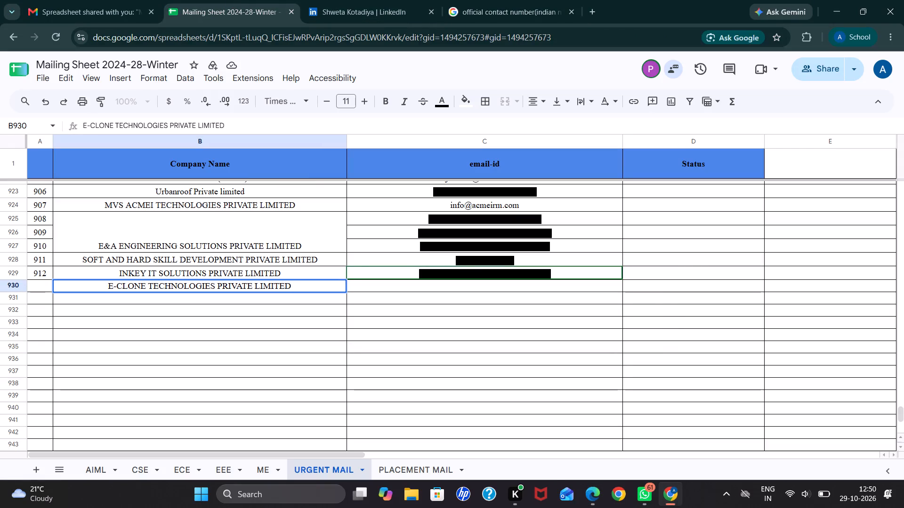
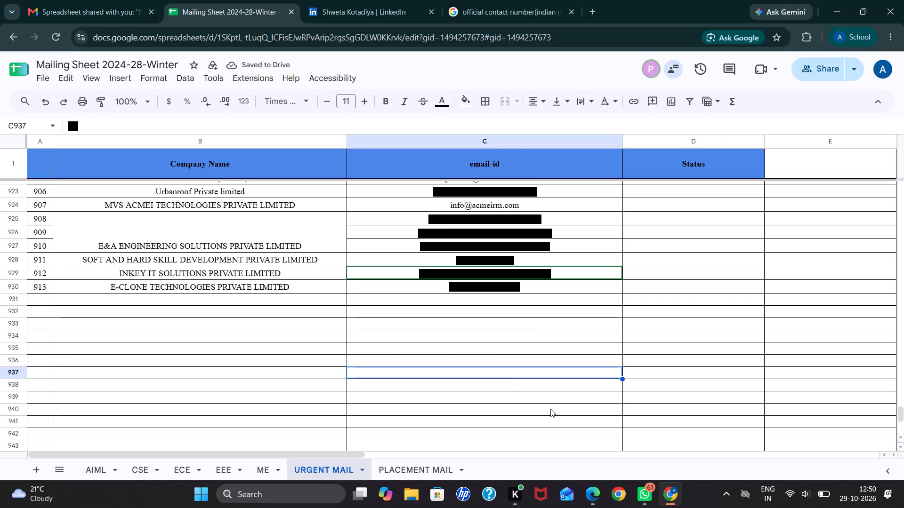
Switch to the AIML Winter Database in Edge and copy the company name IQPONICS TECHNOLOGIES PRIVATE LIMITED from cell B711.
{"action": "left_click", "coordinate": [589, 500]}
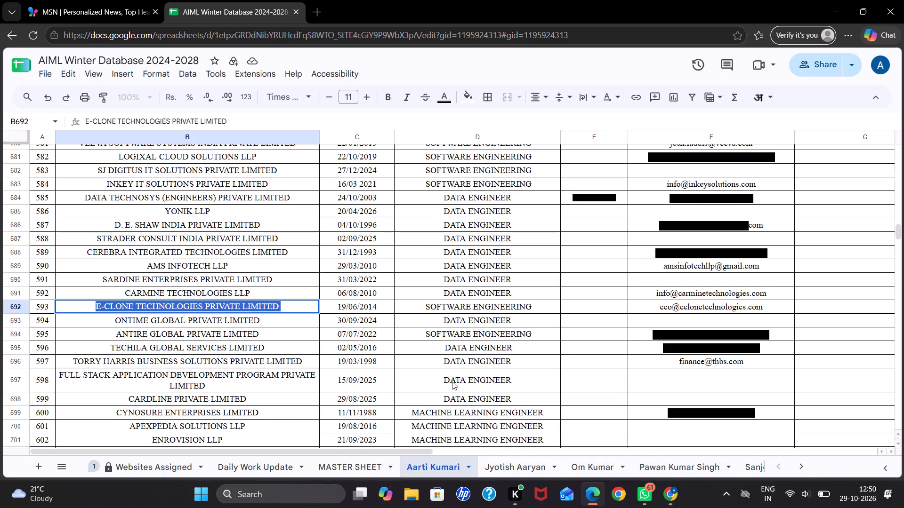
{"action": "left_click", "coordinate": [484, 389]}
{"action": "scroll", "coordinate": [484, 389], "scroll_direction": "down", "scroll_amount": 3}
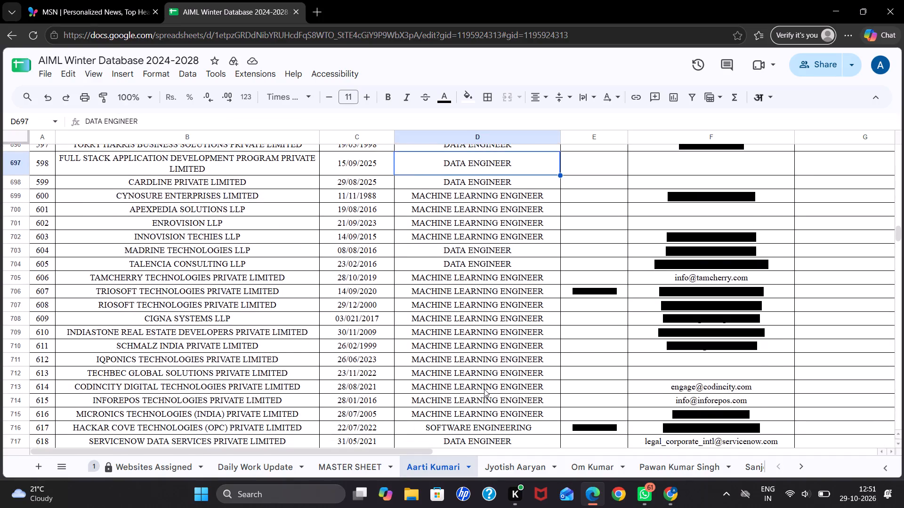
{"action": "scroll", "coordinate": [484, 389], "scroll_direction": "down", "scroll_amount": 1}
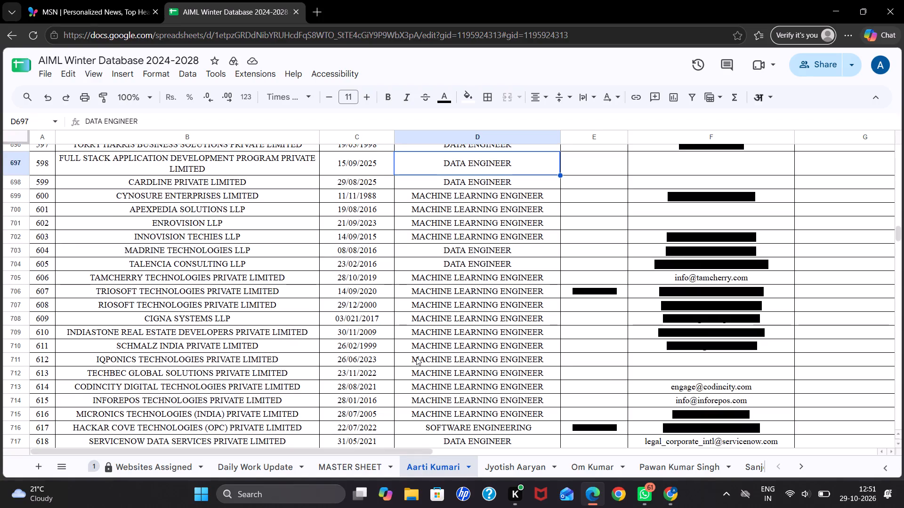
{"action": "double_click", "coordinate": [294, 361]}
{"action": "key", "text": "ctrl+a"}
{"action": "key", "text": "ctrl+c"}
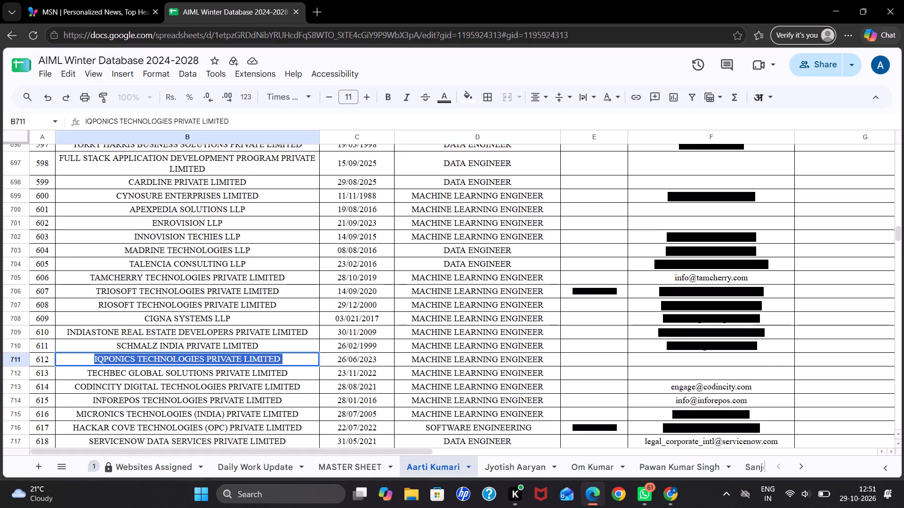
Switch to Chrome and search Google for the official Indian contact number and mail id of IQPONICS TECHNOLOGIES PRIVATE LIMITED.
{"action": "left_click", "coordinate": [674, 492]}
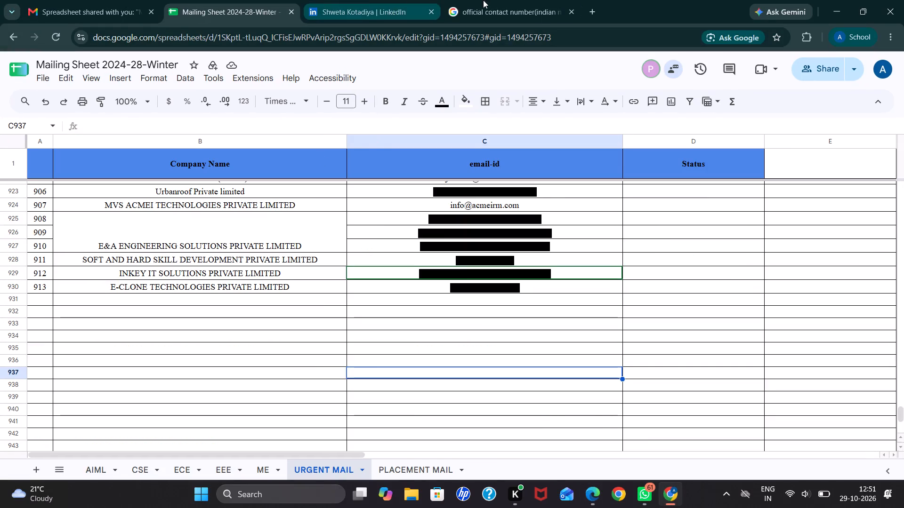
{"action": "left_click", "coordinate": [504, 0]}
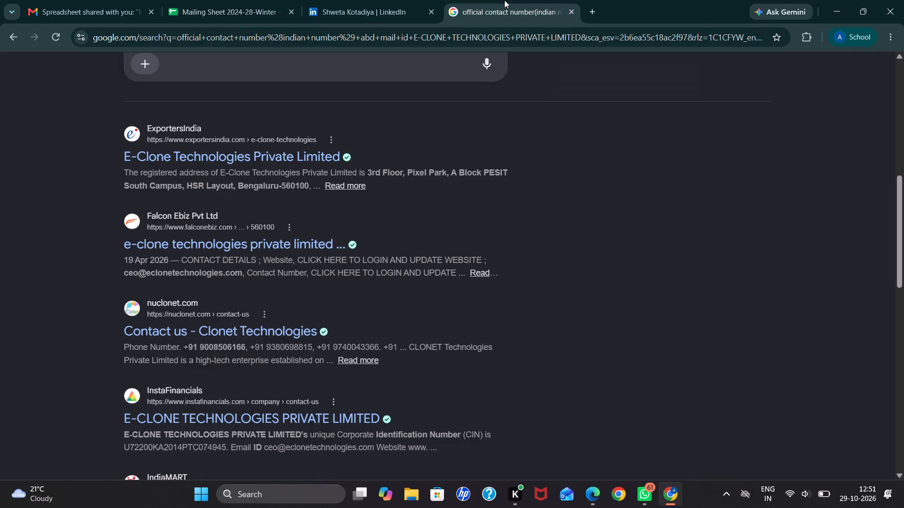
{"action": "scroll", "coordinate": [291, 161], "scroll_direction": "up", "scroll_amount": 10}
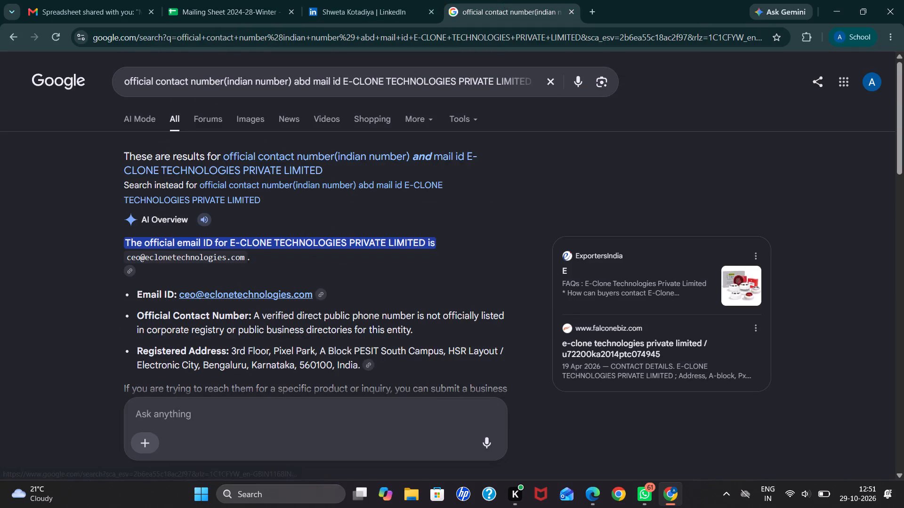
{"action": "left_click_drag", "start_coordinate": [343, 79], "coordinate": [903, 87]}
{"action": "key", "text": "BackSpace"}
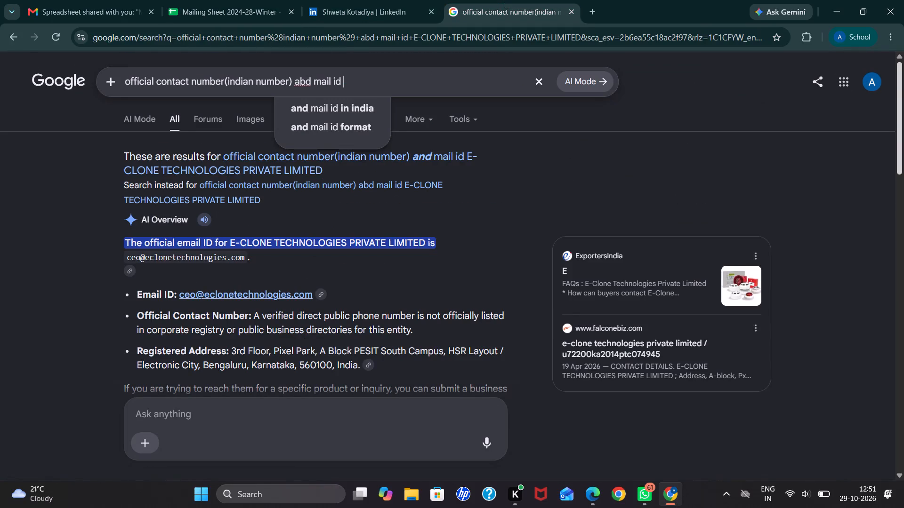
{"action": "key", "text": "ctrl+v"}
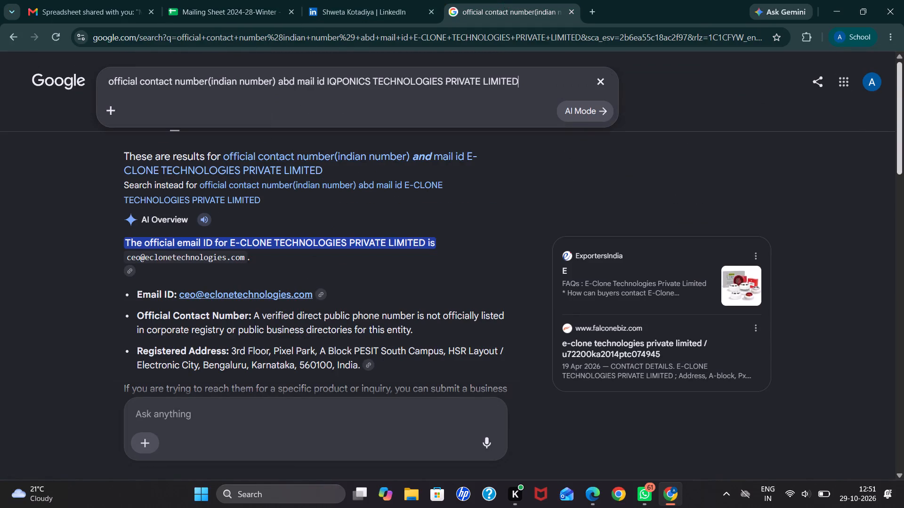
{"action": "key", "text": "Return"}
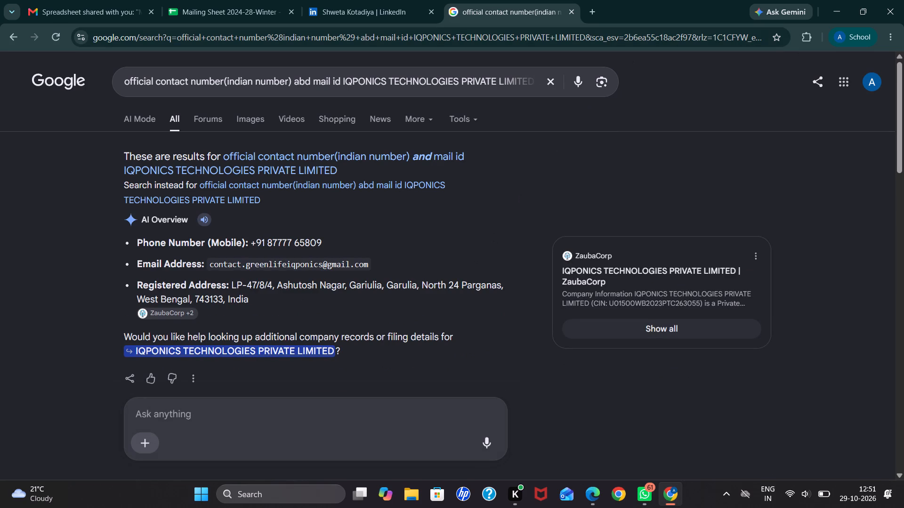
Examine the Google results for an official Indian phone number and mail id of IQPONICS TECHNOLOGIES PRIVATE LIMITED.
{"action": "scroll", "coordinate": [459, 288], "scroll_direction": "down", "scroll_amount": 8}
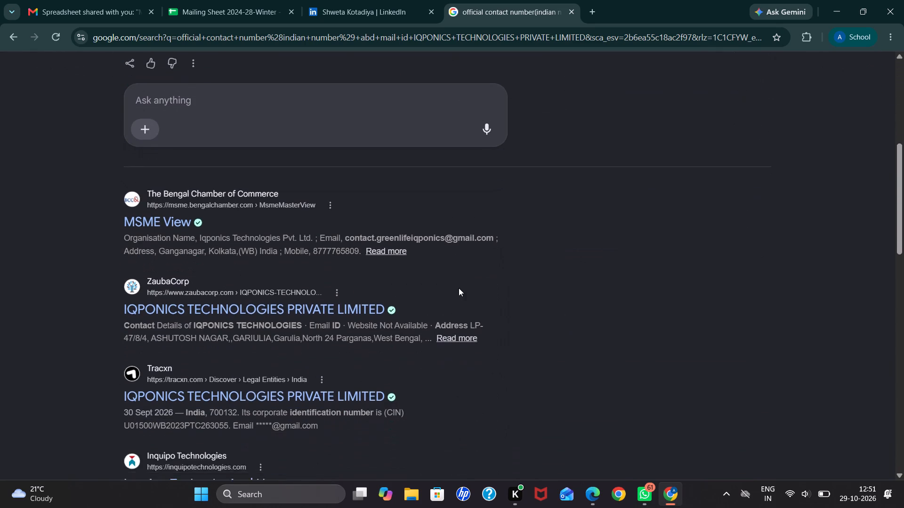
{"action": "scroll", "coordinate": [459, 288], "scroll_direction": "down", "scroll_amount": 2}
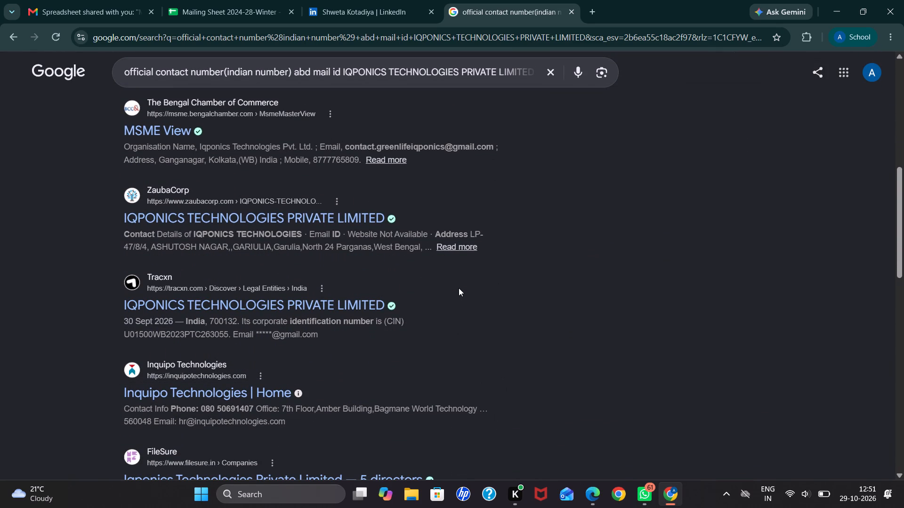
{"action": "scroll", "coordinate": [459, 288], "scroll_direction": "down", "scroll_amount": 1}
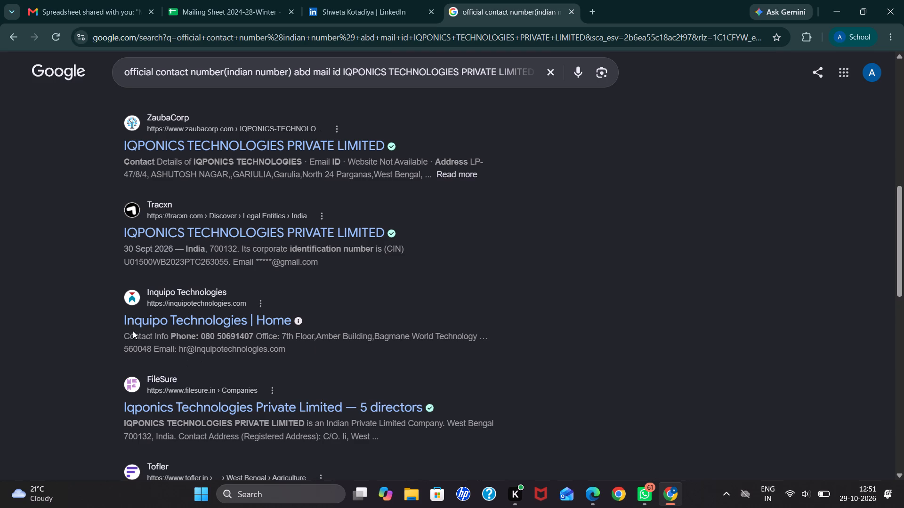
{"action": "scroll", "coordinate": [411, 339], "scroll_direction": "down", "scroll_amount": 1}
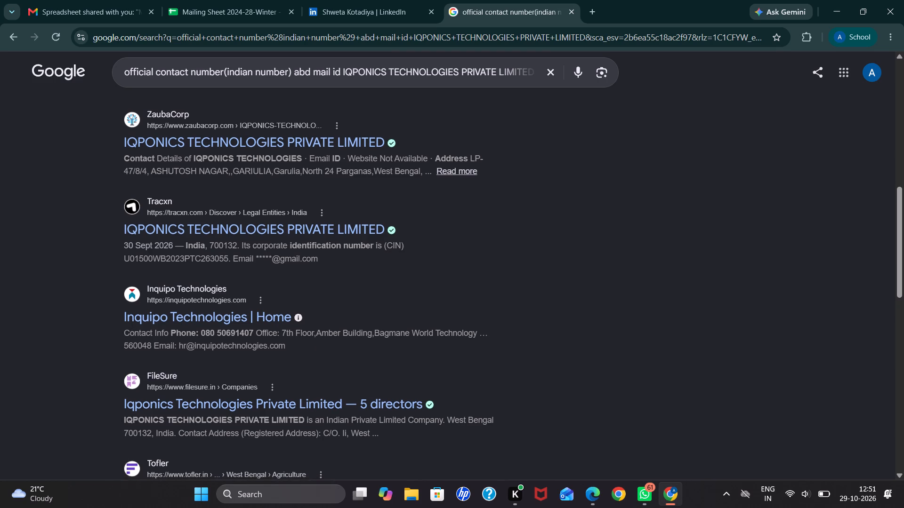
{"action": "scroll", "coordinate": [411, 339], "scroll_direction": "down", "scroll_amount": 3}
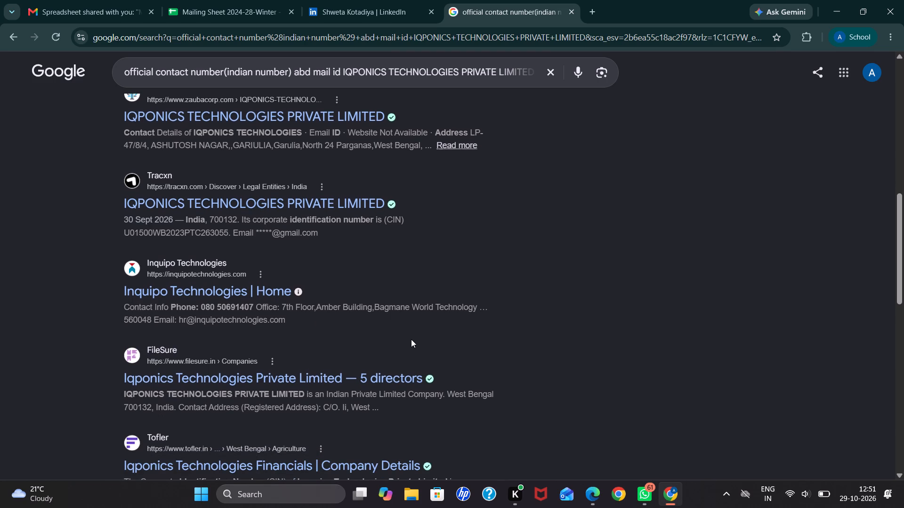
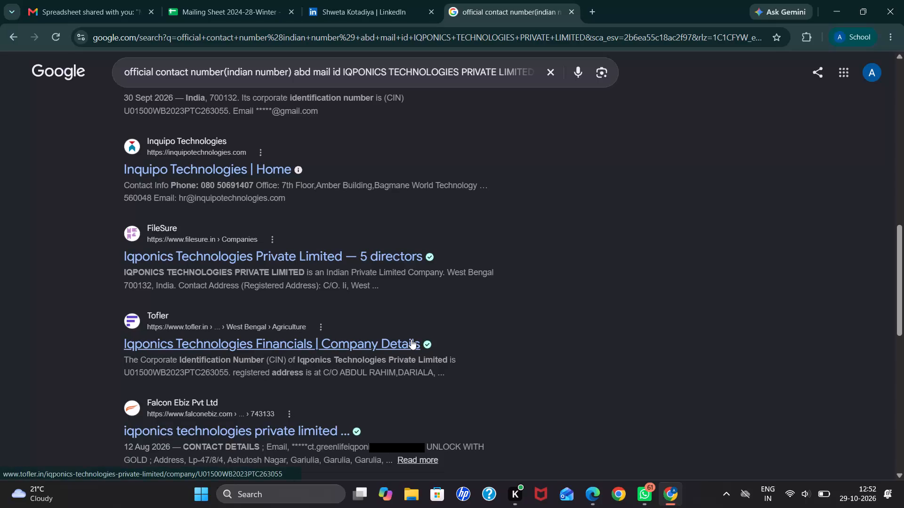
Look through the remaining Google results for IQPONICS TECHNOLOGIES PRIVATE LIMITED for an official contact number and email.
{"action": "scroll", "coordinate": [411, 339], "scroll_direction": "down", "scroll_amount": 1}
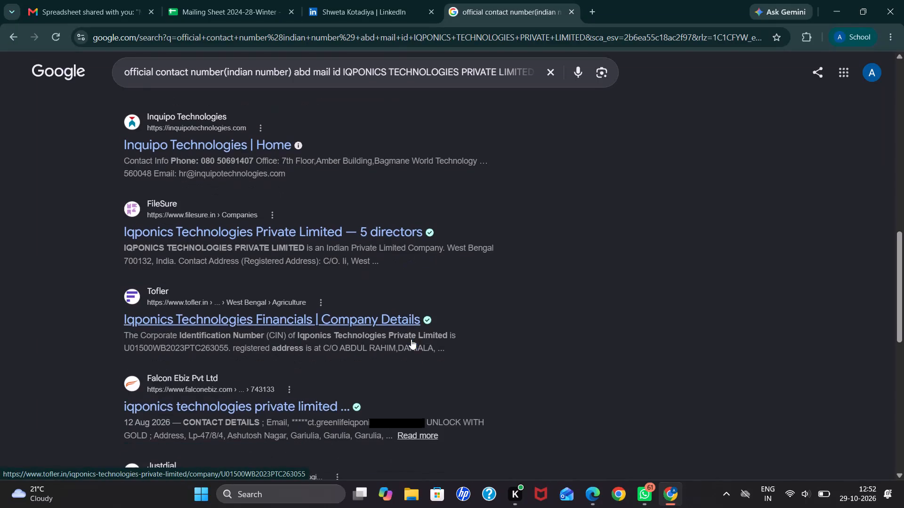
{"action": "scroll", "coordinate": [411, 339], "scroll_direction": "down", "scroll_amount": 5}
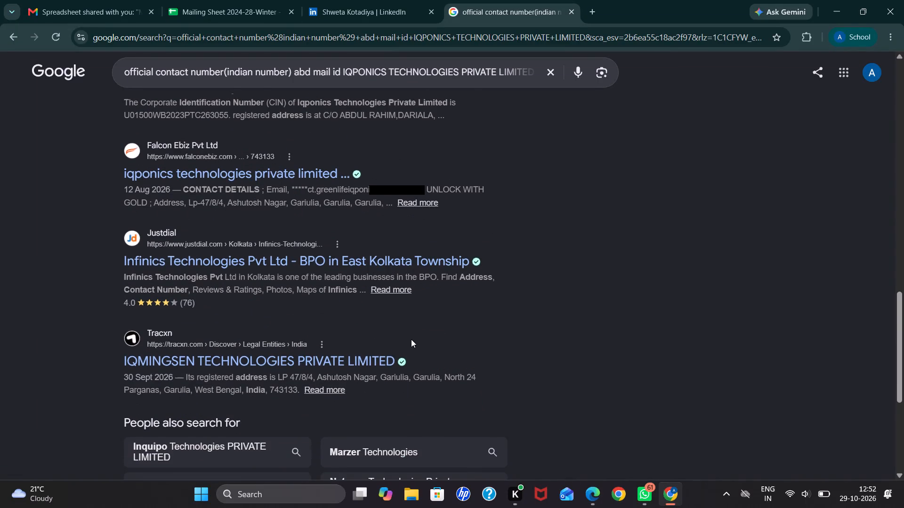
{"action": "scroll", "coordinate": [411, 339], "scroll_direction": "down", "scroll_amount": 1}
Copy CODINCITY DIGITAL TECHNOLOGIES PRIVATE LIMITED from cell B713 in Edge and search Google in Chrome for its "official contact number(indian number) abd mail id".
{"action": "left_click", "coordinate": [592, 501]}
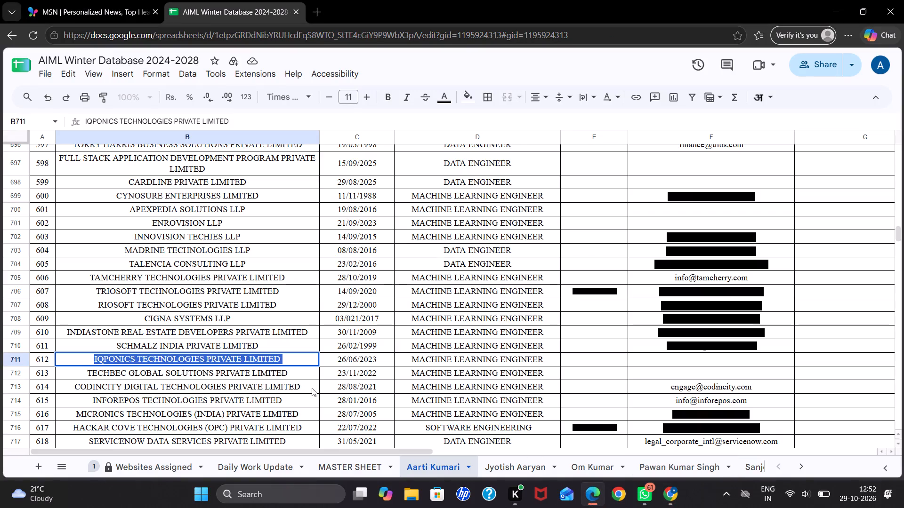
{"action": "double_click", "coordinate": [312, 388]}
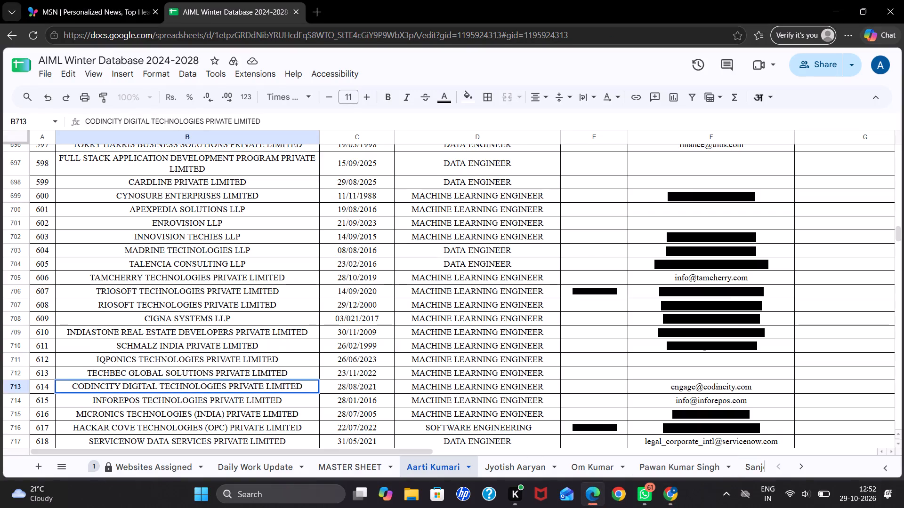
{"action": "key", "text": "ctrl+a"}
{"action": "key", "text": "ctrl+c"}
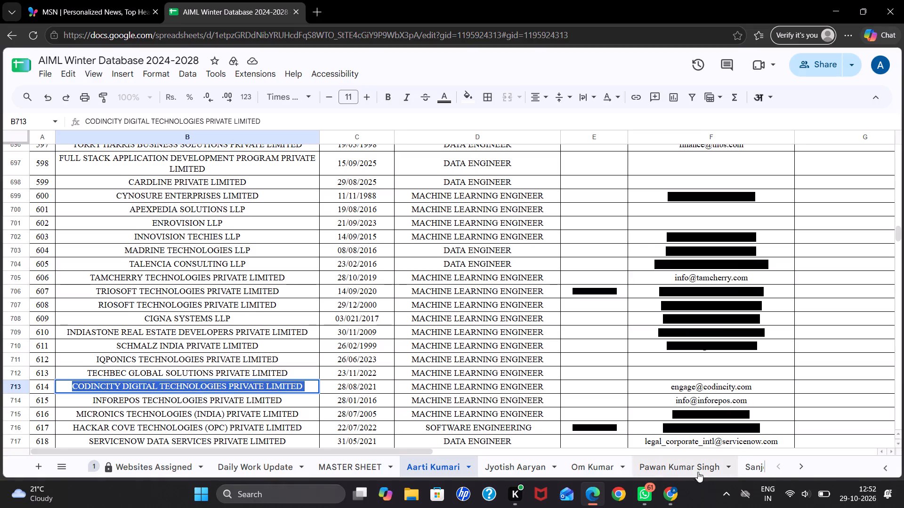
{"action": "left_click", "coordinate": [666, 493]}
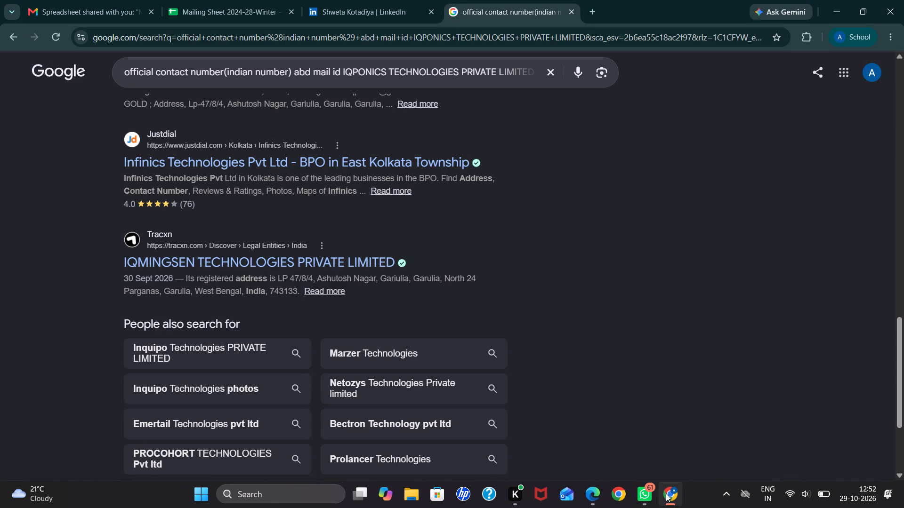
{"action": "left_click_drag", "start_coordinate": [343, 70], "coordinate": [903, 115]}
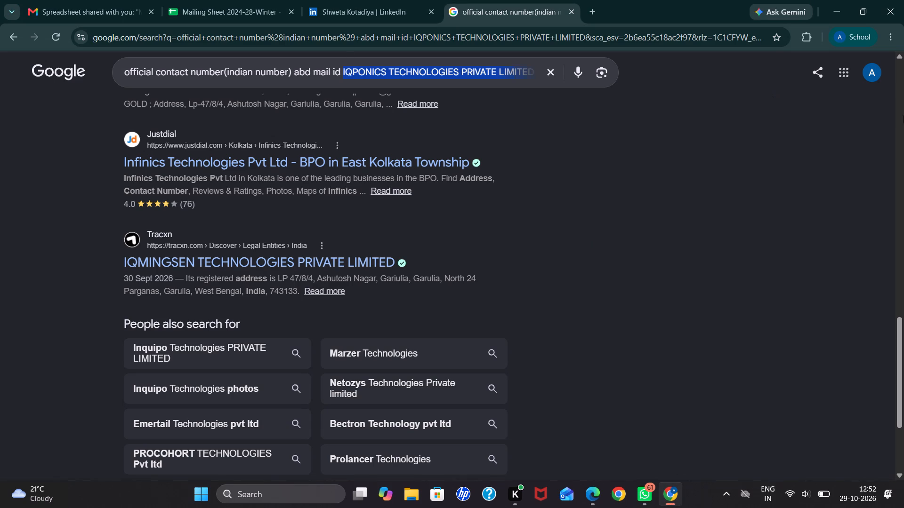
{"action": "left_click_drag", "start_coordinate": [903, 115], "coordinate": [903, 119]}
{"action": "key", "text": "BackSpace"}
{"action": "key", "text": "ctrl+v"}
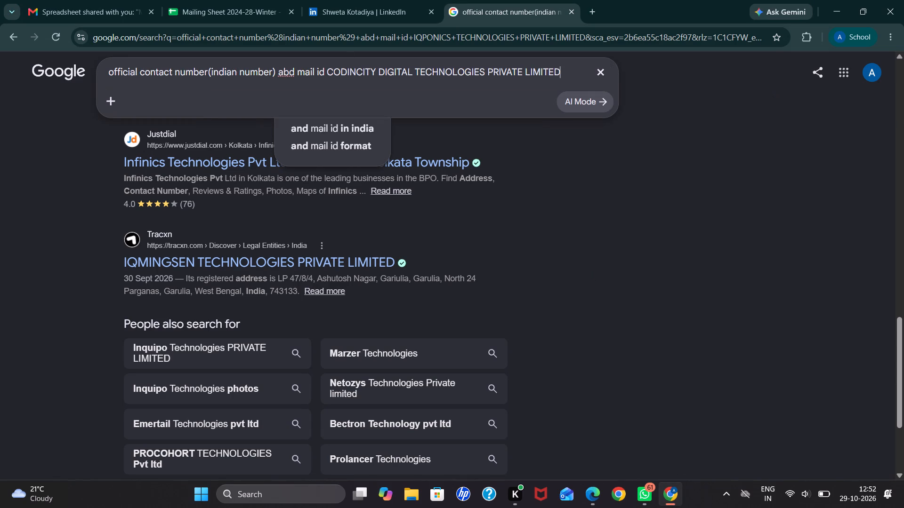
{"action": "key", "text": "Return"}
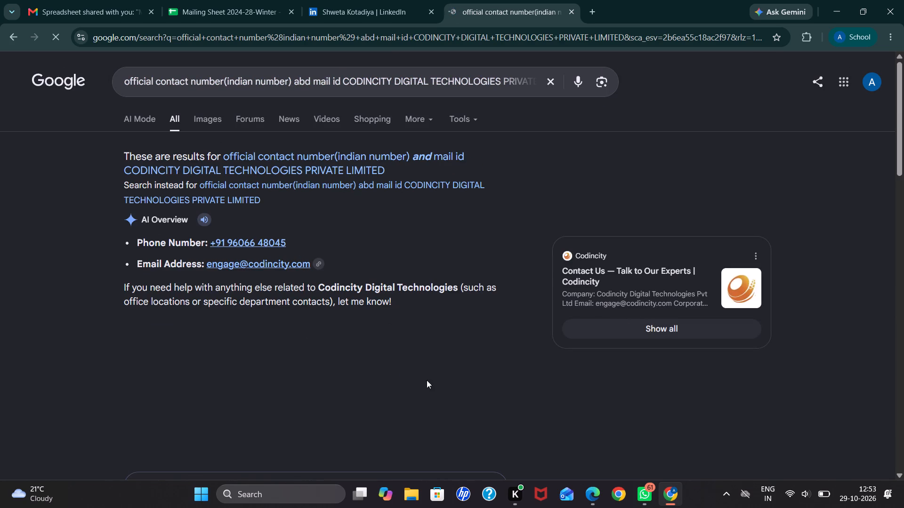
Look through the Google results for CODINCITY DIGITAL TECHNOLOGIES PRIVATE LIMITED for its official contact number, email and LinkedIn page.
{"action": "scroll", "coordinate": [442, 397], "scroll_direction": "down", "scroll_amount": 4}
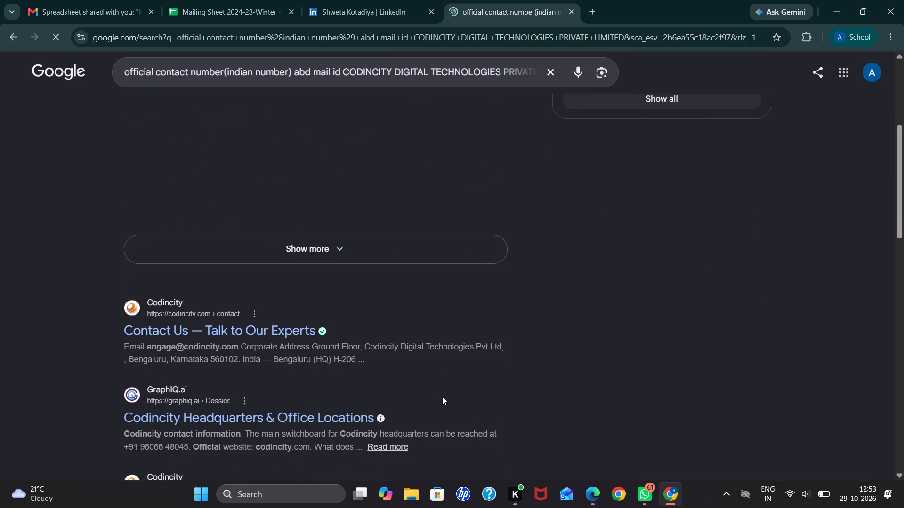
{"action": "scroll", "coordinate": [442, 397], "scroll_direction": "down", "scroll_amount": 1}
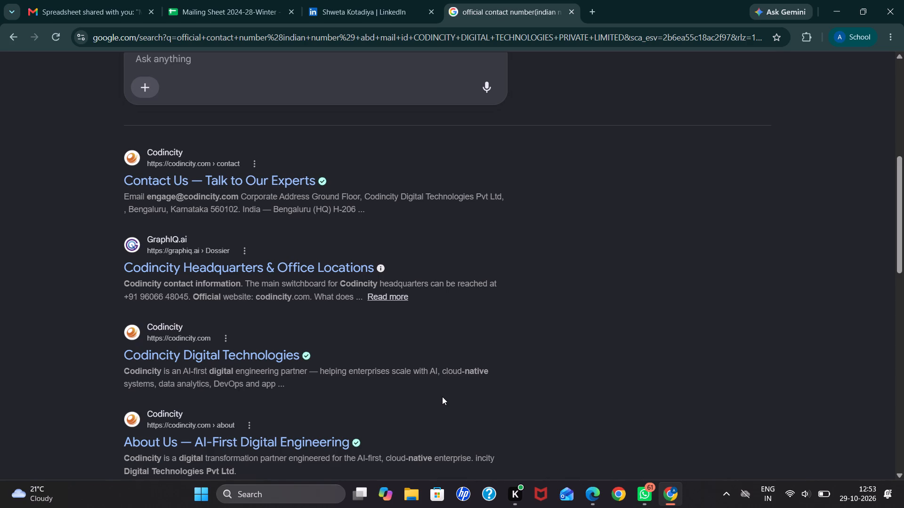
{"action": "scroll", "coordinate": [442, 397], "scroll_direction": "up", "scroll_amount": 10}
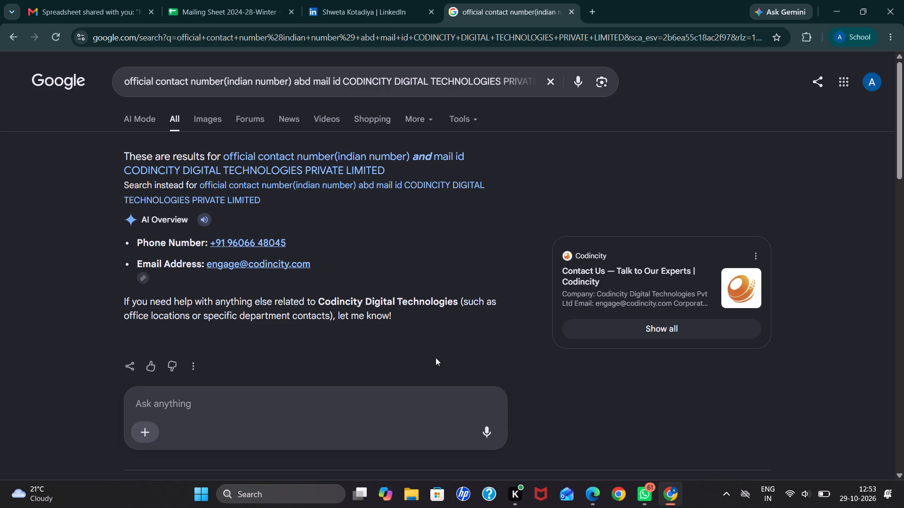
{"action": "scroll", "coordinate": [422, 324], "scroll_direction": "down", "scroll_amount": 3}
{"action": "scroll", "coordinate": [421, 321], "scroll_direction": "up", "scroll_amount": 6}
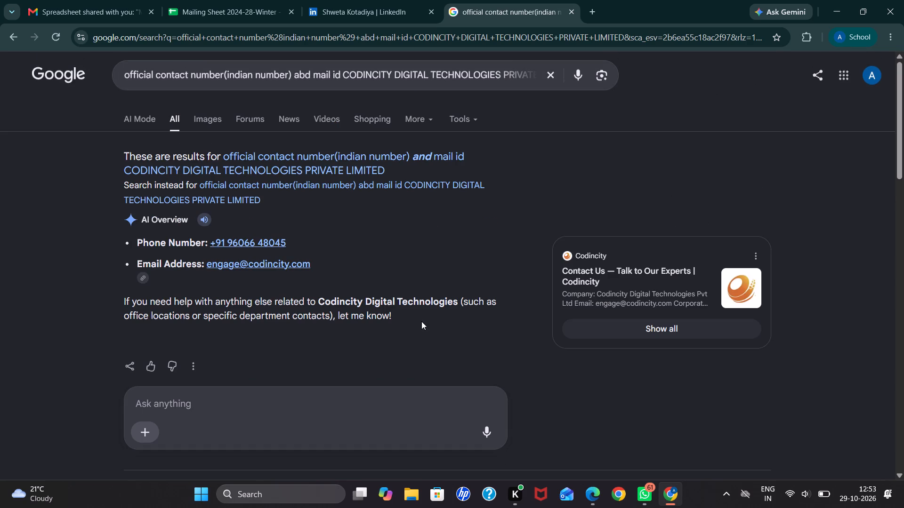
{"action": "scroll", "coordinate": [421, 321], "scroll_direction": "down", "scroll_amount": 3}
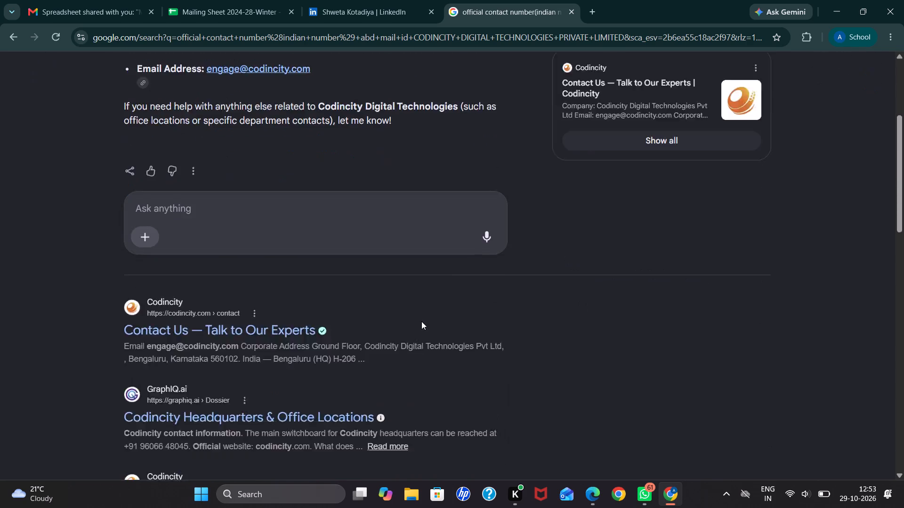
{"action": "scroll", "coordinate": [421, 321], "scroll_direction": "down", "scroll_amount": 2}
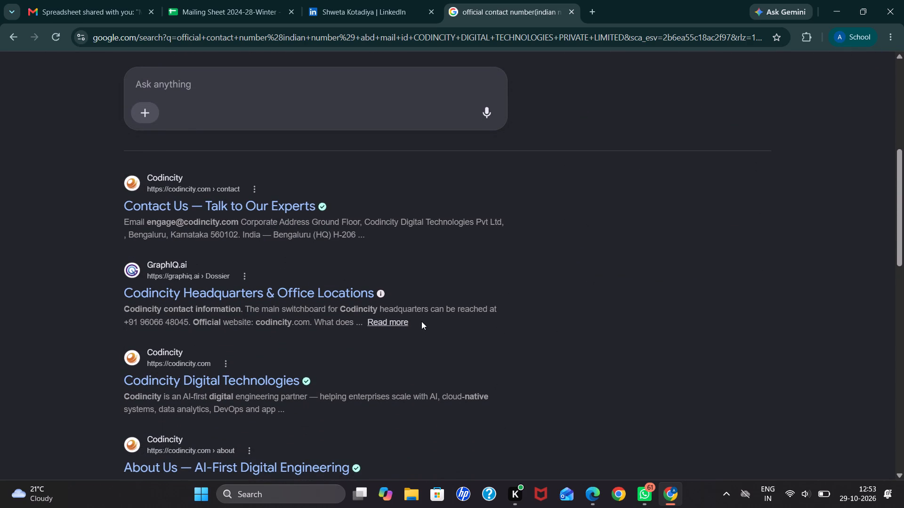
{"action": "scroll", "coordinate": [382, 381], "scroll_direction": "down", "scroll_amount": 3}
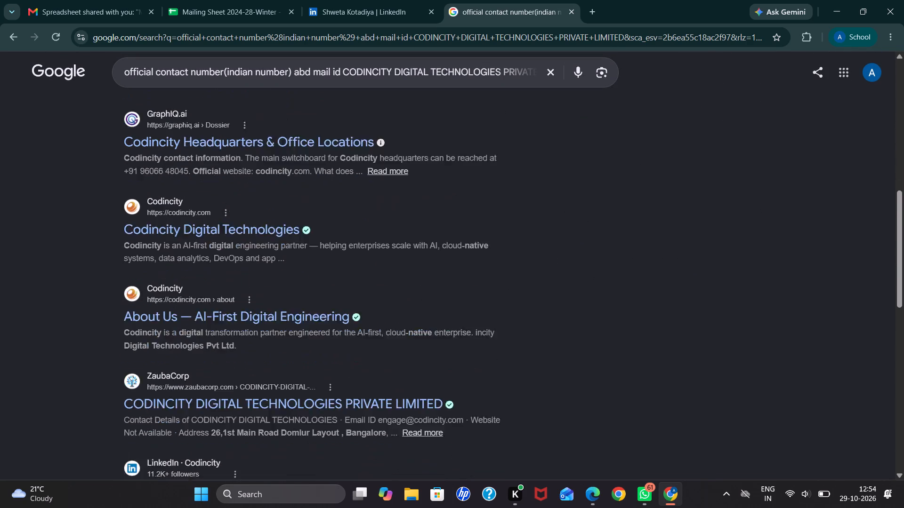
{"action": "scroll", "coordinate": [382, 381], "scroll_direction": "down", "scroll_amount": 3}
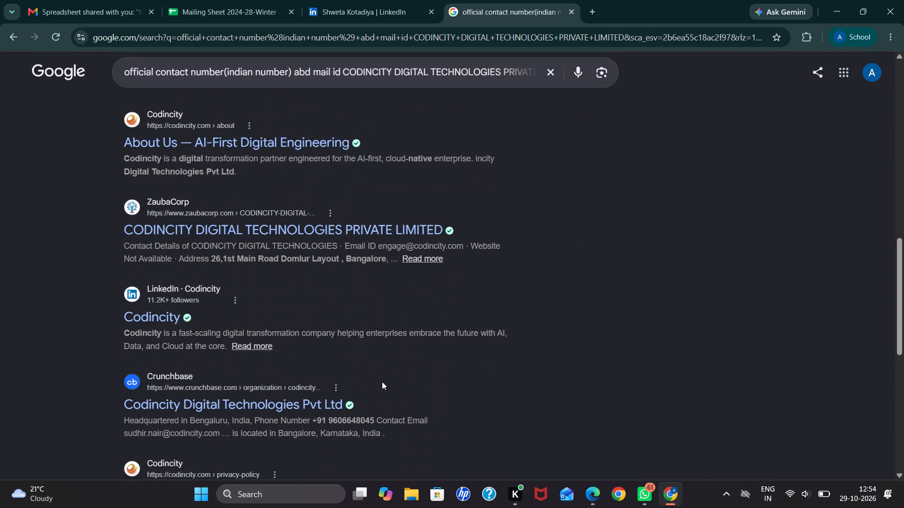
Open Codincity's LinkedIn company page from the Google results and close the old LinkedIn profile tab.
{"action": "left_click", "coordinate": [165, 318]}
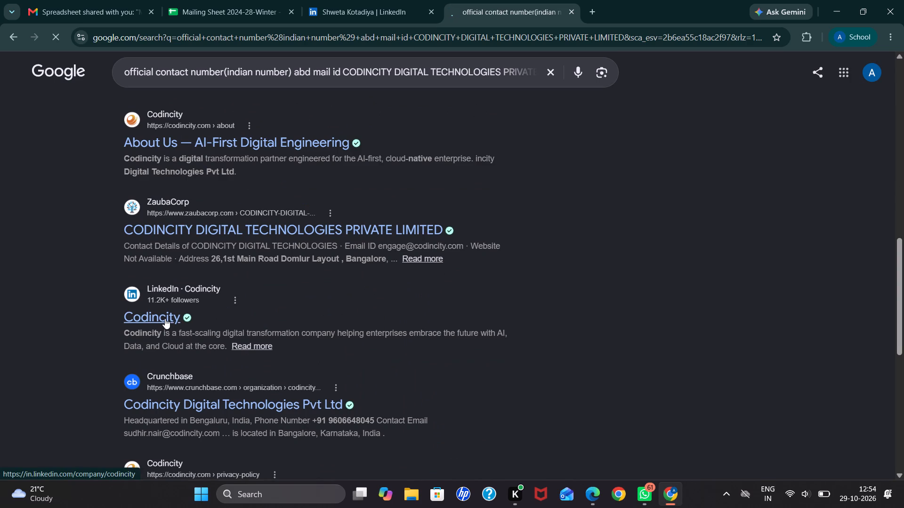
{"action": "left_click", "coordinate": [429, 12]}
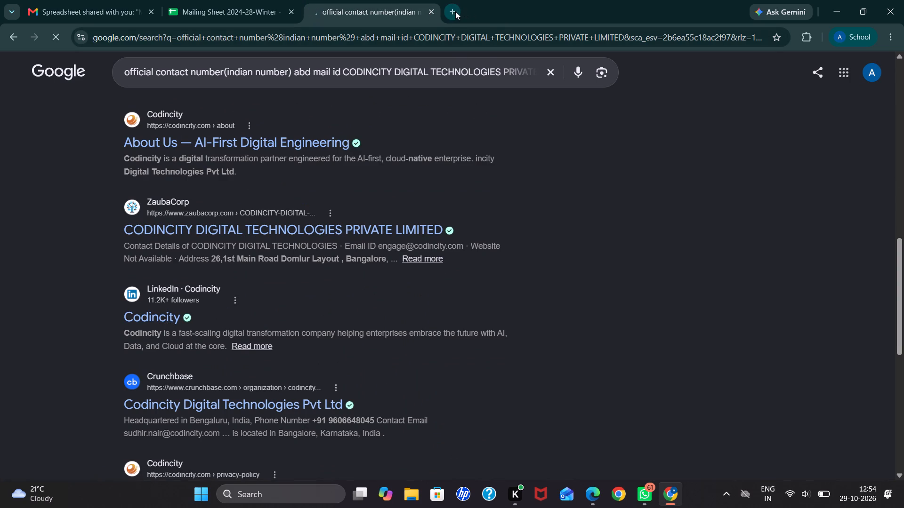
Open a new Chrome tab for the next company search and switch to the AIML Winter Database in Edge.
{"action": "left_click", "coordinate": [454, 11]}
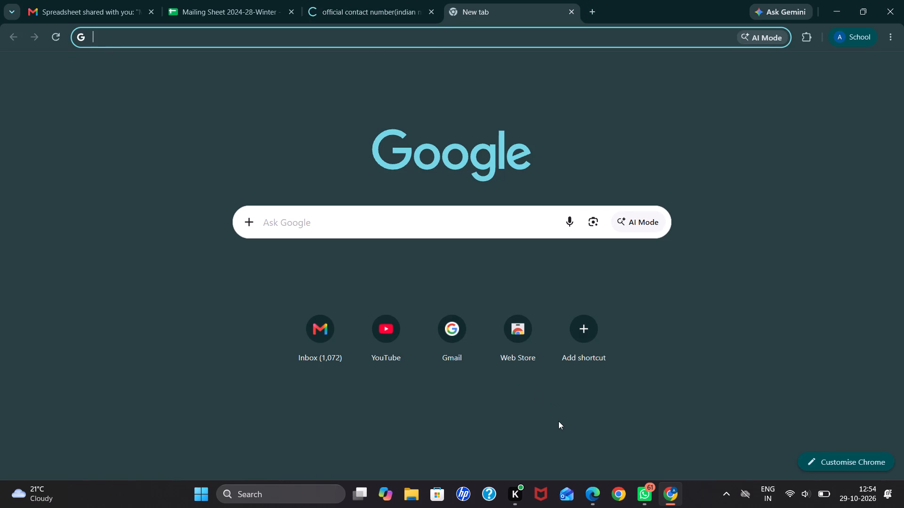
{"action": "left_click", "coordinate": [597, 500]}
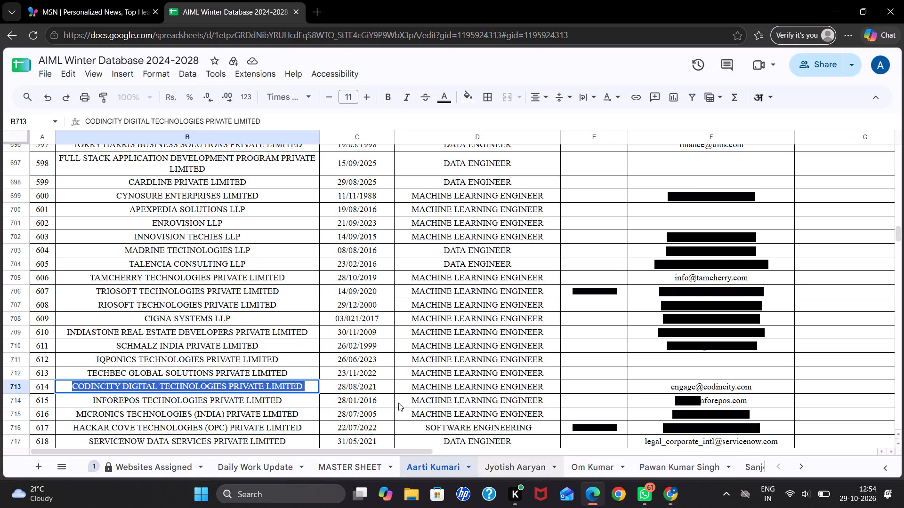
Copy INFOREPOS TECHNOLOGIES PRIVATE LIMITED from cell B714 in Edge and search Google in Chrome's new tab for its "official contact number(indian number) abd mail id".
{"action": "double_click", "coordinate": [308, 402]}
{"action": "key", "text": "ctrl+a"}
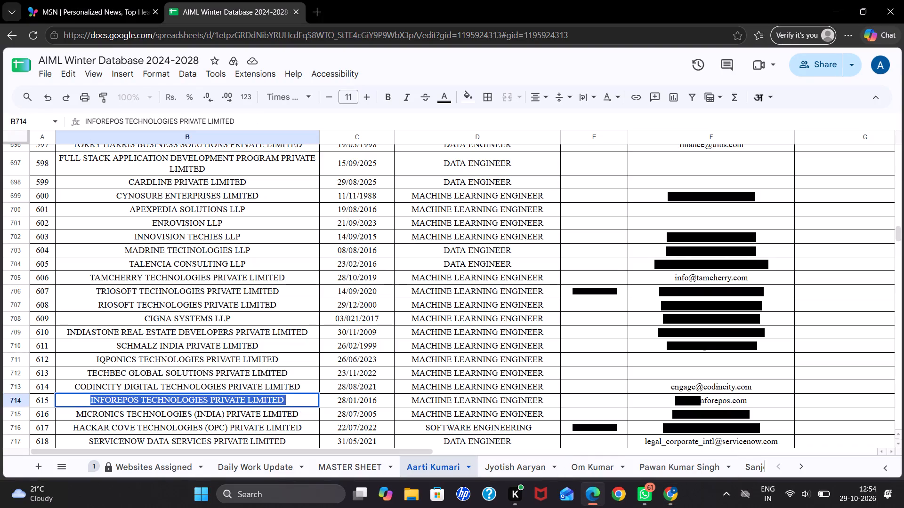
{"action": "key", "text": "ctrl+c"}
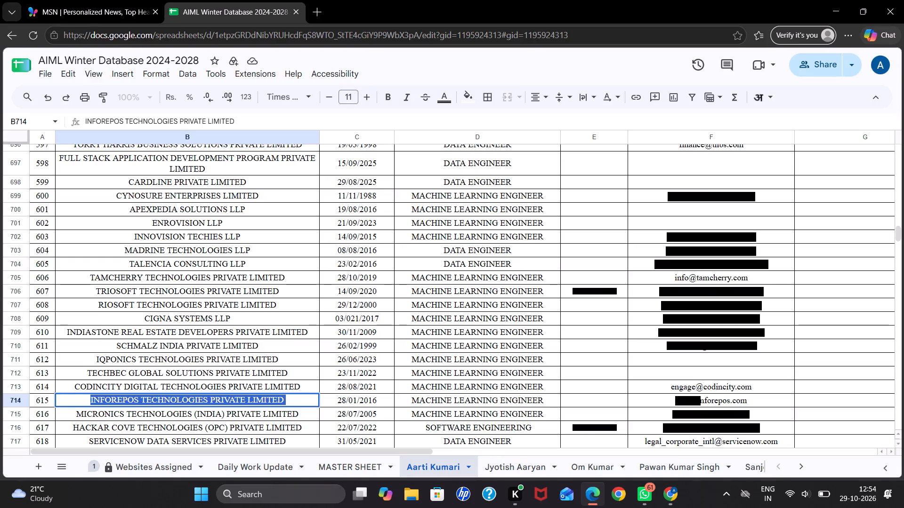
{"action": "key", "text": "ctrl+c"}
{"action": "left_click", "coordinate": [672, 496]}
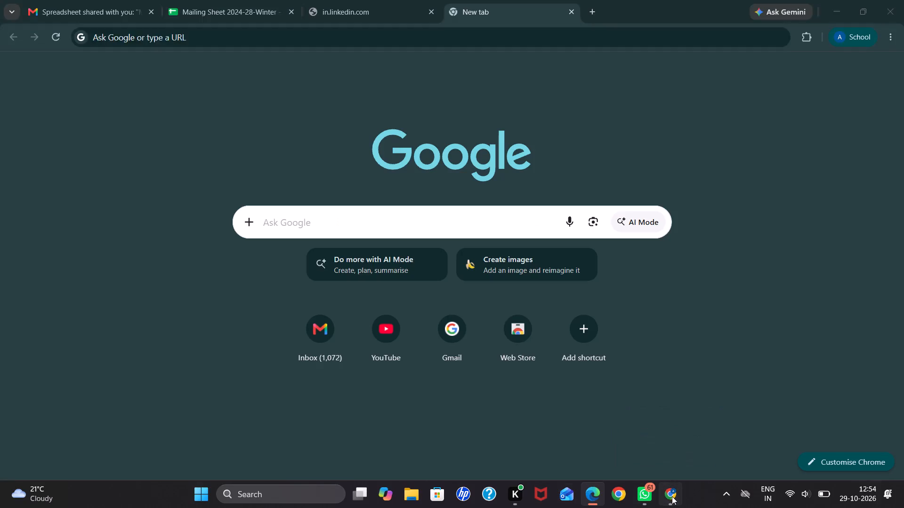
{"action": "left_click", "coordinate": [450, 225]}
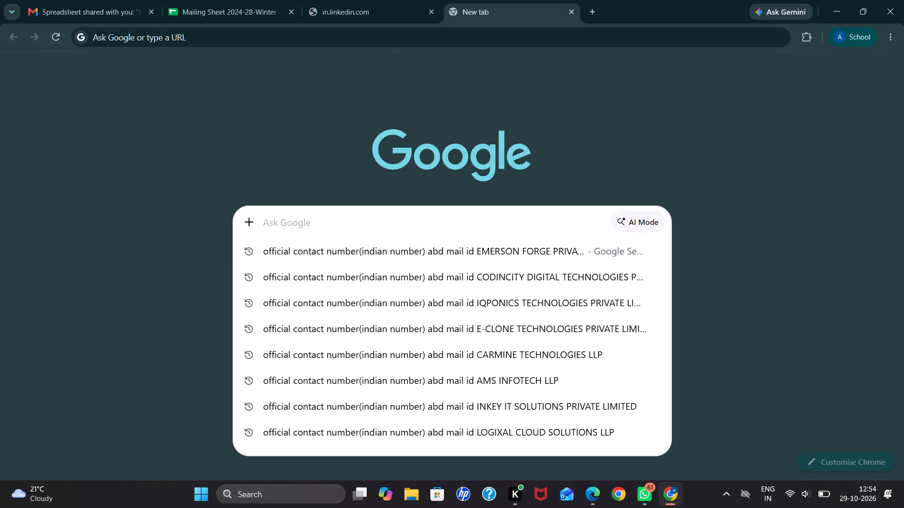
{"action": "left_click", "coordinate": [433, 259]}
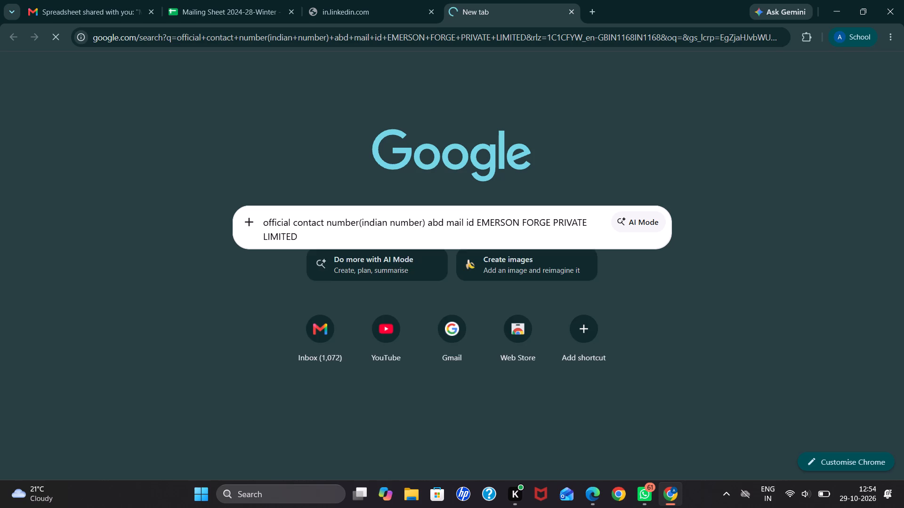
{"action": "left_click_drag", "start_coordinate": [475, 223], "coordinate": [551, 335]}
{"action": "key", "text": "BackSpace"}
{"action": "key", "text": "space"}
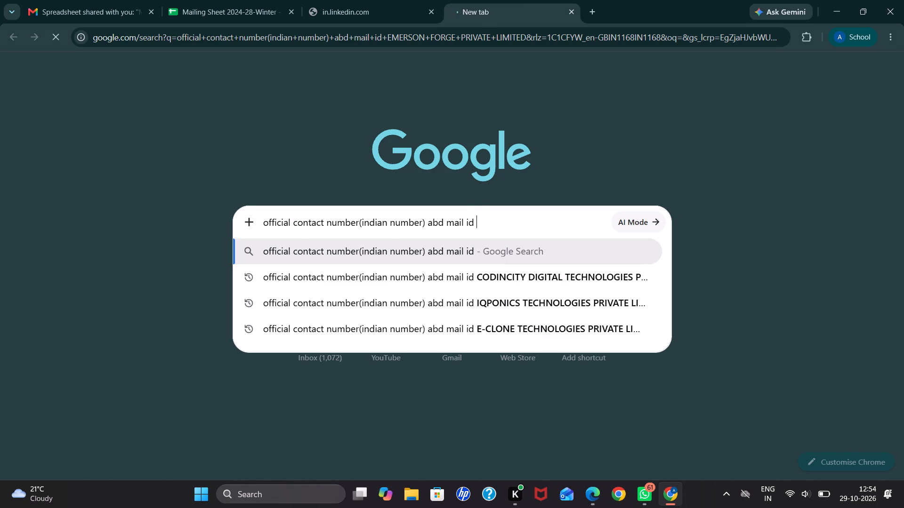
{"action": "key", "text": "ctrl+v"}
{"action": "key", "text": "Return"}
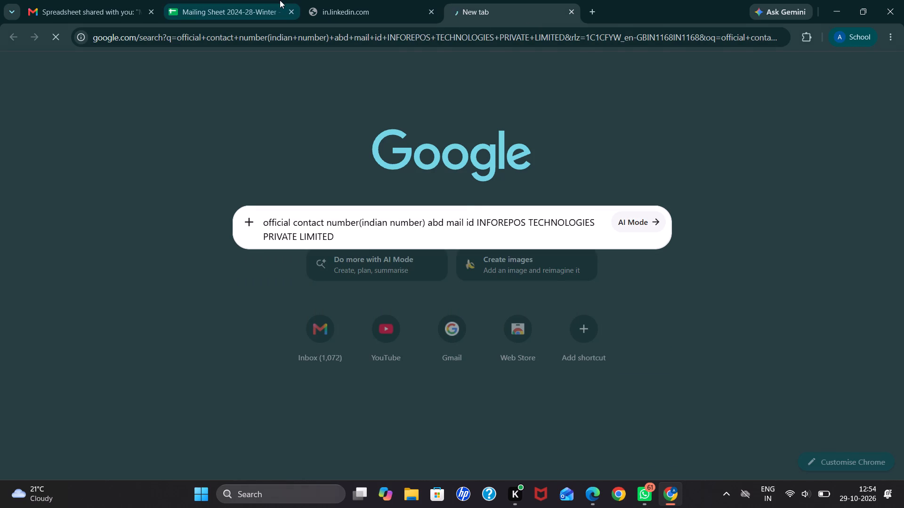
Retry the failed Codincity LinkedIn page, going back to the company's Google results and opening its LinkedIn result again.
{"action": "left_click", "coordinate": [371, 0]}
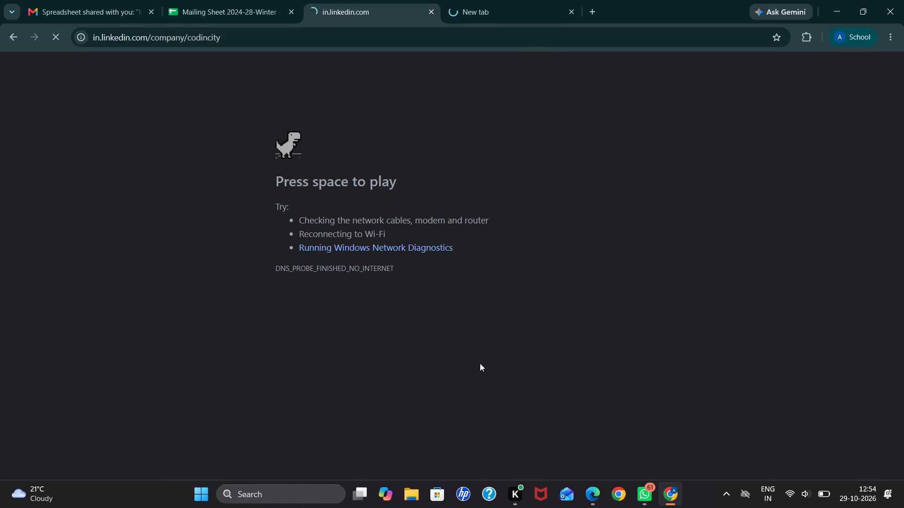
{"action": "key", "text": "space"}
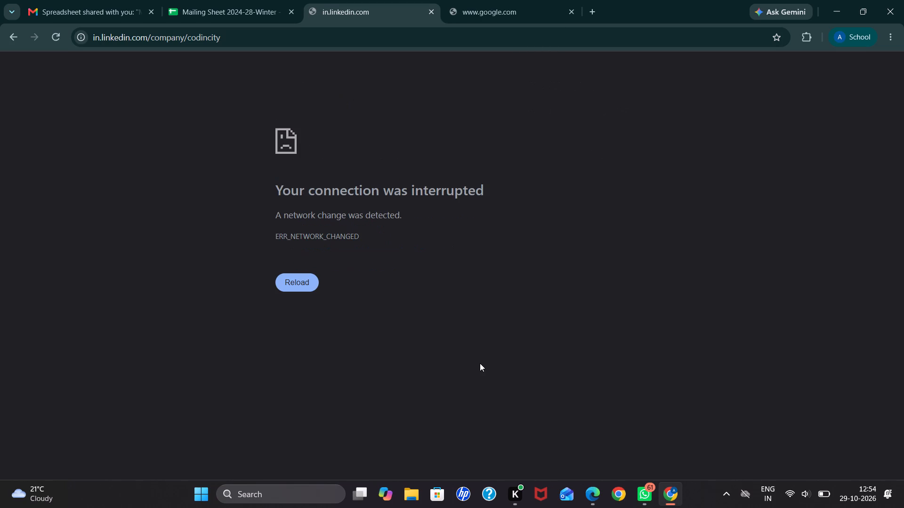
{"action": "key", "text": "space"}
{"action": "scroll", "coordinate": [0, 326], "scroll_direction": "right", "scroll_amount": 13}
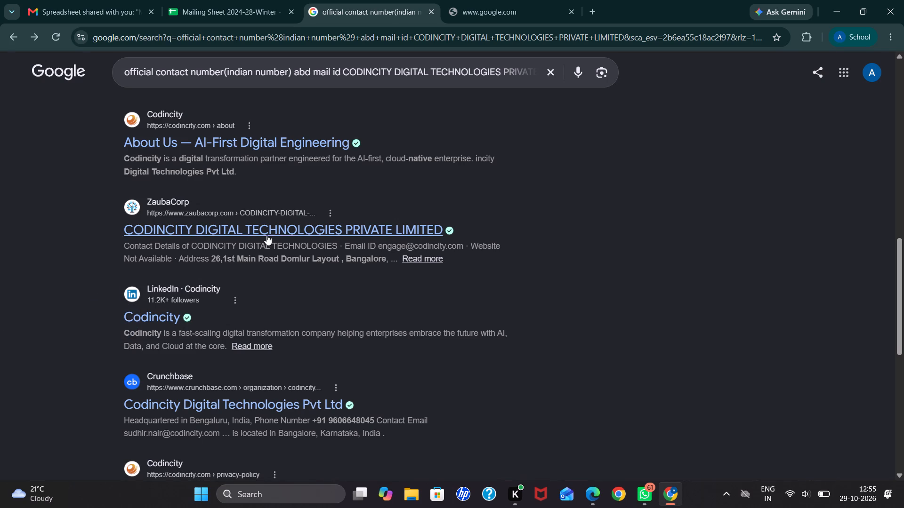
{"action": "left_click", "coordinate": [163, 322]}
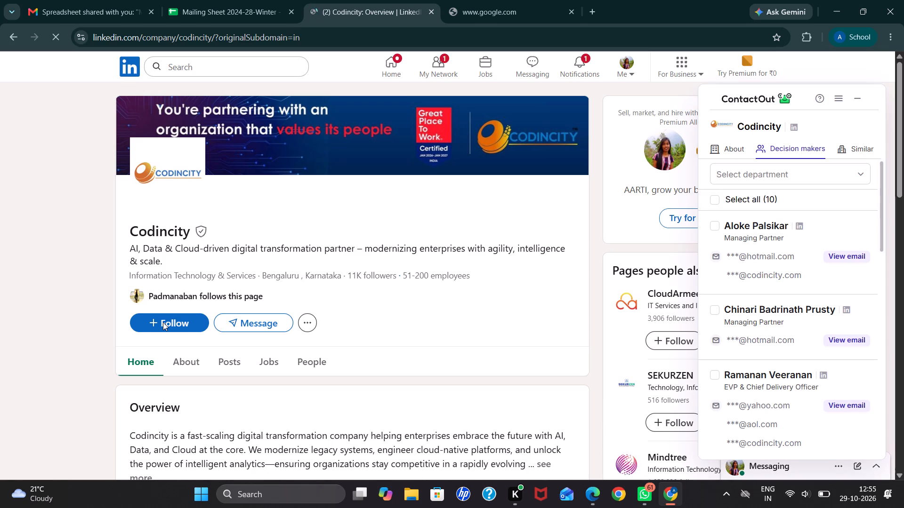
Open the People section of Codincity's LinkedIn page and search its employees for "hr, talent".
{"action": "left_click", "coordinate": [317, 363]}
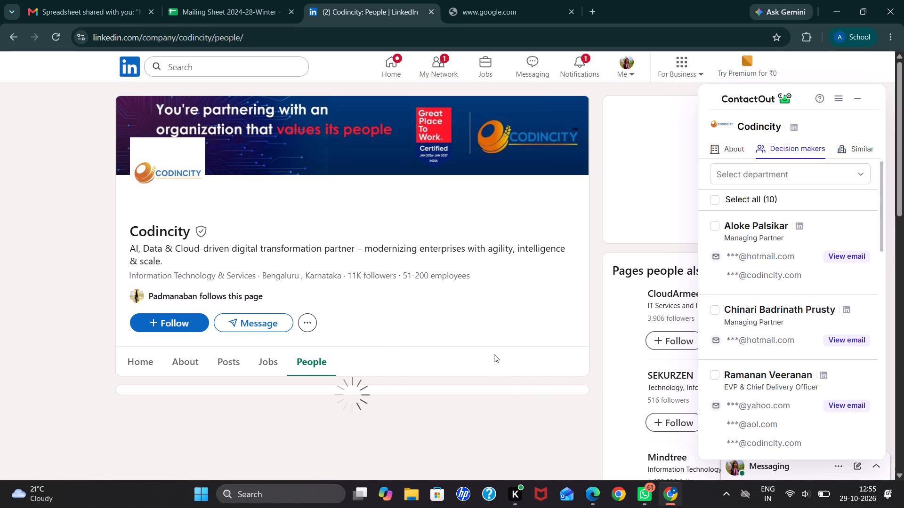
{"action": "scroll", "coordinate": [442, 349], "scroll_direction": "down", "scroll_amount": 1}
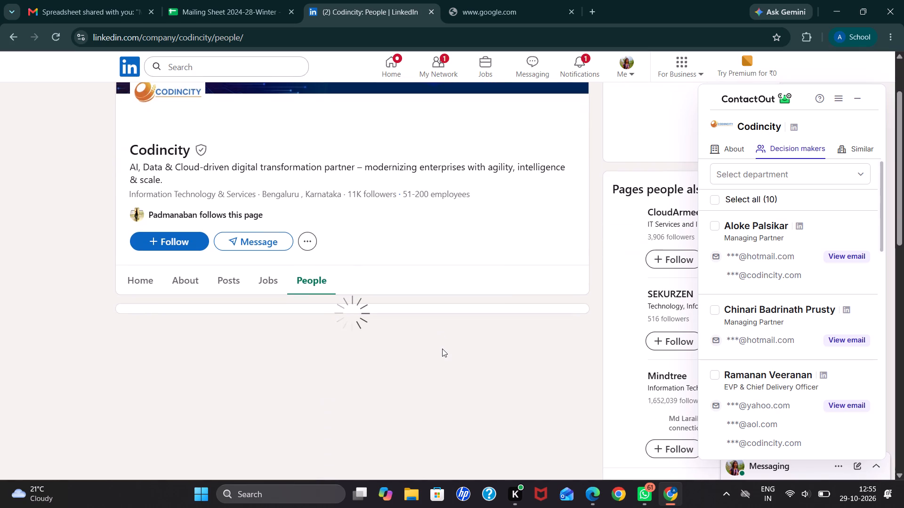
{"action": "scroll", "coordinate": [442, 349], "scroll_direction": "up", "scroll_amount": 1}
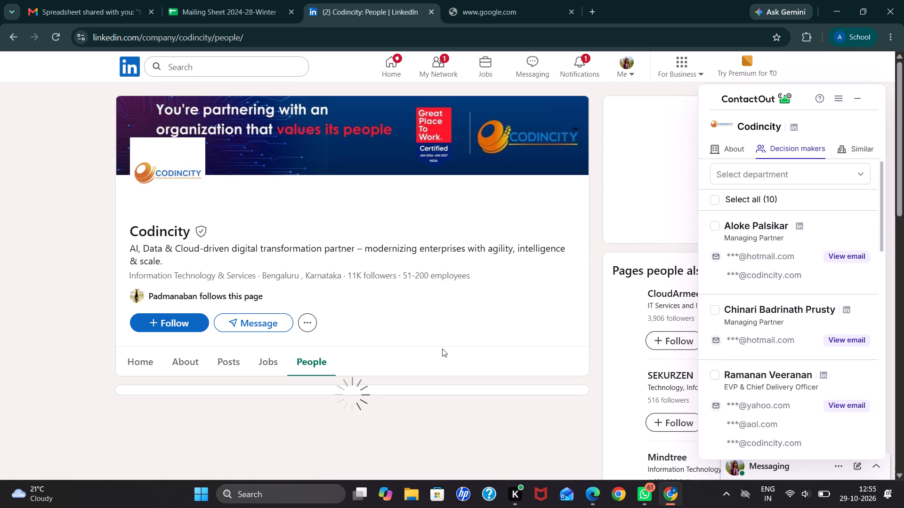
{"action": "scroll", "coordinate": [412, 416], "scroll_direction": "down", "scroll_amount": 2}
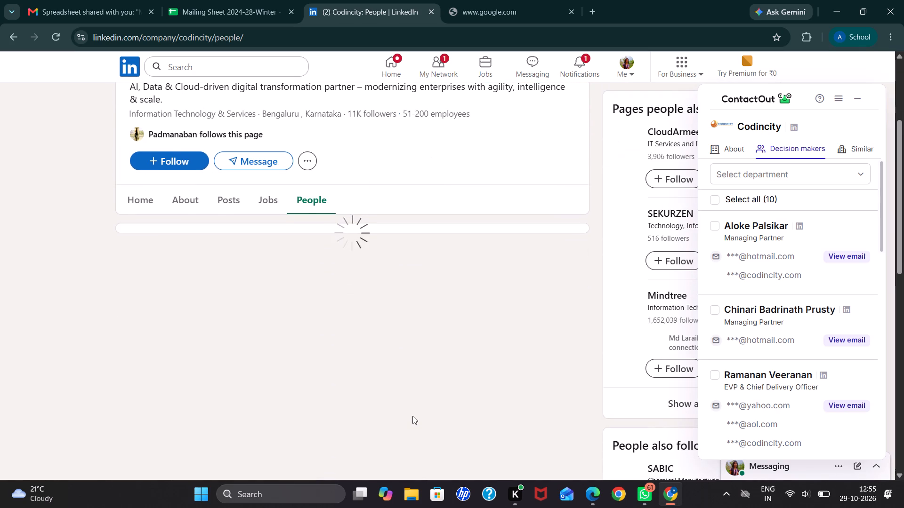
{"action": "scroll", "coordinate": [412, 416], "scroll_direction": "down", "scroll_amount": 1}
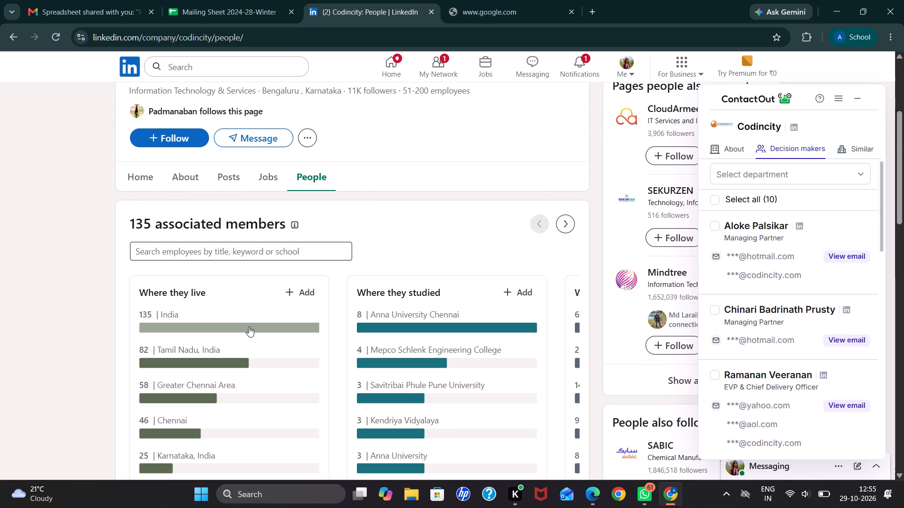
{"action": "left_click", "coordinate": [258, 324]}
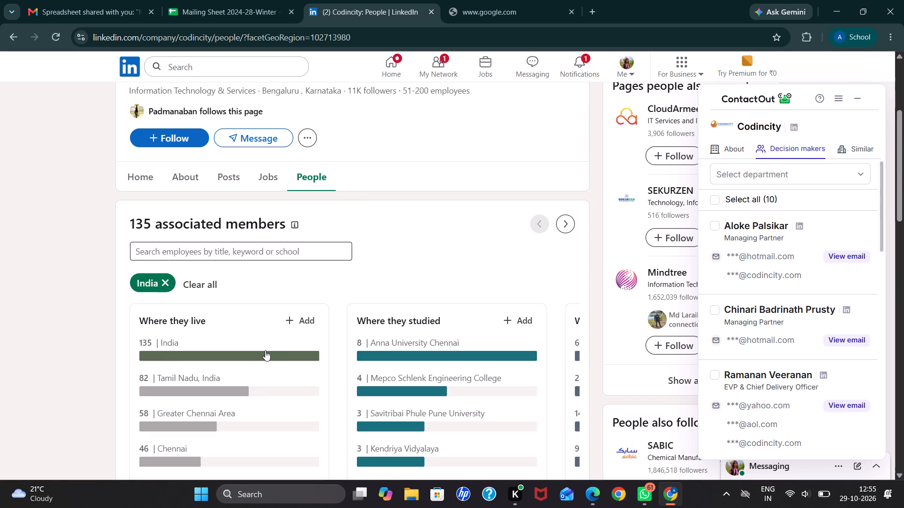
{"action": "left_click", "coordinate": [265, 351]}
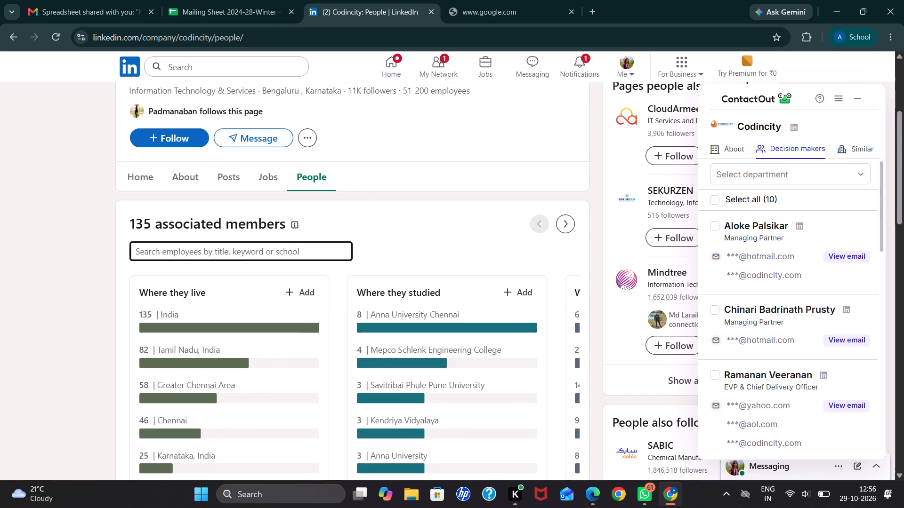
{"action": "type", "text": "hr, t"}
{"action": "type", "text": "alent"}
{"action": "key", "text": "Return"}
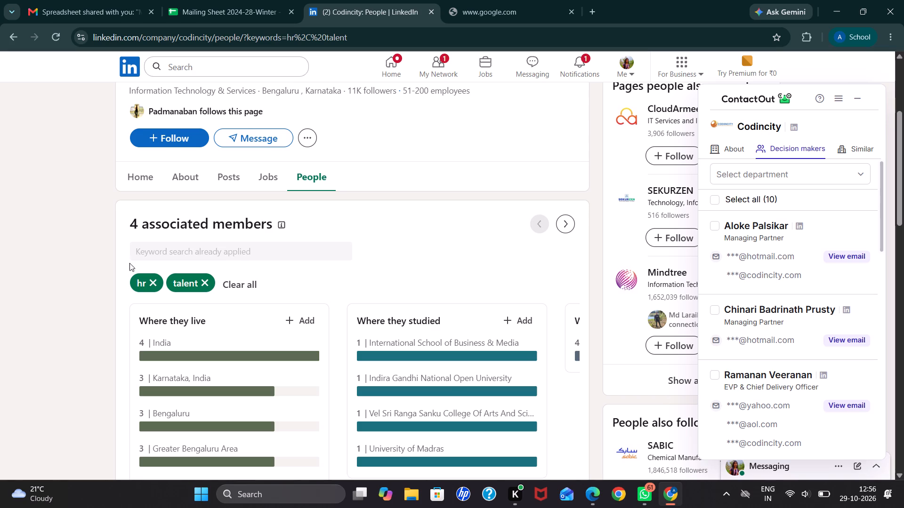
Examine the Codincity employees matching the hr and talent keywords for suitable HR or talent acquisition contacts.
{"action": "scroll", "coordinate": [253, 269], "scroll_direction": "down", "scroll_amount": 3}
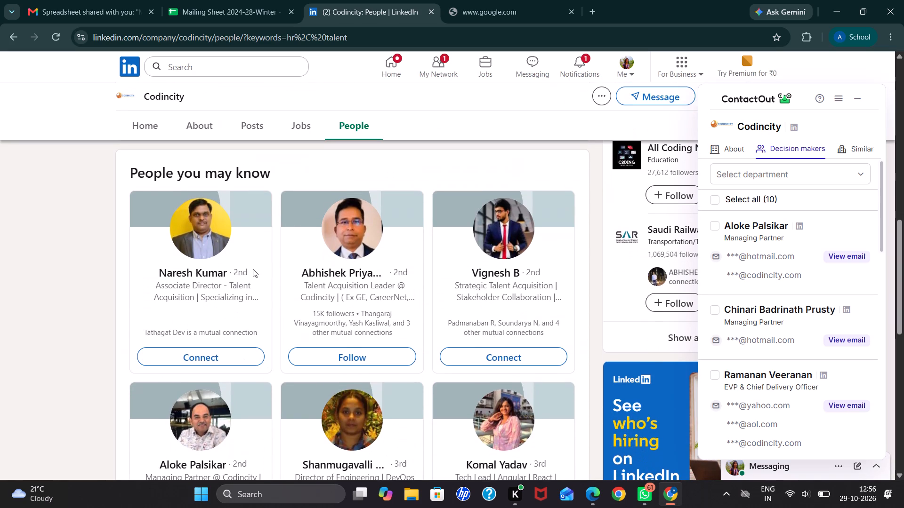
{"action": "scroll", "coordinate": [253, 269], "scroll_direction": "up", "scroll_amount": 2}
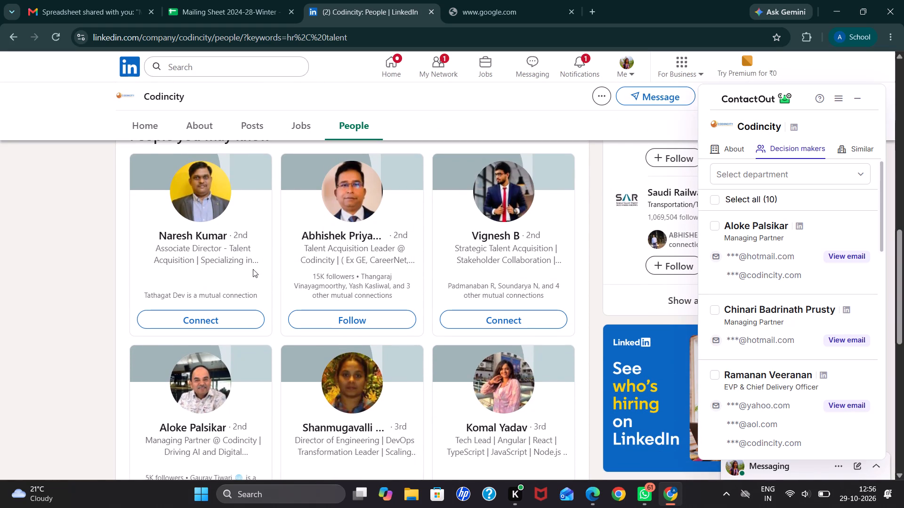
{"action": "scroll", "coordinate": [253, 269], "scroll_direction": "up", "scroll_amount": 4}
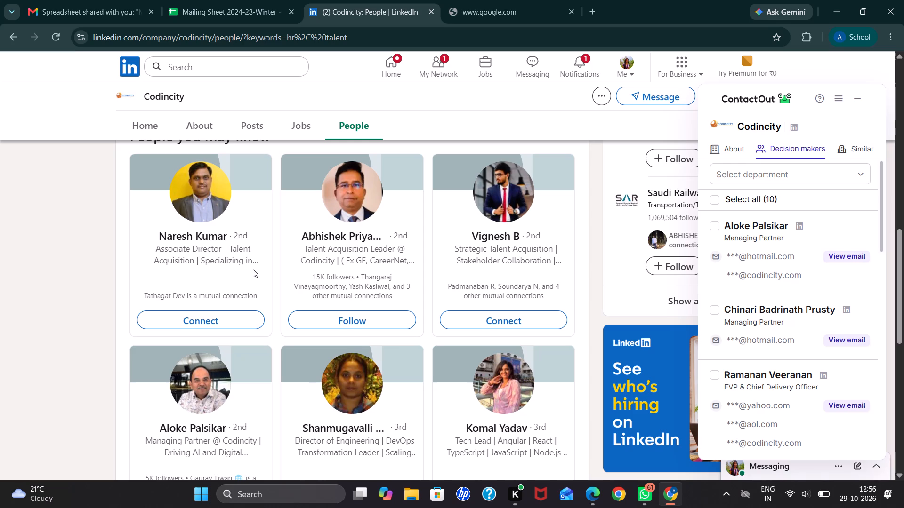
{"action": "scroll", "coordinate": [253, 269], "scroll_direction": "up", "scroll_amount": 5}
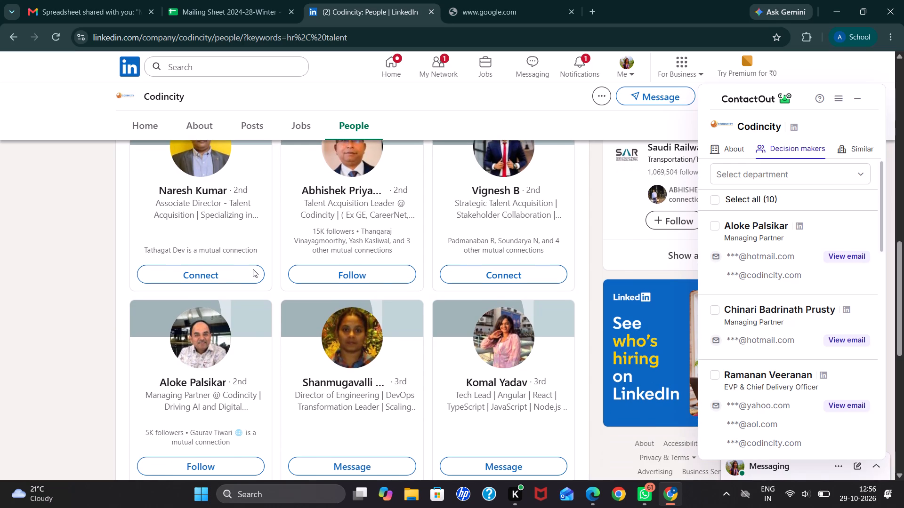
{"action": "scroll", "coordinate": [253, 269], "scroll_direction": "up", "scroll_amount": 1}
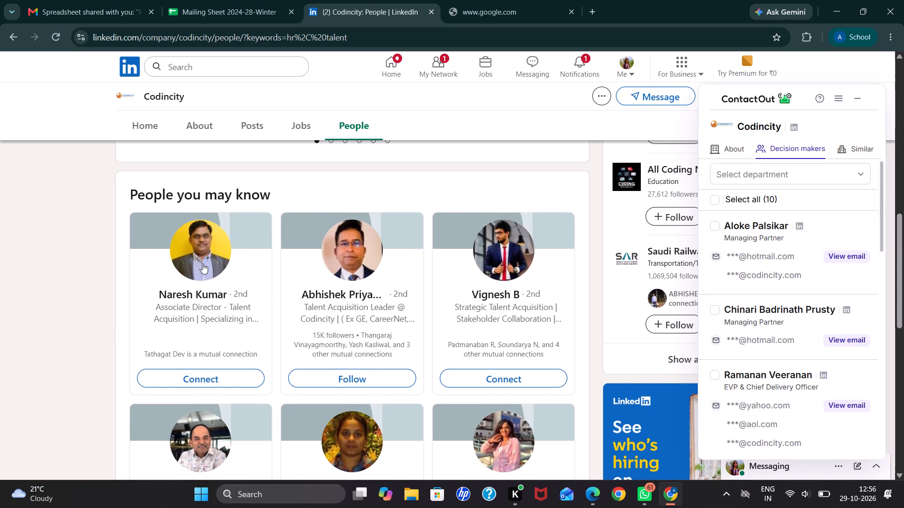
Open the LinkedIn profile of Codincity's Associate Director - Talent Acquisition and reveal the contact's phone numbers with ContactOut.
{"action": "left_click", "coordinate": [202, 263]}
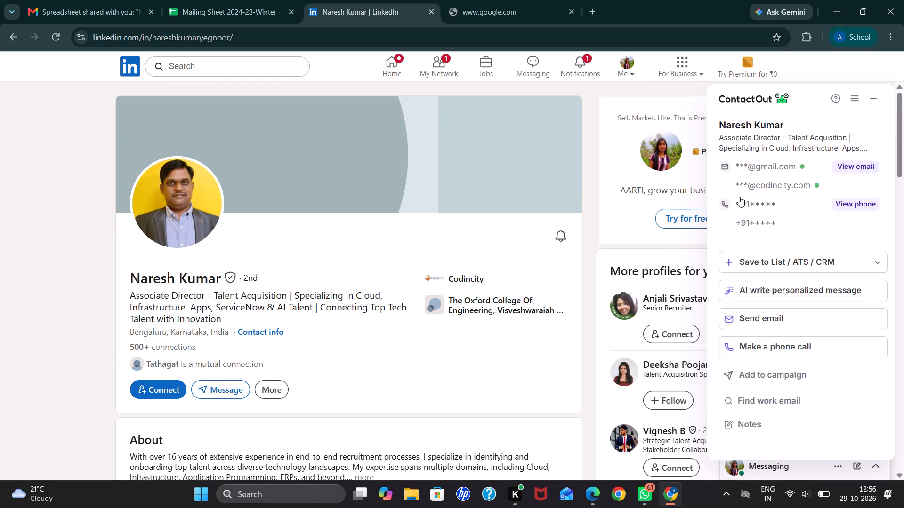
{"action": "left_click", "coordinate": [856, 205]}
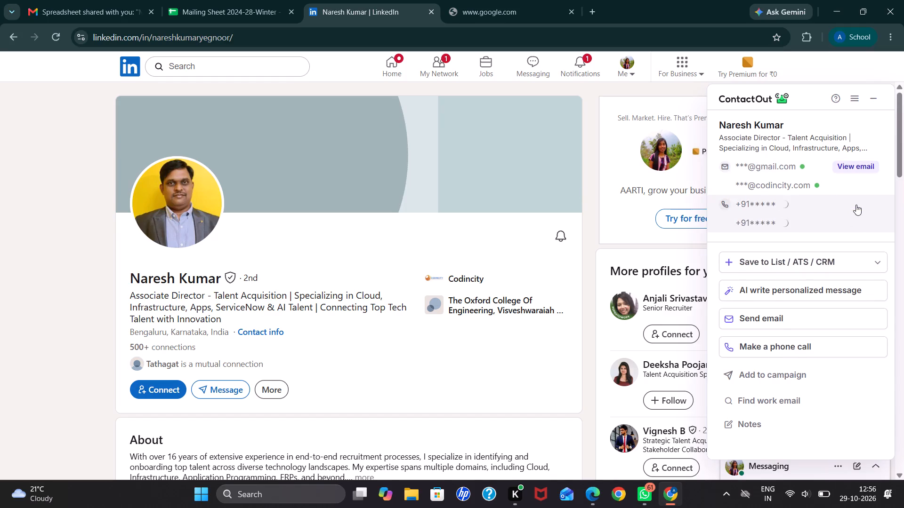
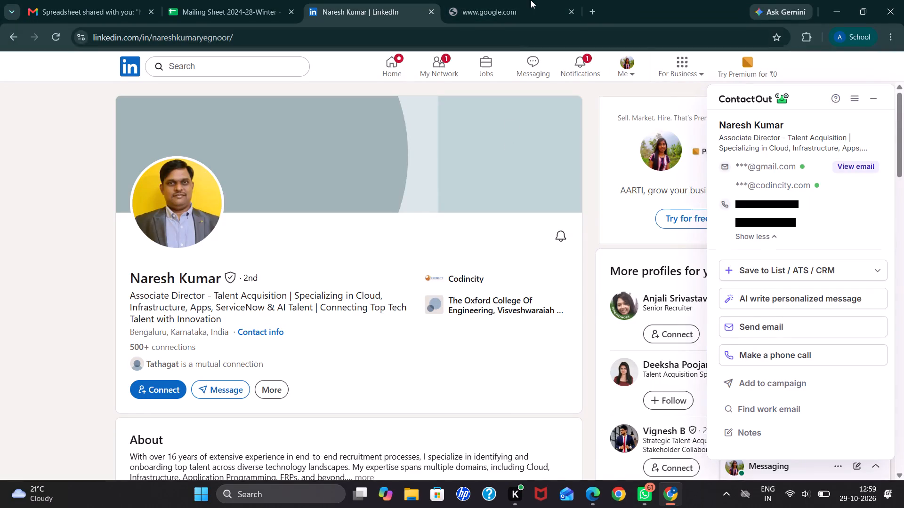
Close the failed search tab and search Google in a new one for "official contact number(indian number) abd mail id INFOREPOS TECHNOLOGIES PRIVATE LIMITED".
{"action": "left_click", "coordinate": [518, 0]}
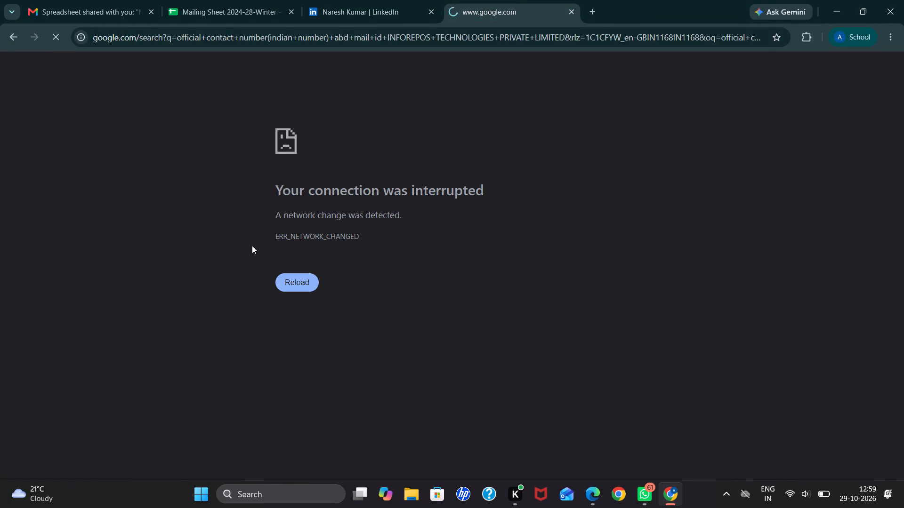
{"action": "left_click", "coordinate": [574, 8]}
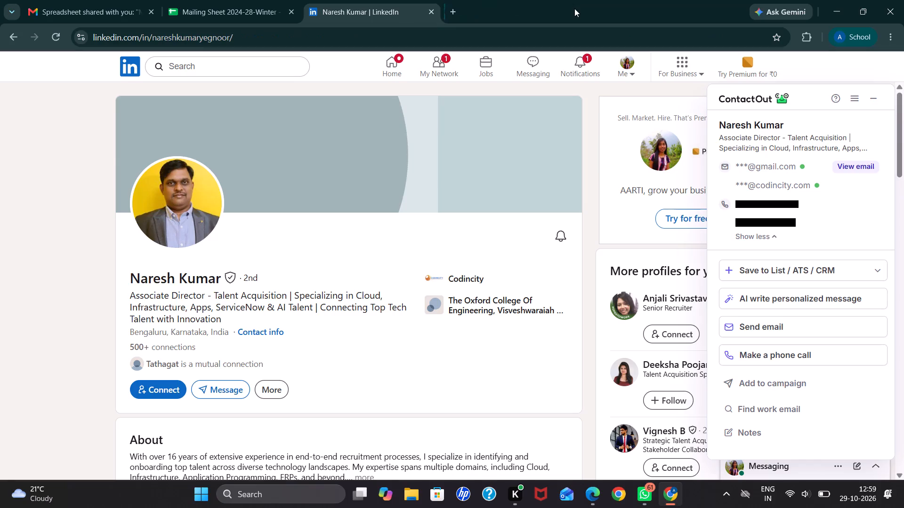
{"action": "left_click", "coordinate": [453, 12]}
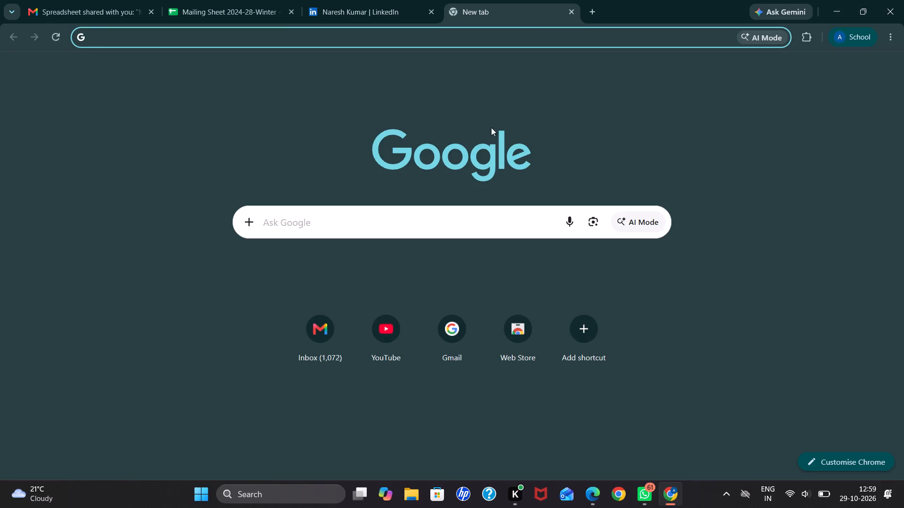
{"action": "left_click", "coordinate": [417, 217]}
{"action": "left_click", "coordinate": [474, 243]}
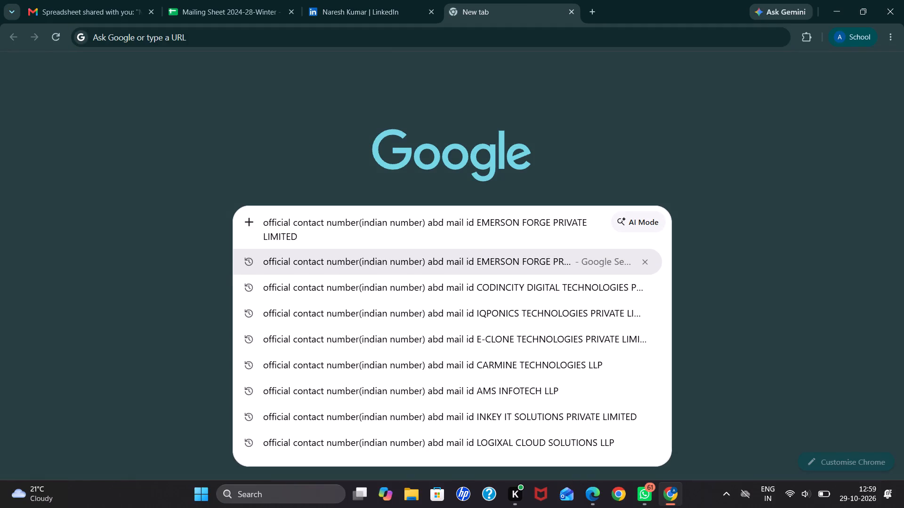
{"action": "left_click_drag", "start_coordinate": [479, 222], "coordinate": [480, 228]}
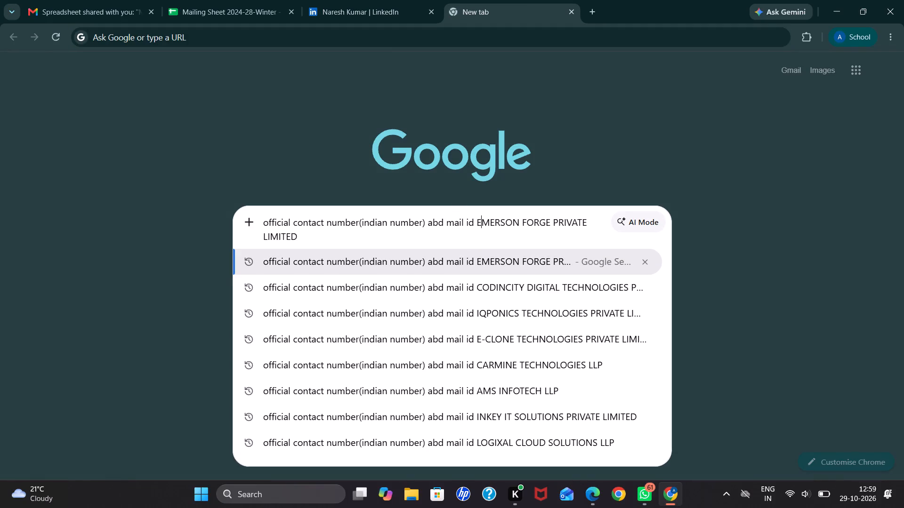
Replace the company name in the Google query, searching for "official contact number(indian number) abd mail id INFOREPOS TECHNOLOGIES PRIVATE LIMITED".
{"action": "left_click_drag", "start_coordinate": [480, 228], "coordinate": [494, 283]}
{"action": "key", "text": "BackSpace"}
{"action": "key", "text": "BackSpace"}
{"action": "key", "text": "ctrl+v"}
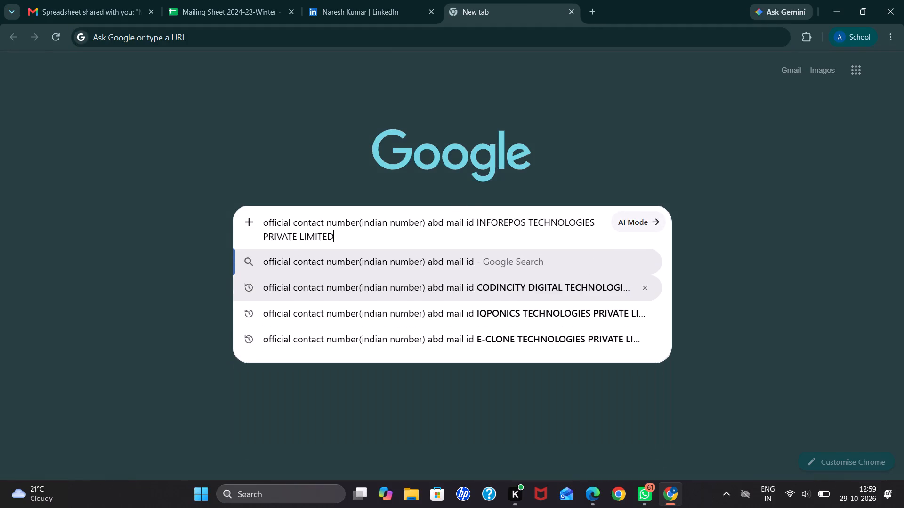
{"action": "key", "text": "Return"}
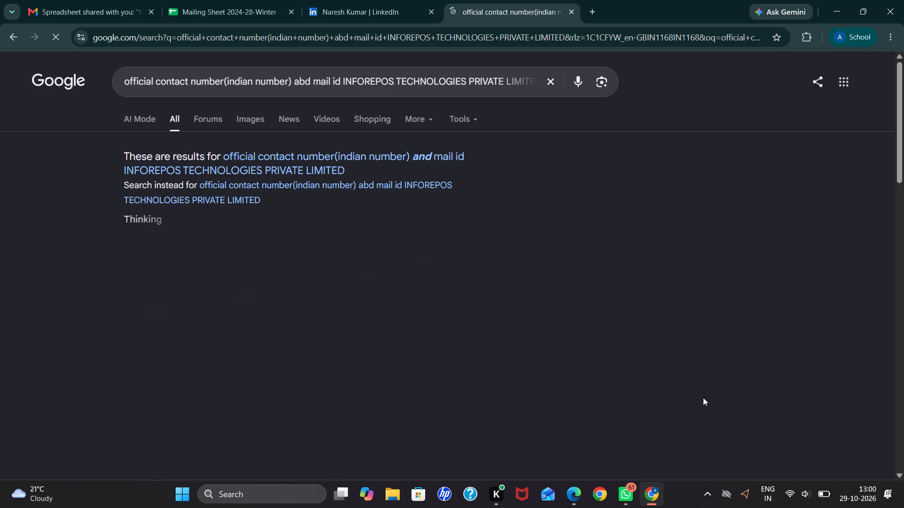
Examine the AI Overview and Google results for INFOREPOS TECHNOLOGIES PRIVATE LIMITED for an official Indian contact number, email and company profile links.
{"action": "scroll", "coordinate": [703, 397], "scroll_direction": "down", "scroll_amount": 3}
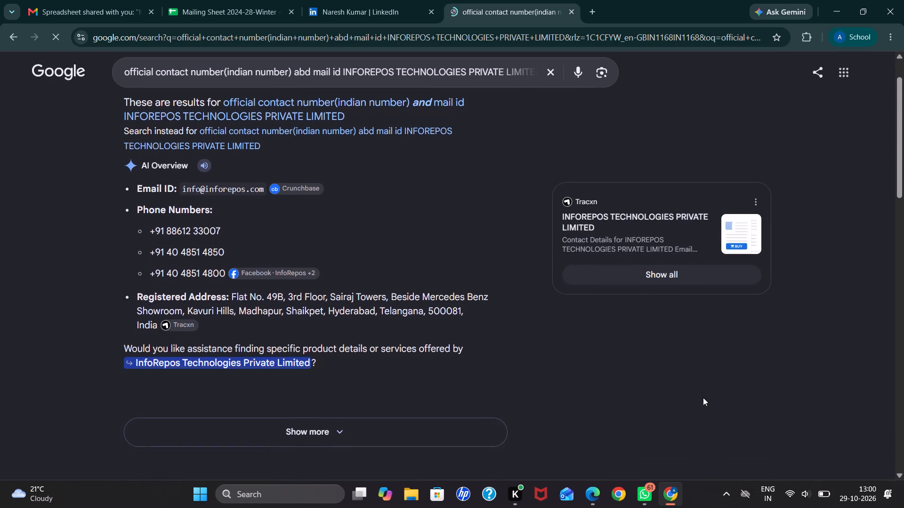
{"action": "scroll", "coordinate": [703, 397], "scroll_direction": "down", "scroll_amount": 4}
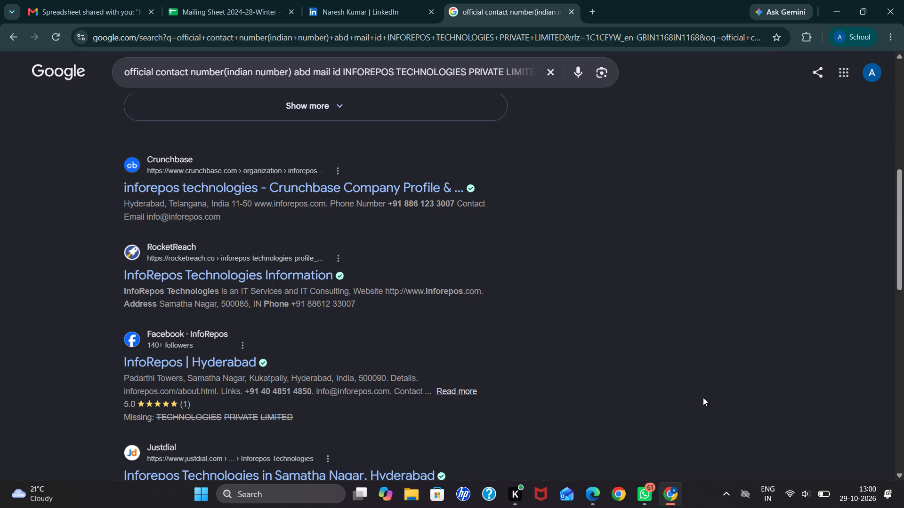
{"action": "scroll", "coordinate": [604, 378], "scroll_direction": "down", "scroll_amount": 1}
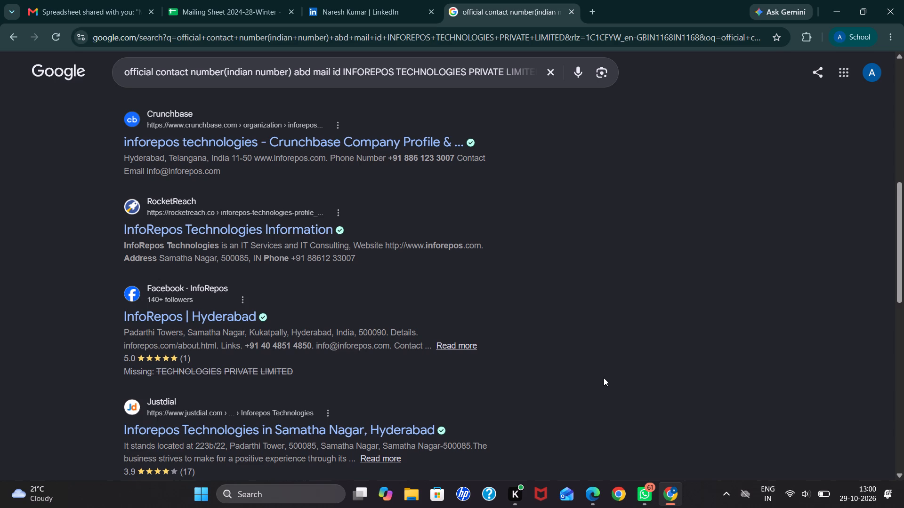
{"action": "scroll", "coordinate": [604, 378], "scroll_direction": "down", "scroll_amount": 2}
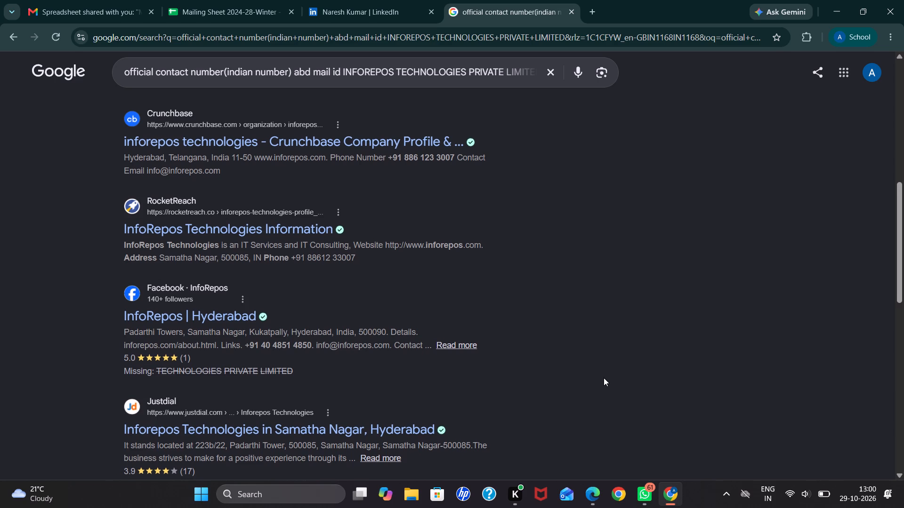
{"action": "scroll", "coordinate": [604, 378], "scroll_direction": "down", "scroll_amount": 2}
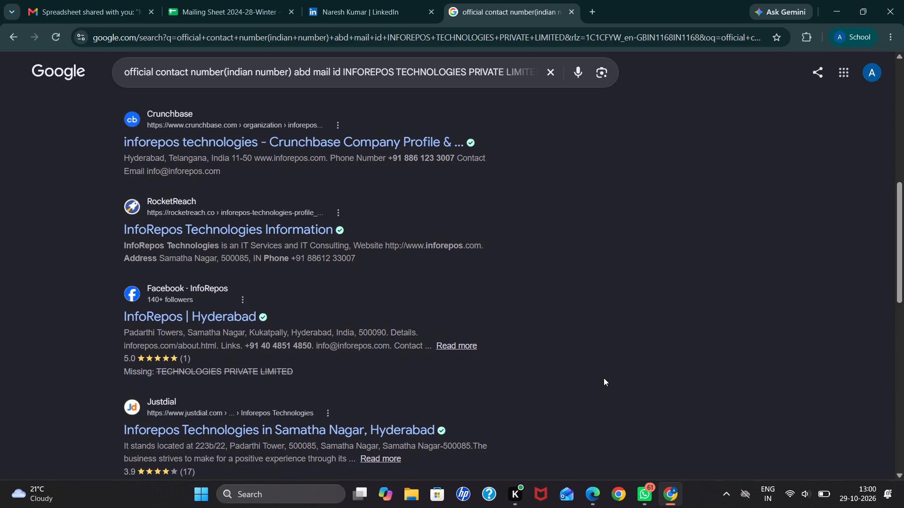
{"action": "scroll", "coordinate": [604, 378], "scroll_direction": "down", "scroll_amount": 3}
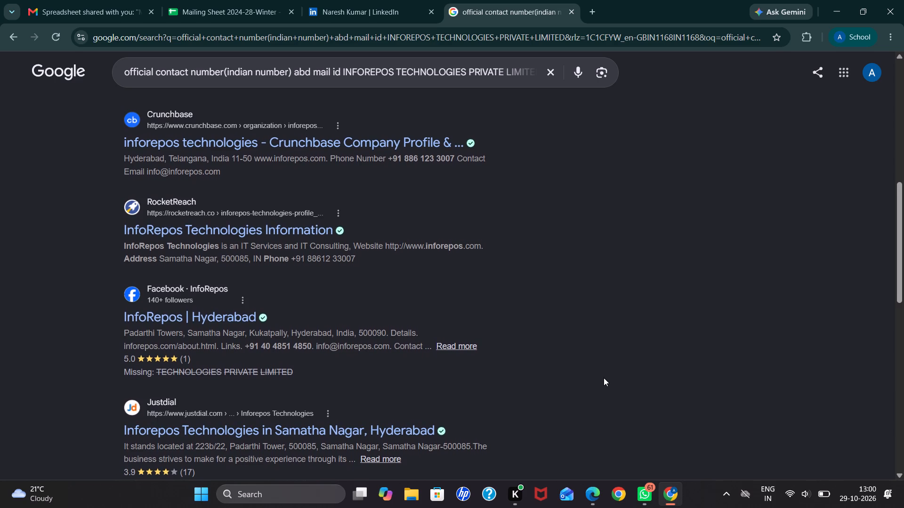
{"action": "scroll", "coordinate": [604, 378], "scroll_direction": "down", "scroll_amount": 4}
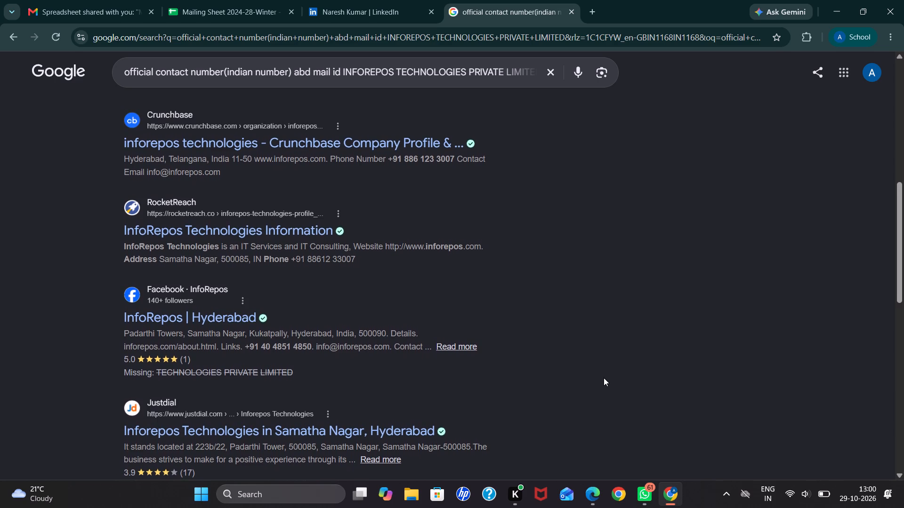
{"action": "scroll", "coordinate": [604, 378], "scroll_direction": "down", "scroll_amount": 1}
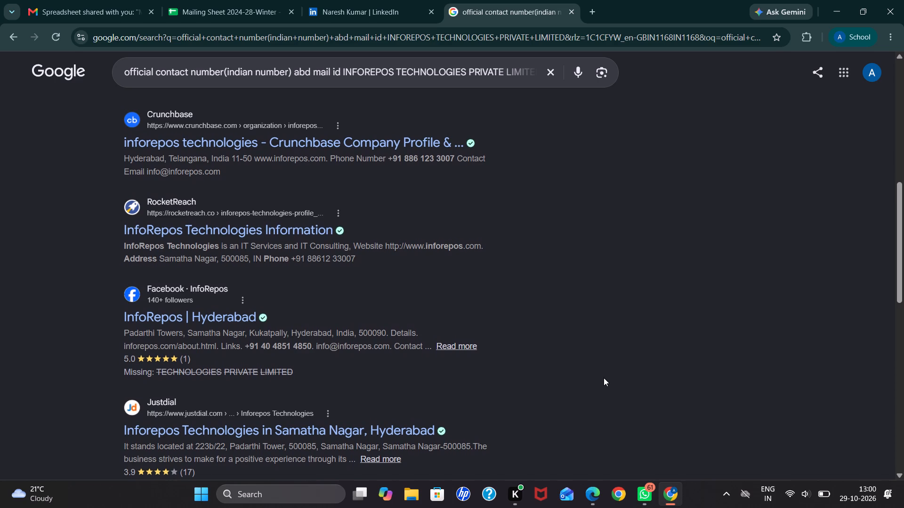
{"action": "scroll", "coordinate": [604, 378], "scroll_direction": "down", "scroll_amount": 1}
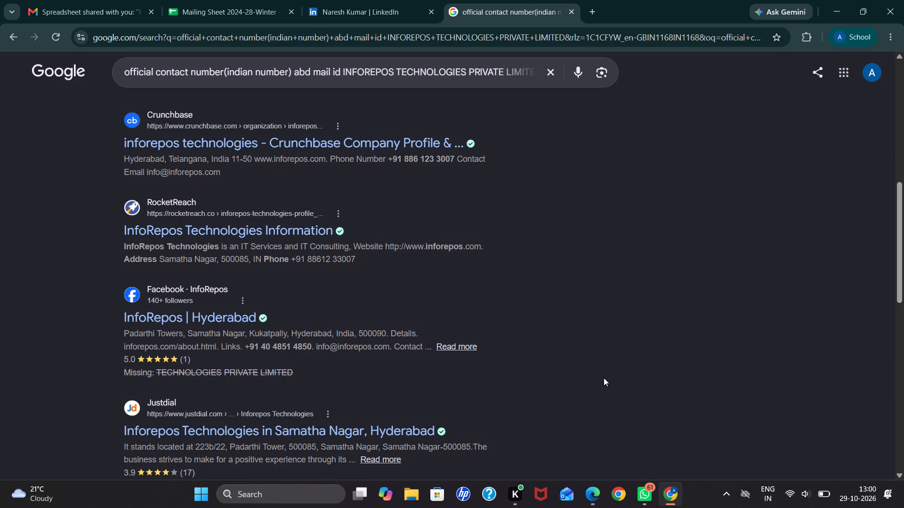
{"action": "scroll", "coordinate": [604, 378], "scroll_direction": "down", "scroll_amount": 3}
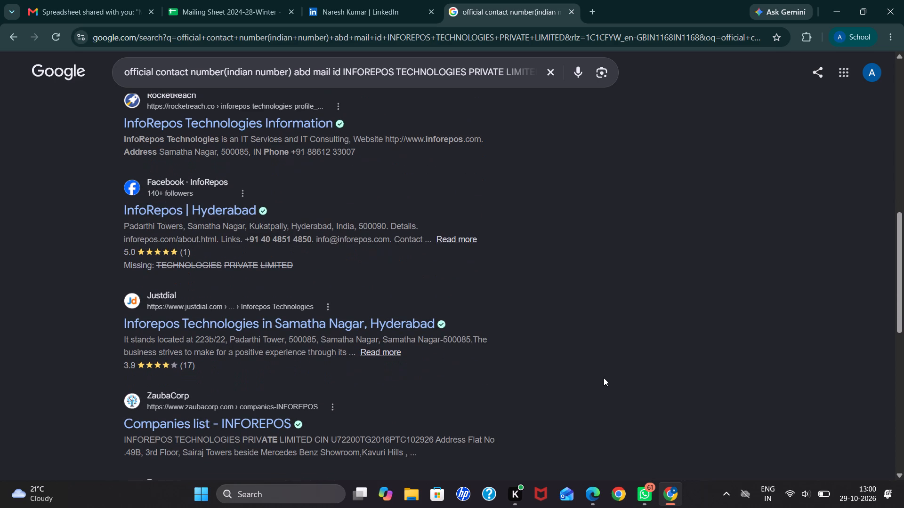
{"action": "scroll", "coordinate": [604, 378], "scroll_direction": "down", "scroll_amount": 1}
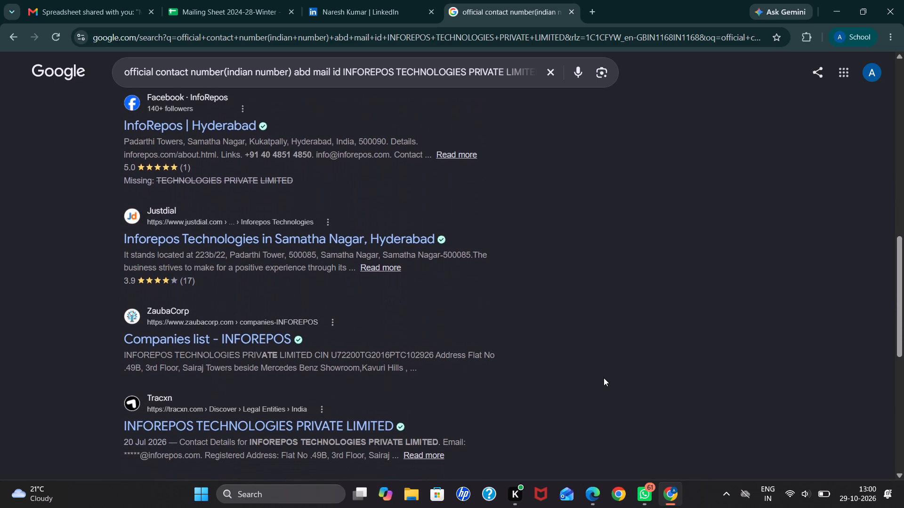
{"action": "scroll", "coordinate": [604, 378], "scroll_direction": "down", "scroll_amount": 1}
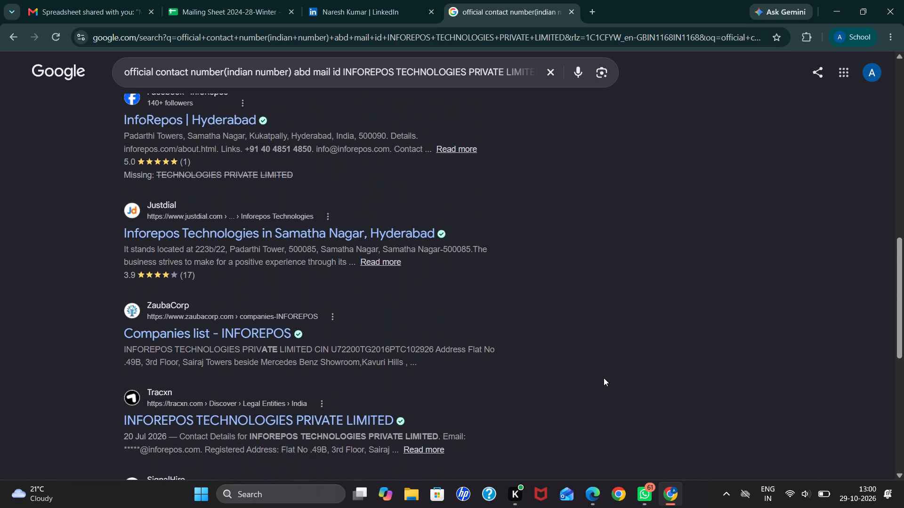
{"action": "scroll", "coordinate": [604, 378], "scroll_direction": "down", "scroll_amount": 2}
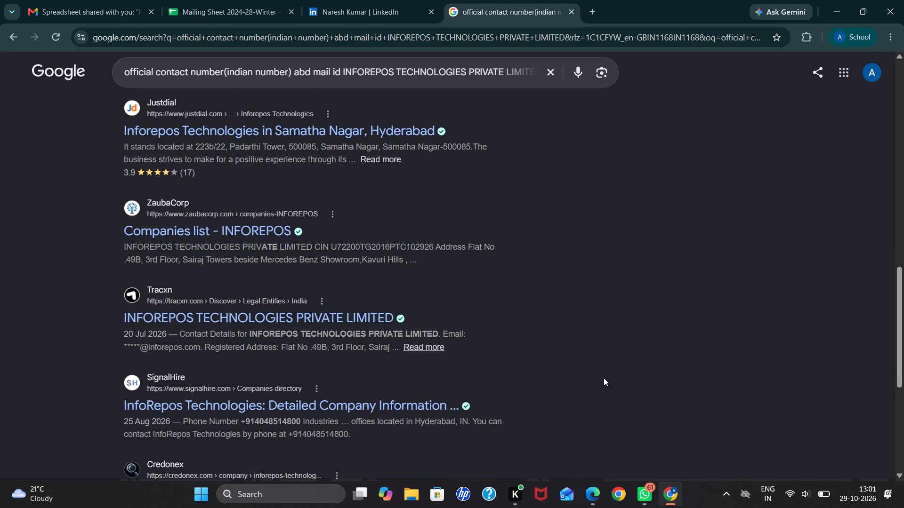
{"action": "scroll", "coordinate": [604, 378], "scroll_direction": "down", "scroll_amount": 1}
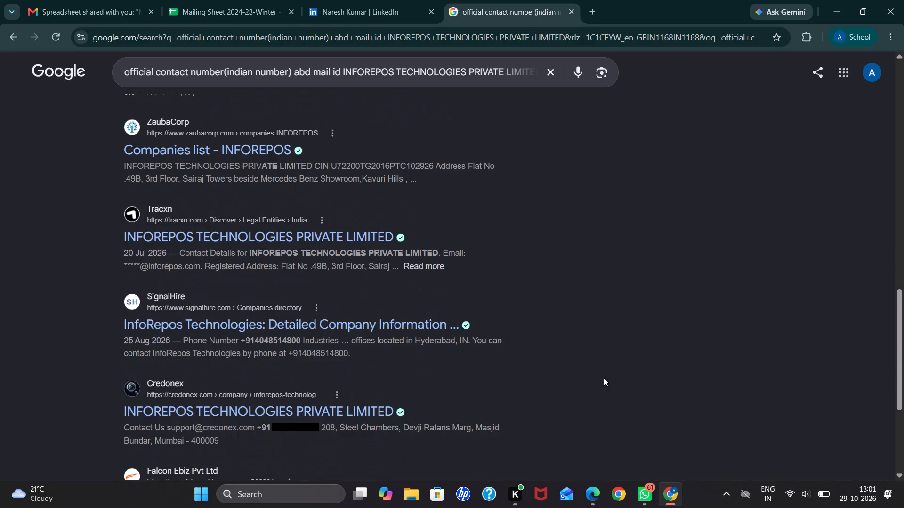
{"action": "scroll", "coordinate": [604, 378], "scroll_direction": "down", "scroll_amount": 1}
Switch to the AIML Winter Database 2024-2028 spreadsheet in Edge, at the INFOREPOS TECHNOLOGIES PRIVATE LIMITED row.
{"action": "left_click", "coordinate": [597, 493]}
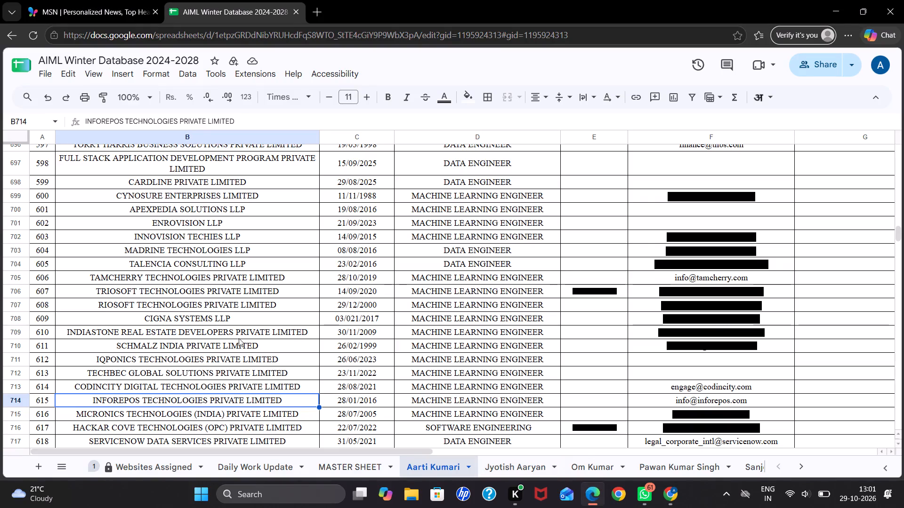
Copy the company name MICRONICS TECHNOLOGIES (INDIA) PRIVATE LIMITED from cell B715 of the AIML Winter Database sheet in Edge.
{"action": "left_click", "coordinate": [312, 414]}
{"action": "scroll", "coordinate": [312, 414], "scroll_direction": "down", "scroll_amount": 3}
{"action": "double_click", "coordinate": [305, 274]}
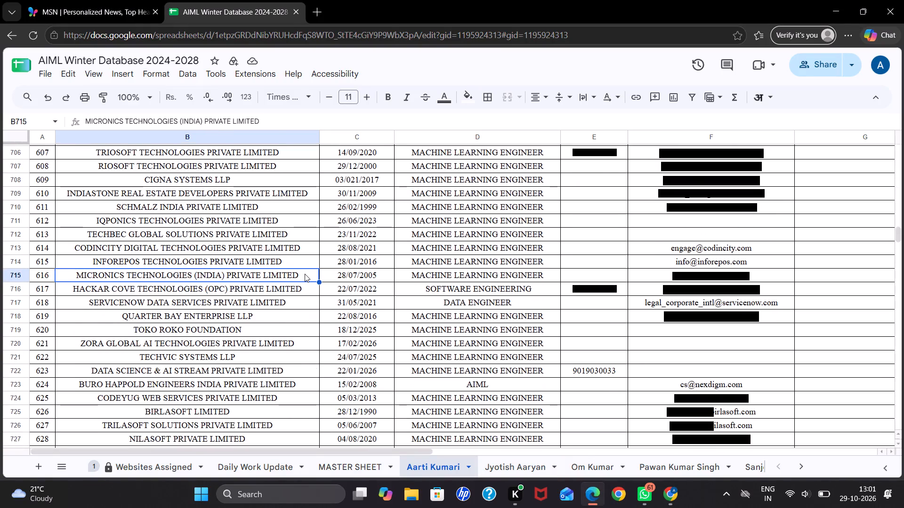
{"action": "key", "text": "ctrl+a"}
{"action": "key", "text": "ctrl+c"}
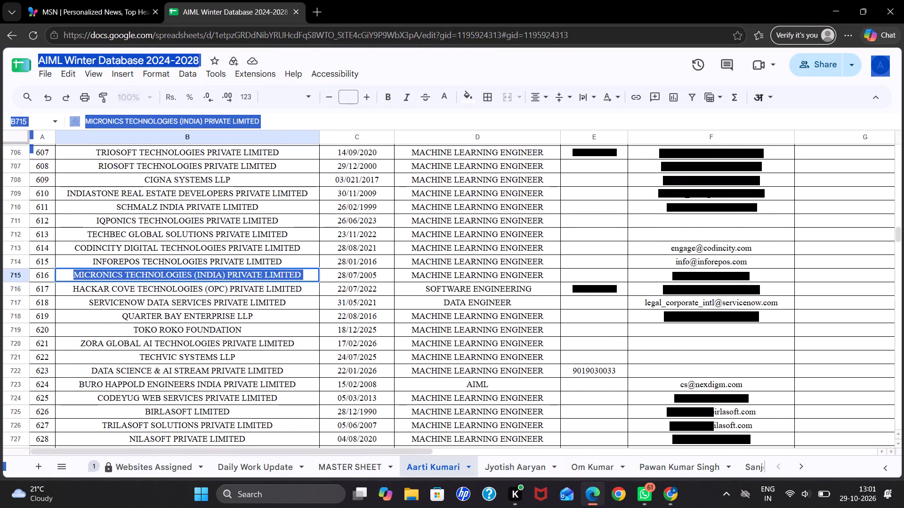
{"action": "left_click", "coordinate": [305, 274]}
{"action": "double_click", "coordinate": [305, 274]}
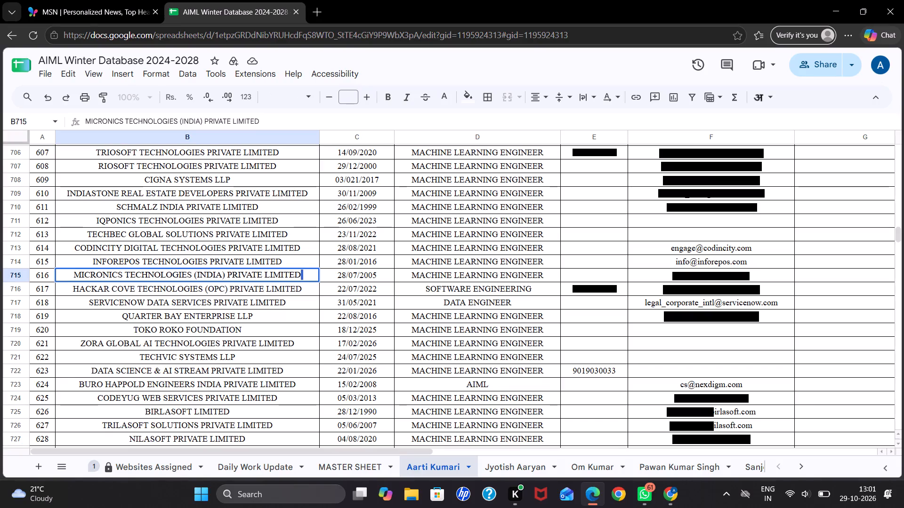
{"action": "left_click", "coordinate": [307, 290]}
{"action": "double_click", "coordinate": [310, 276]}
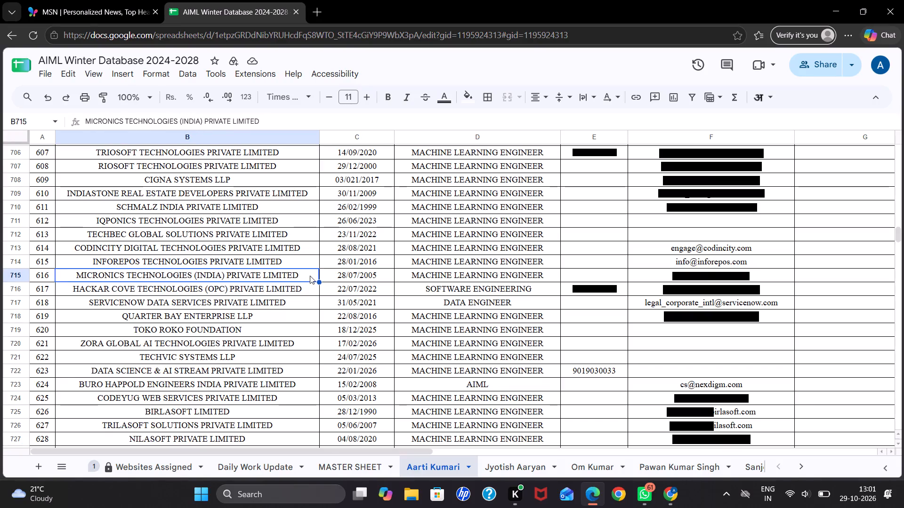
{"action": "key", "text": "ctrl+a"}
{"action": "key", "text": "ctrl+c"}
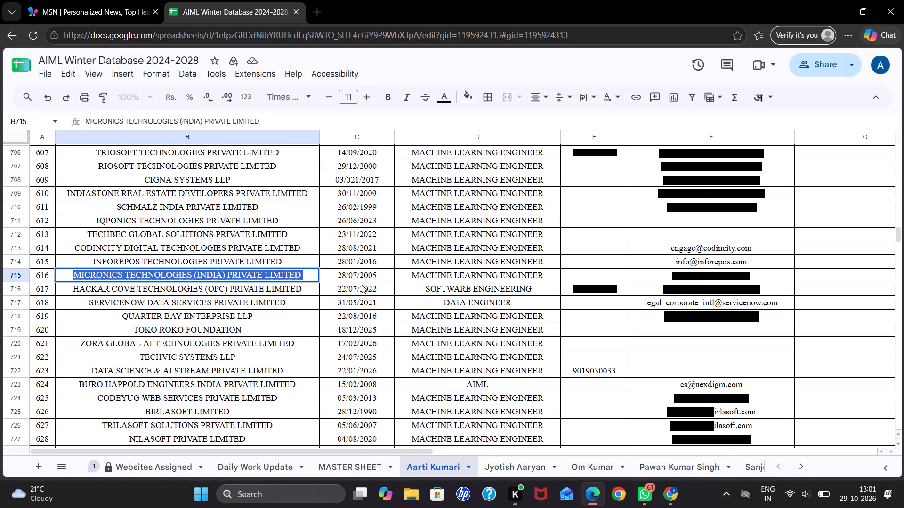
In Chrome, replace the query's company name with MICRONICS TECHNOLOGIES (INDIA) PRIVATE LIMITED, search Google and look through the results for contact sources.
{"action": "left_click", "coordinate": [664, 486]}
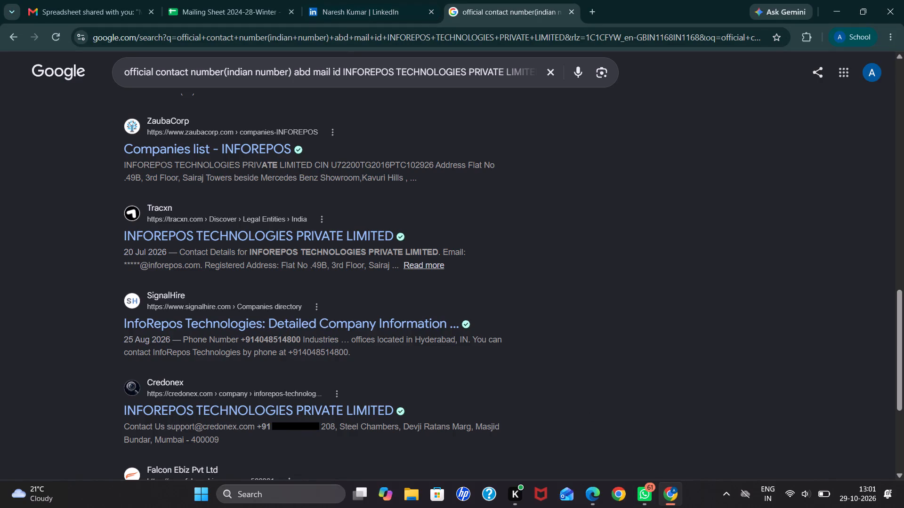
{"action": "left_click_drag", "start_coordinate": [342, 71], "coordinate": [658, 74]}
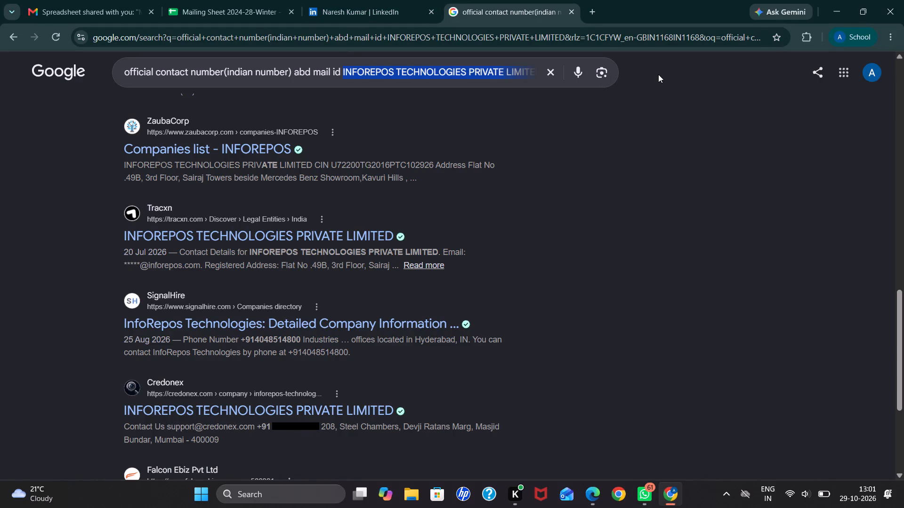
{"action": "key", "text": "BackSpace"}
{"action": "key", "text": "ctrl+v"}
{"action": "key", "text": "Return"}
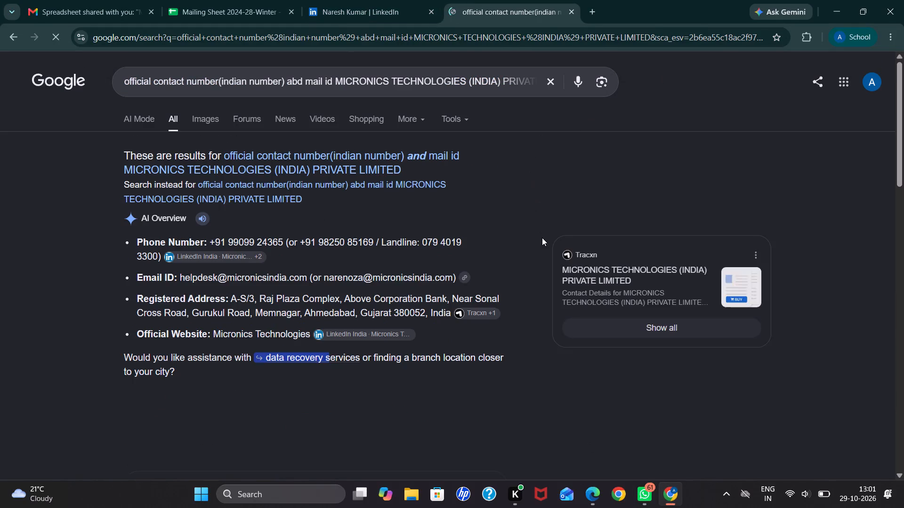
{"action": "scroll", "coordinate": [498, 352], "scroll_direction": "down", "scroll_amount": 3}
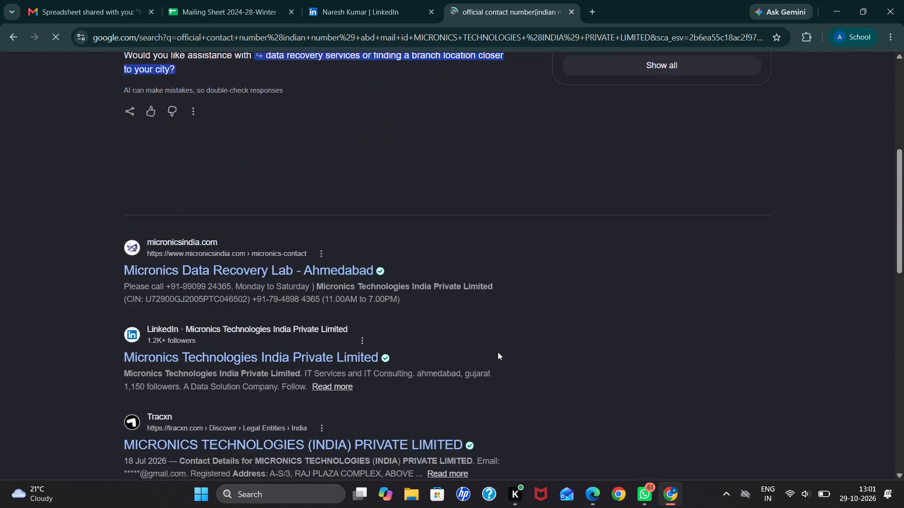
{"action": "scroll", "coordinate": [498, 352], "scroll_direction": "down", "scroll_amount": 4}
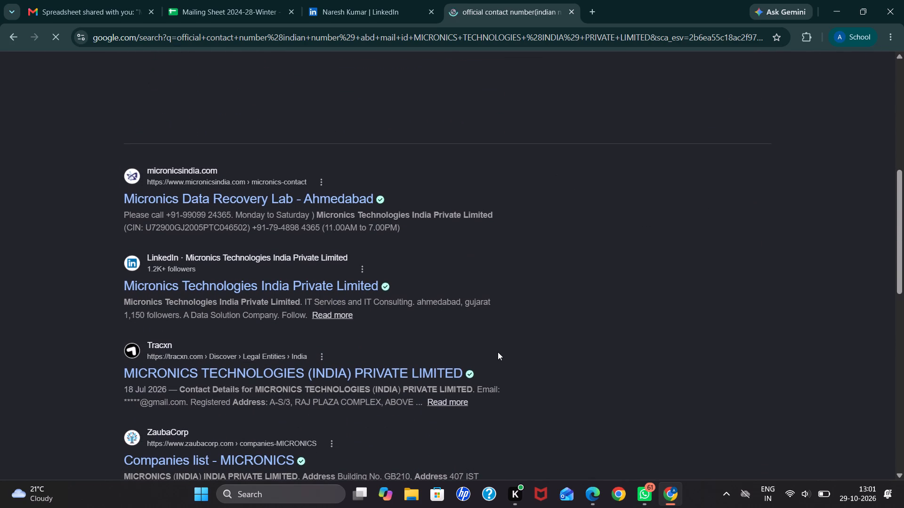
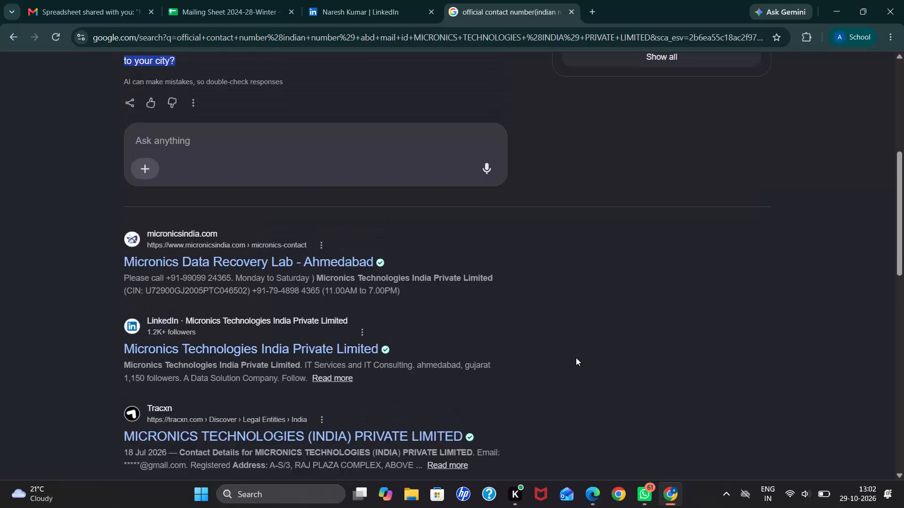
Open the LinkedIn company page of Micronics Technologies India Private Limited from the Google results.
{"action": "scroll", "coordinate": [576, 357], "scroll_direction": "down", "scroll_amount": 1}
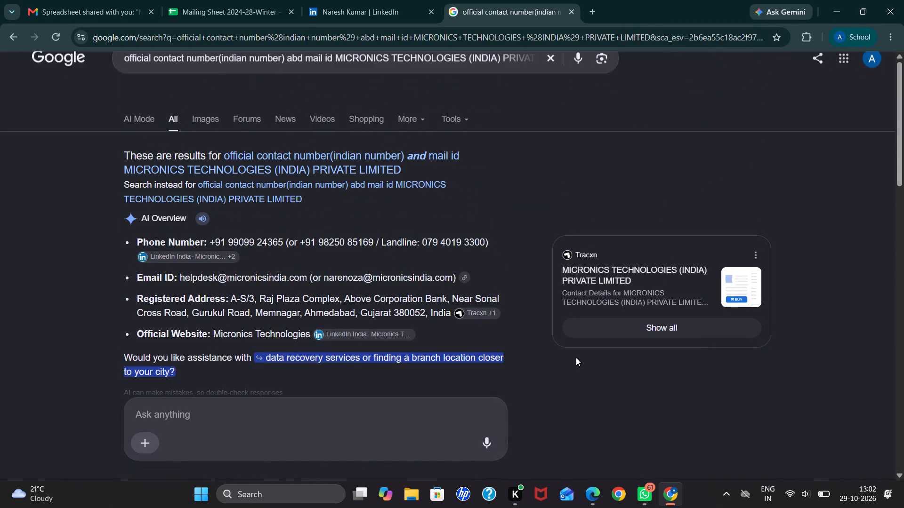
{"action": "scroll", "coordinate": [576, 357], "scroll_direction": "down", "scroll_amount": 2}
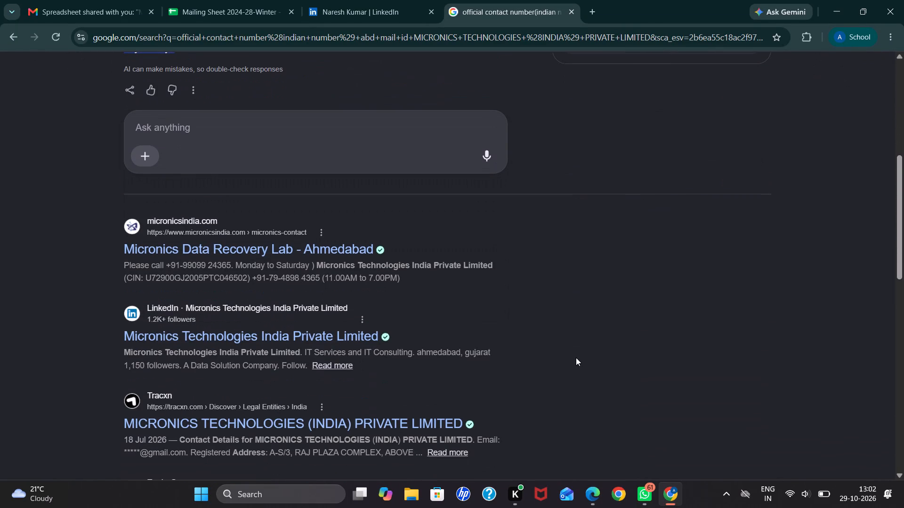
{"action": "scroll", "coordinate": [576, 357], "scroll_direction": "down", "scroll_amount": 1}
{"action": "left_click", "coordinate": [338, 335]}
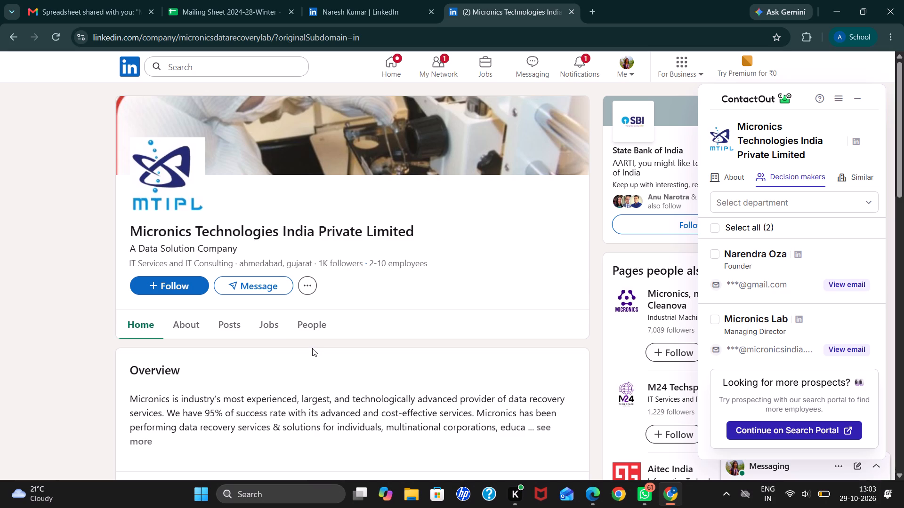
Look over the Micronics Technologies LinkedIn page, close it and the Codincity recruiter's profile, and open a new tab.
{"action": "scroll", "coordinate": [347, 357], "scroll_direction": "down", "scroll_amount": 1}
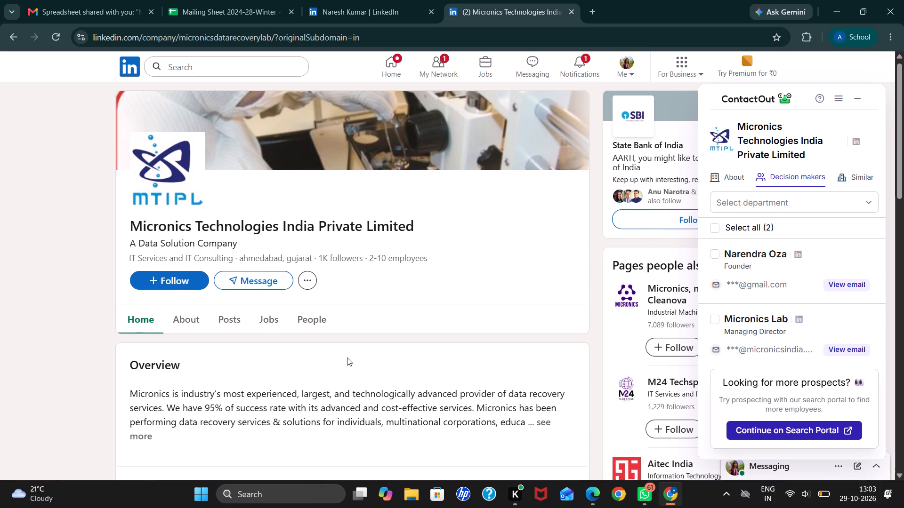
{"action": "scroll", "coordinate": [347, 357], "scroll_direction": "down", "scroll_amount": 3}
{"action": "scroll", "coordinate": [347, 357], "scroll_direction": "up", "scroll_amount": 16}
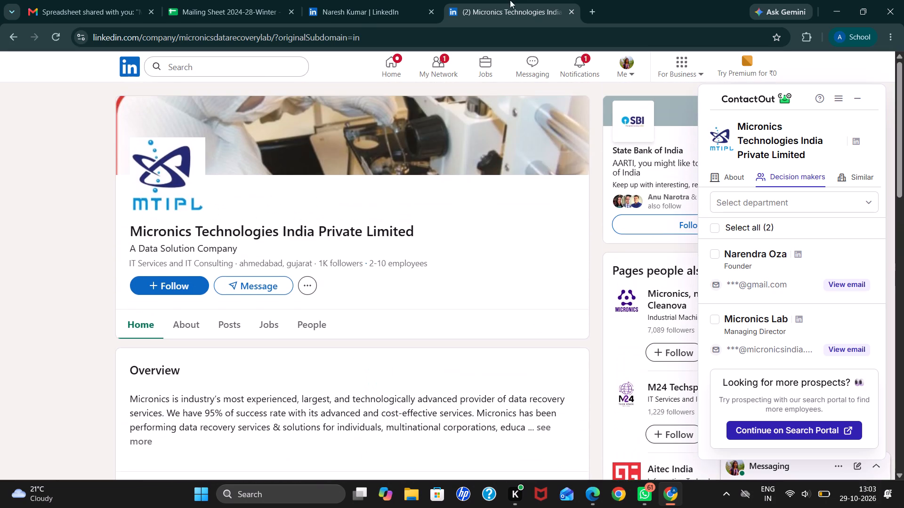
{"action": "left_click", "coordinate": [571, 11]}
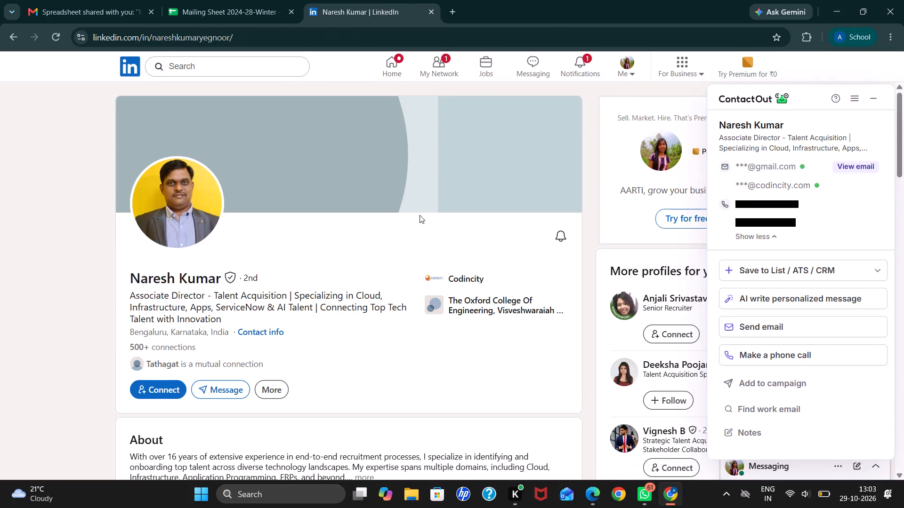
{"action": "left_click", "coordinate": [434, 13]}
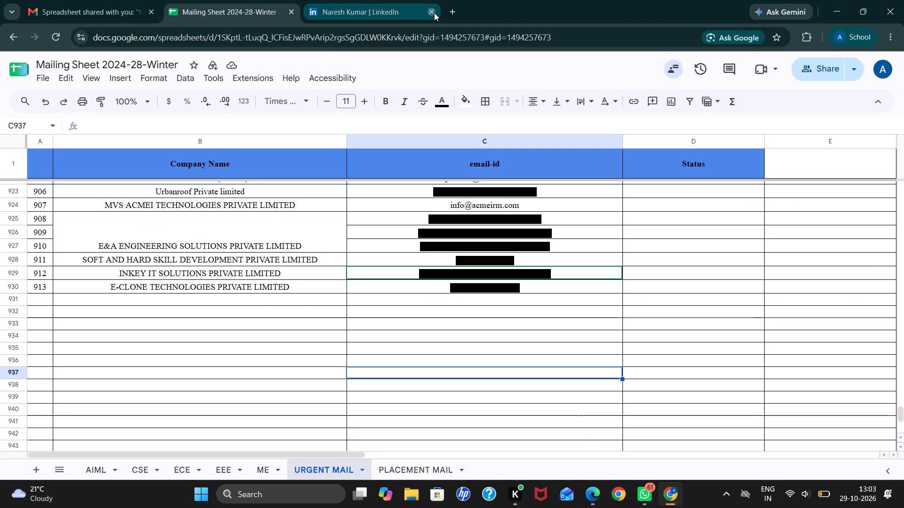
{"action": "left_click", "coordinate": [309, 9]}
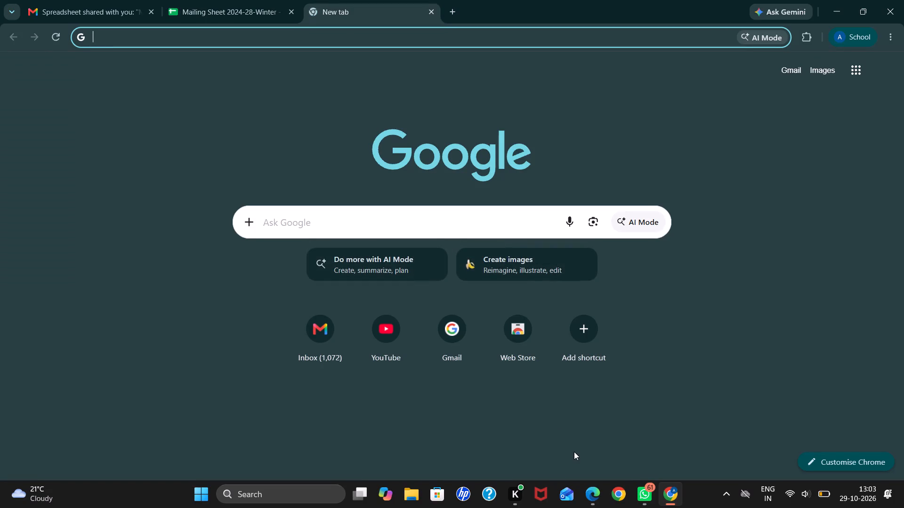
Copy the company name SERVICENOW DATA SERVICES PRIVATE LIMITED from cell B717 of the AIML Winter Database sheet in Edge.
{"action": "left_click", "coordinate": [591, 505]}
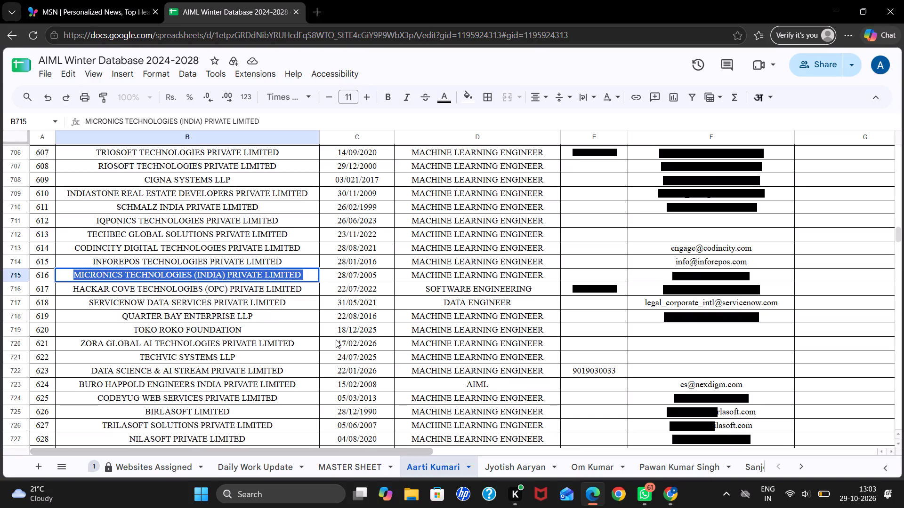
{"action": "double_click", "coordinate": [292, 301]}
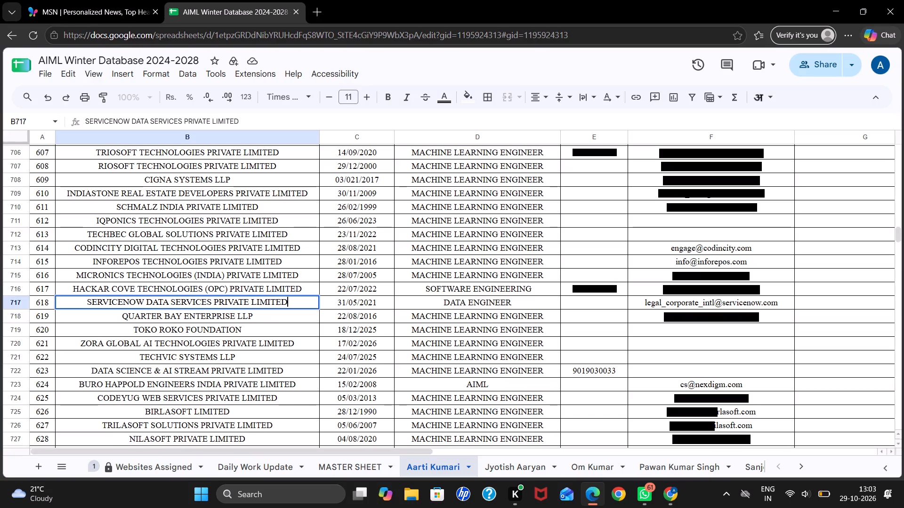
{"action": "key", "text": "ctrl+a"}
{"action": "key", "text": "ctrl+c"}
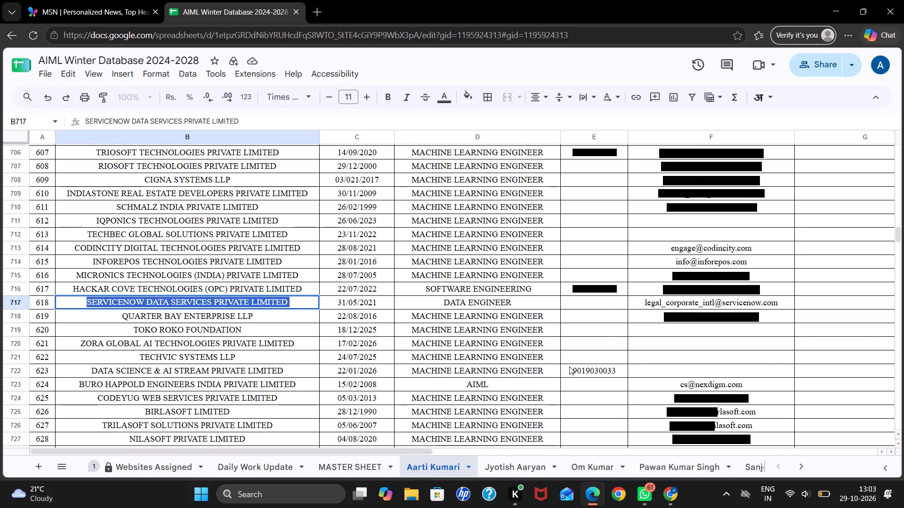
In Chrome, rework the earlier EMERSON FORGE query and search Google for "official contact number(indian number SERVICENOW DATA SERVICES PRIVATE LIMITED".
{"action": "left_click", "coordinate": [671, 496]}
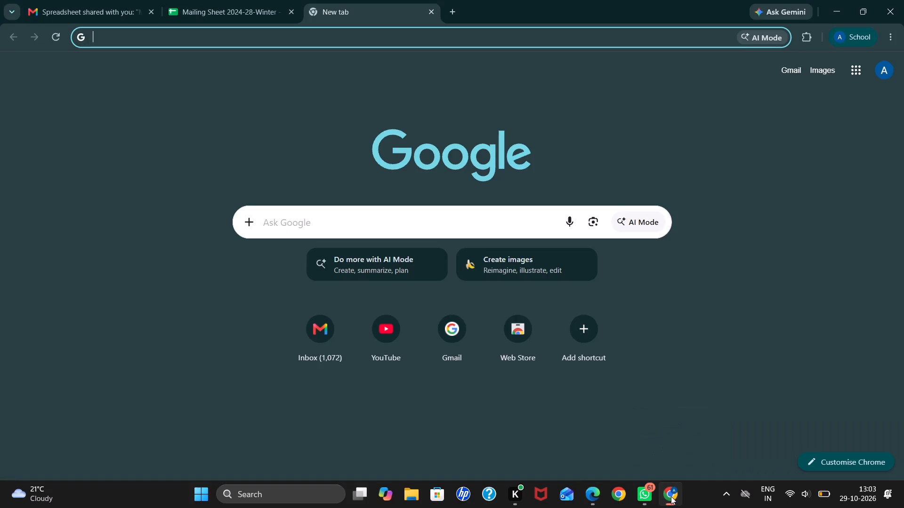
{"action": "left_click", "coordinate": [388, 226]}
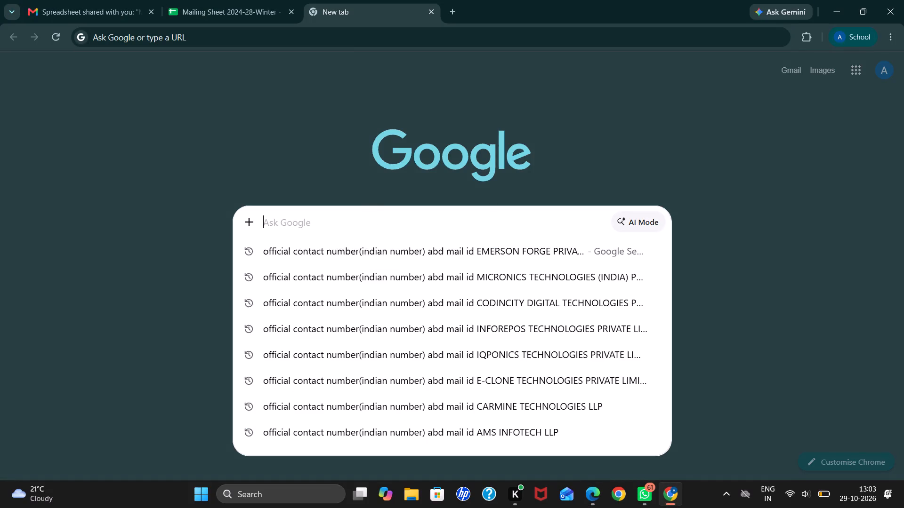
{"action": "left_click", "coordinate": [406, 261]}
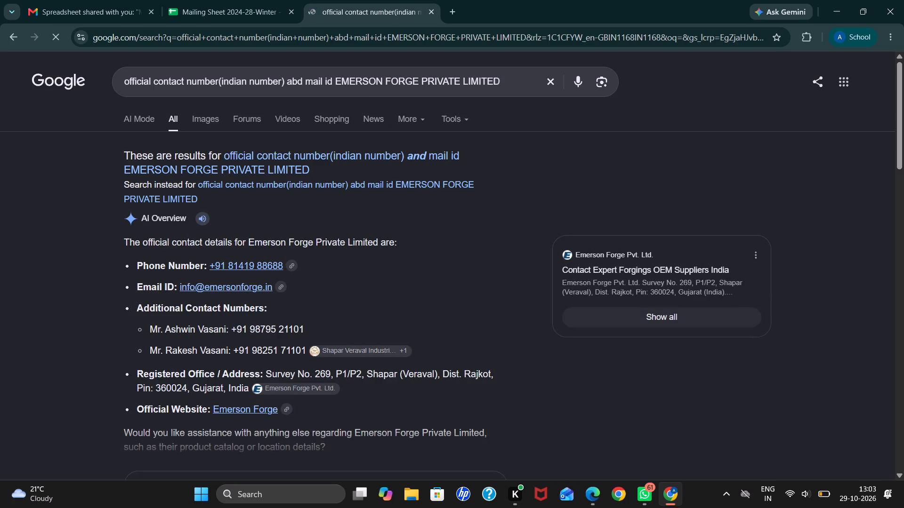
{"action": "left_click_drag", "start_coordinate": [335, 79], "coordinate": [903, 75]}
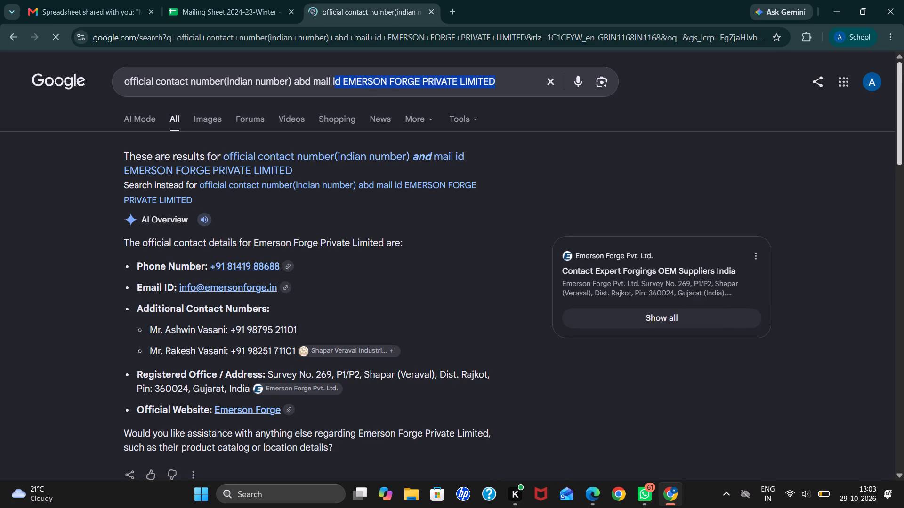
{"action": "key", "text": "BackSpace"}
{"action": "key", "text": "BackSpace"}
{"action": "key", "text": "BackSpace"}
{"action": "key", "text": "BackSpace"}
{"action": "key", "text": "BackSpace"}
{"action": "key", "text": "BackSpace"}
{"action": "key", "text": "BackSpace"}
{"action": "key", "text": "BackSpace"}
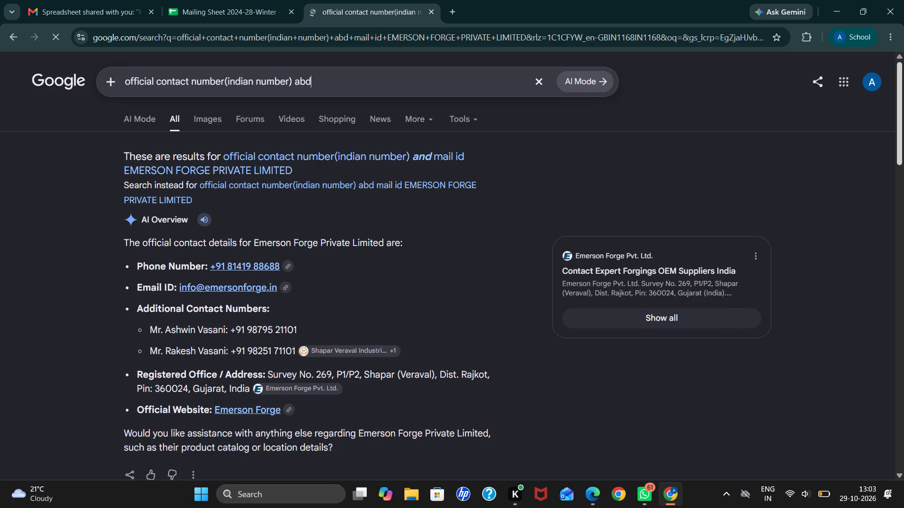
{"action": "key", "text": "BackSpace"}
{"action": "key", "text": "BackSpace"}
{"action": "key", "text": "BackSpace"}
{"action": "key", "text": "BackSpace"}
{"action": "key", "text": "BackSpace"}
{"action": "key", "text": "space"}
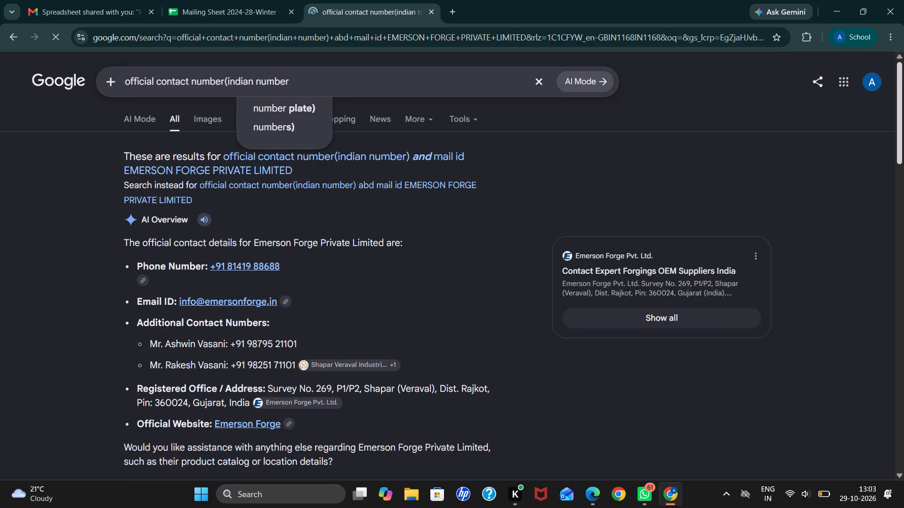
{"action": "key", "text": "ctrl+v"}
{"action": "key", "text": "Return"}
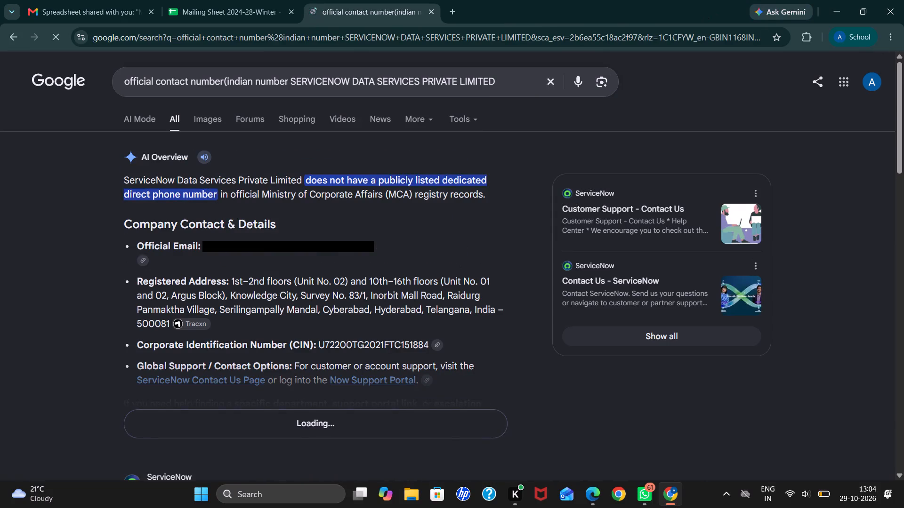
Open ServiceNow's LinkedIn company page from the search results and browse its People section for HR contacts.
{"action": "scroll", "coordinate": [411, 278], "scroll_direction": "down", "scroll_amount": 4}
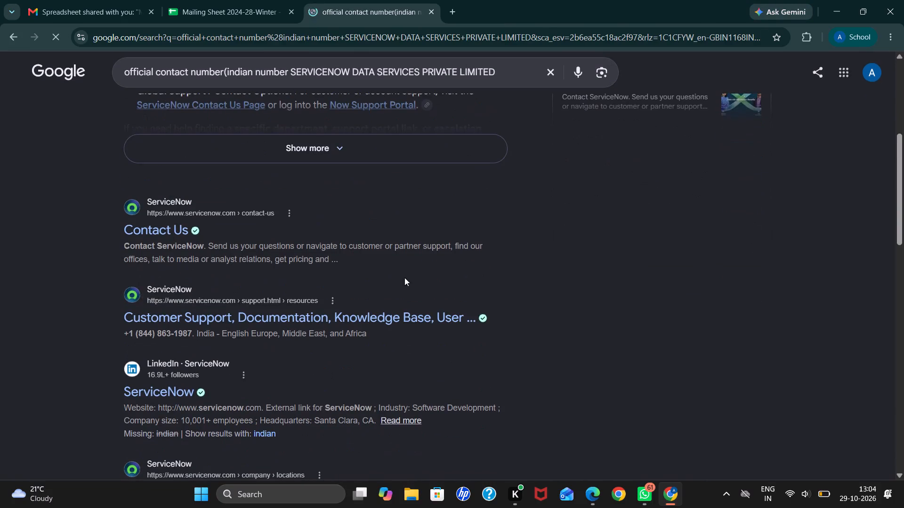
{"action": "scroll", "coordinate": [207, 389], "scroll_direction": "down", "scroll_amount": 2}
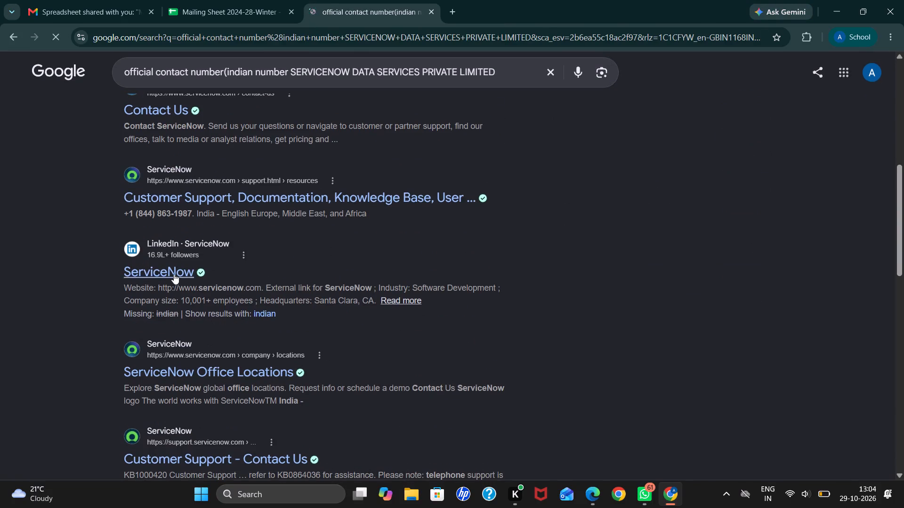
{"action": "left_click", "coordinate": [174, 274]}
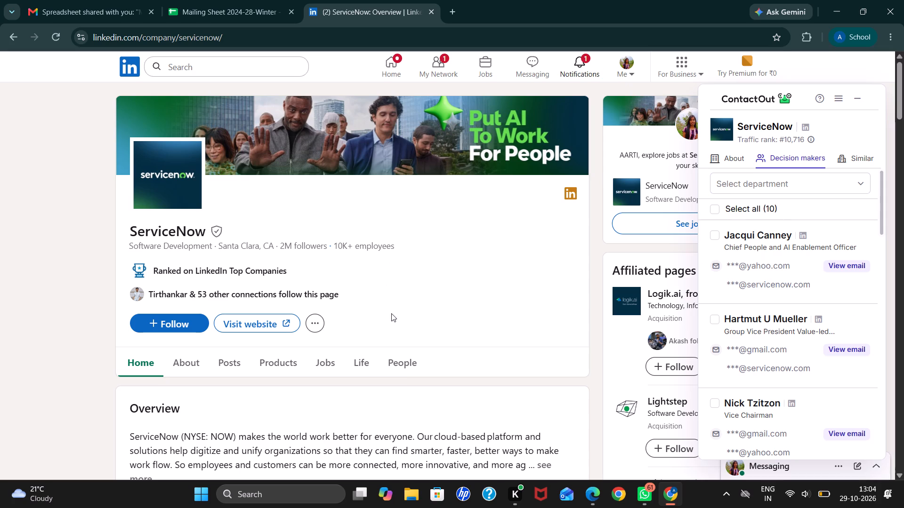
{"action": "left_click", "coordinate": [406, 360]}
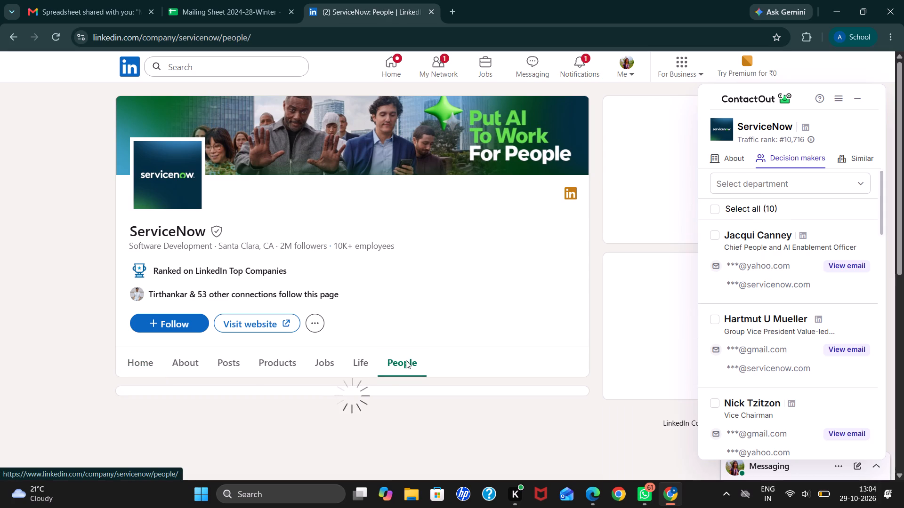
{"action": "scroll", "coordinate": [455, 289], "scroll_direction": "down", "scroll_amount": 2}
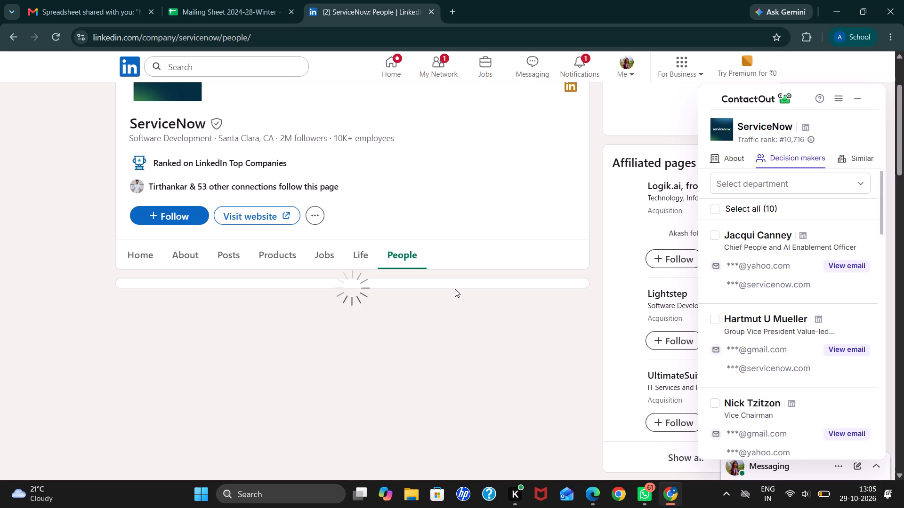
{"action": "scroll", "coordinate": [455, 289], "scroll_direction": "down", "scroll_amount": 2}
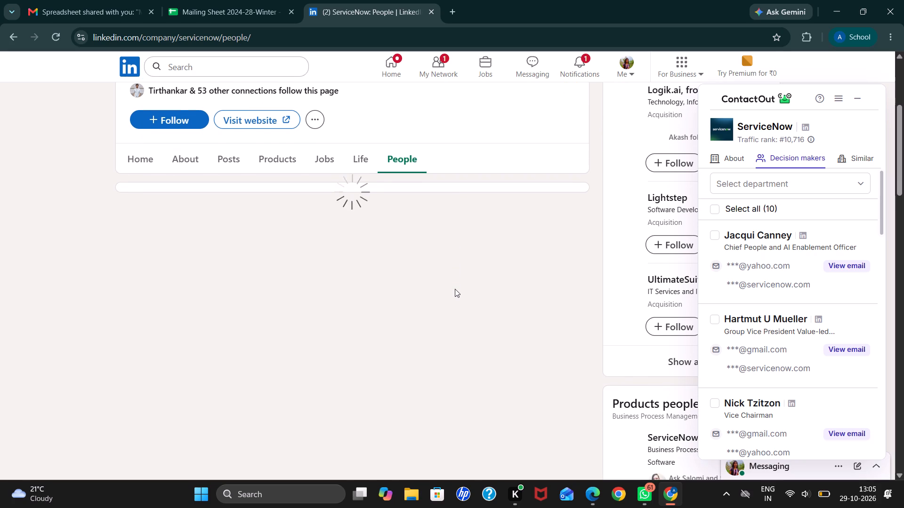
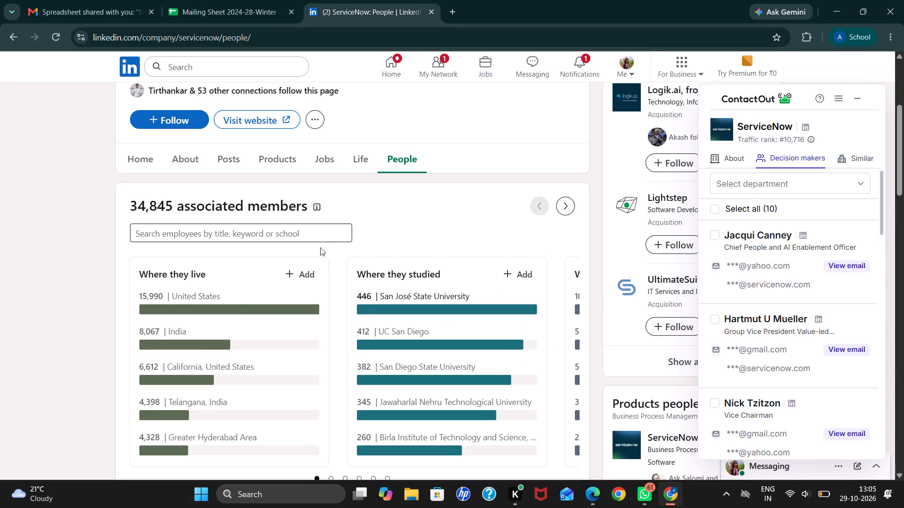
Filter ServiceNow's associated members to those living in India and matching the keywords "hr, talent".
{"action": "left_click", "coordinate": [219, 344]}
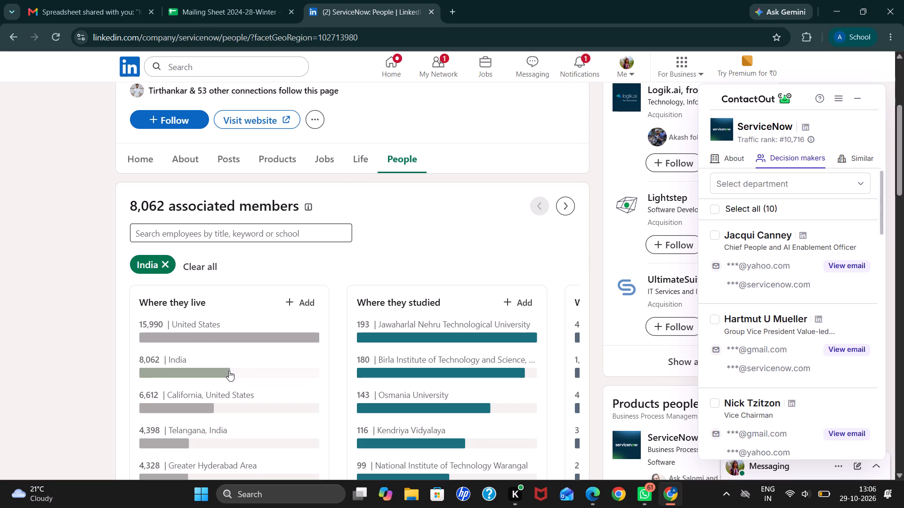
{"action": "left_click", "coordinate": [258, 226]}
{"action": "type", "text": "hr, talent"}
{"action": "key", "text": "Return"}
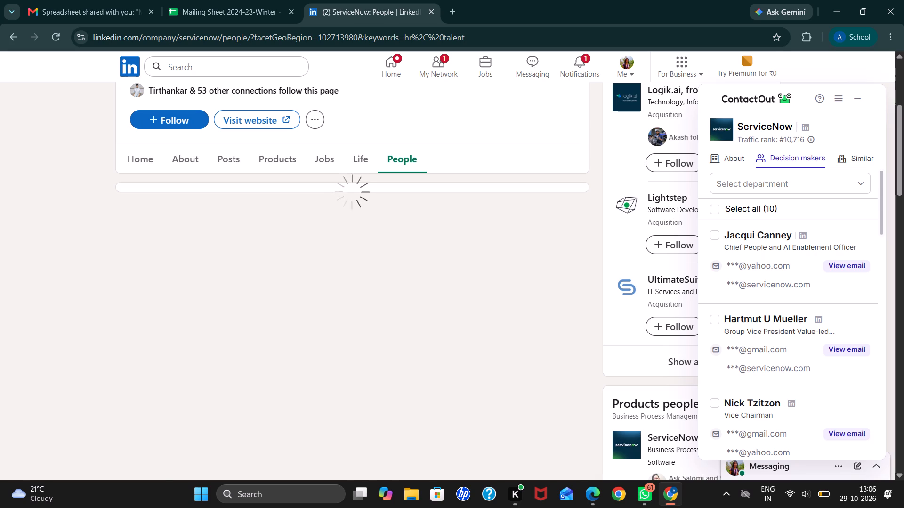
Look through the filtered ServiceNow members for someone in HR or recruitment.
{"action": "scroll", "coordinate": [313, 307], "scroll_direction": "down", "scroll_amount": 2}
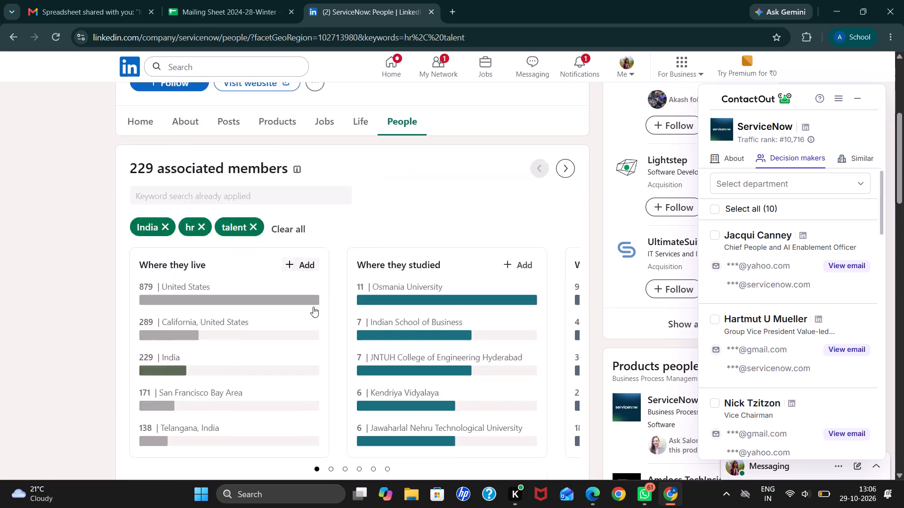
{"action": "scroll", "coordinate": [313, 307], "scroll_direction": "down", "scroll_amount": 6}
{"action": "scroll", "coordinate": [313, 307], "scroll_direction": "up", "scroll_amount": 1}
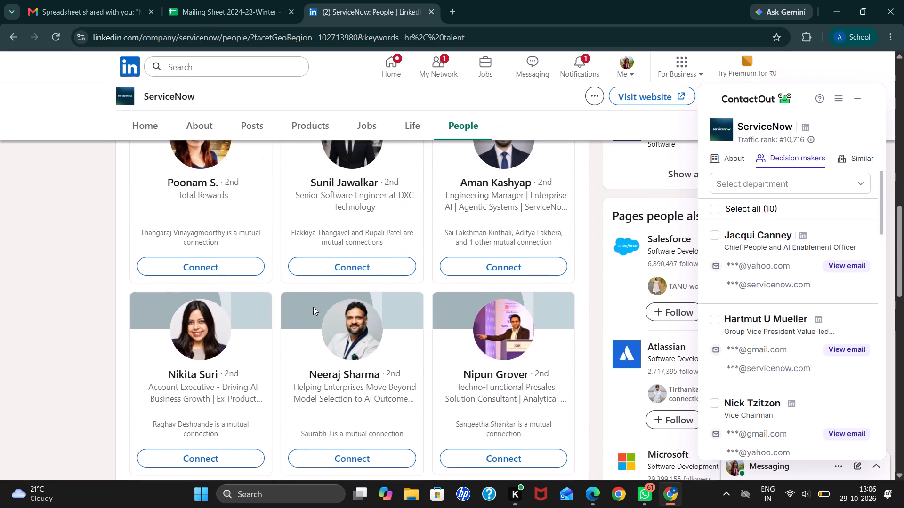
{"action": "scroll", "coordinate": [313, 307], "scroll_direction": "up", "scroll_amount": 4}
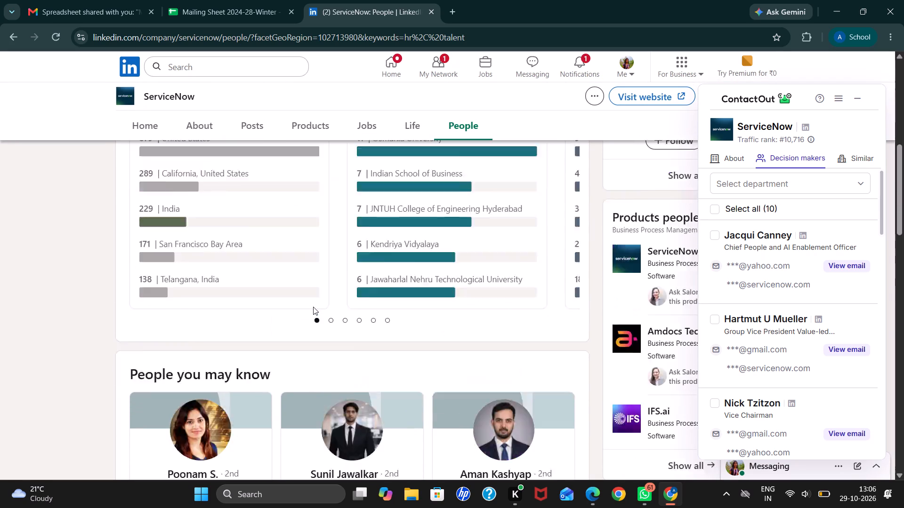
{"action": "scroll", "coordinate": [313, 307], "scroll_direction": "up", "scroll_amount": 2}
{"action": "scroll", "coordinate": [313, 307], "scroll_direction": "down", "scroll_amount": 3}
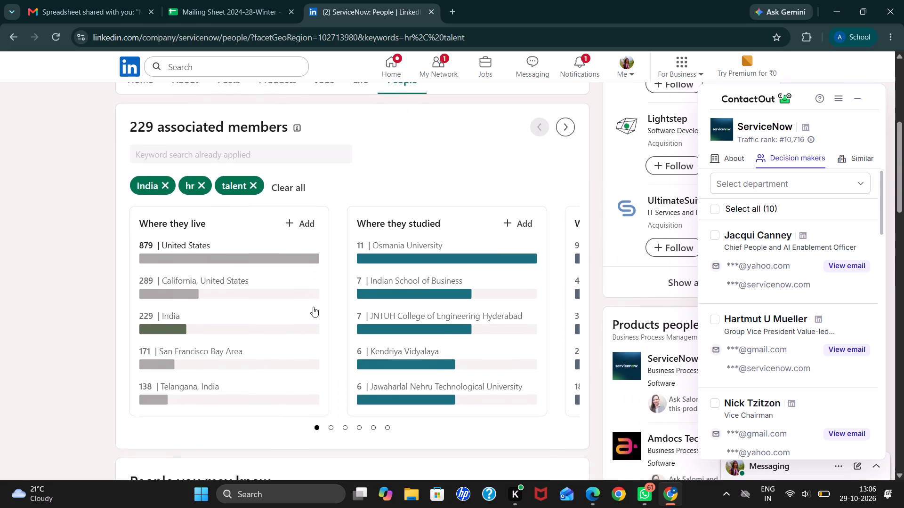
{"action": "scroll", "coordinate": [313, 307], "scroll_direction": "down", "scroll_amount": 6}
{"action": "scroll", "coordinate": [313, 286], "scroll_direction": "up", "scroll_amount": 4}
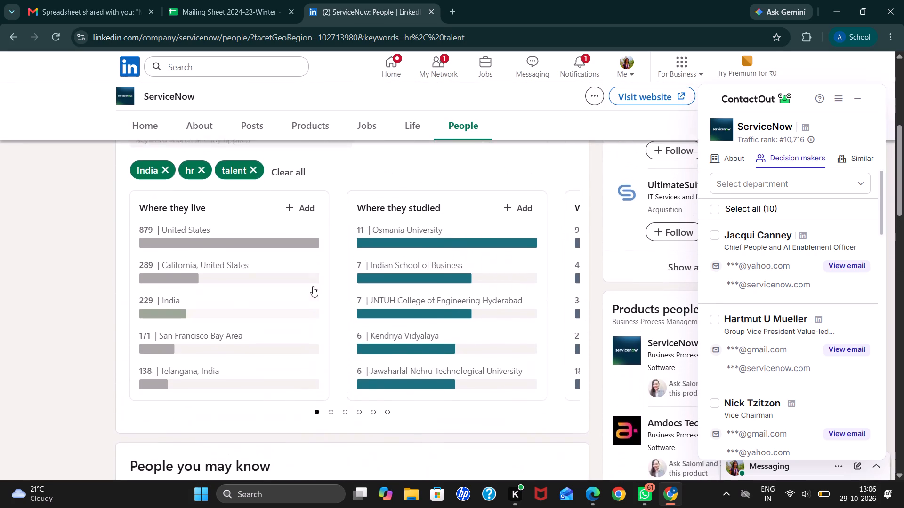
{"action": "scroll", "coordinate": [313, 286], "scroll_direction": "up", "scroll_amount": 2}
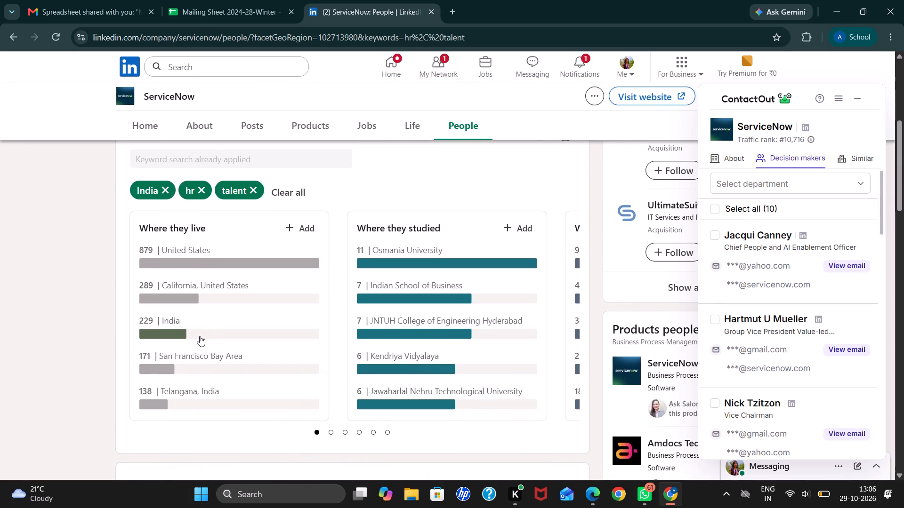
{"action": "scroll", "coordinate": [200, 336], "scroll_direction": "down", "scroll_amount": 6}
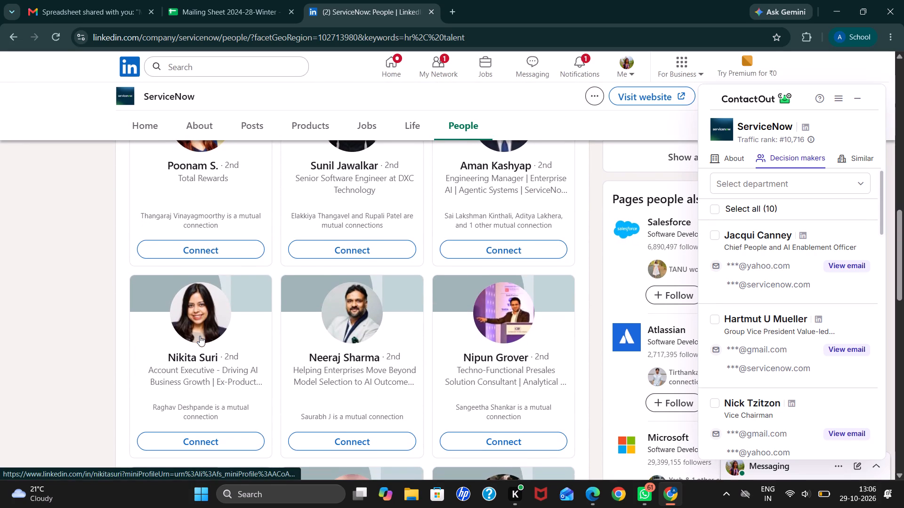
{"action": "scroll", "coordinate": [200, 336], "scroll_direction": "down", "scroll_amount": 4}
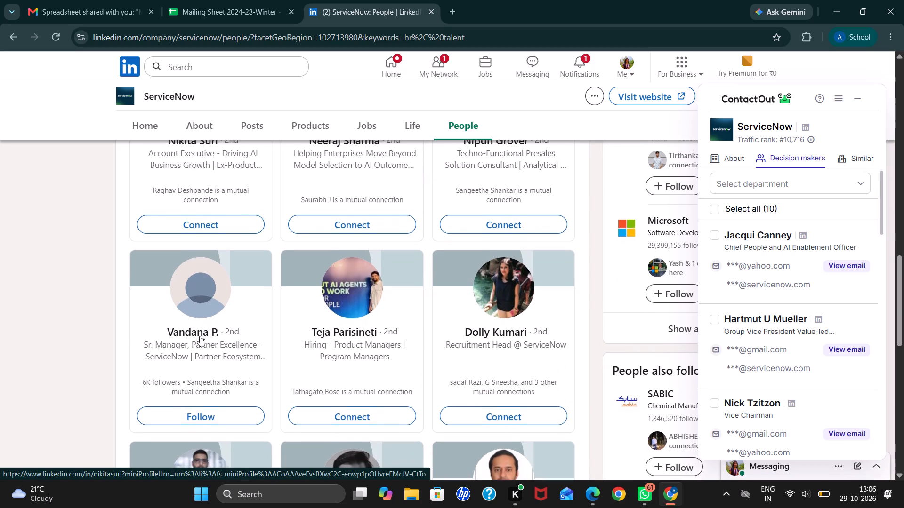
{"action": "scroll", "coordinate": [200, 336], "scroll_direction": "down", "scroll_amount": 1}
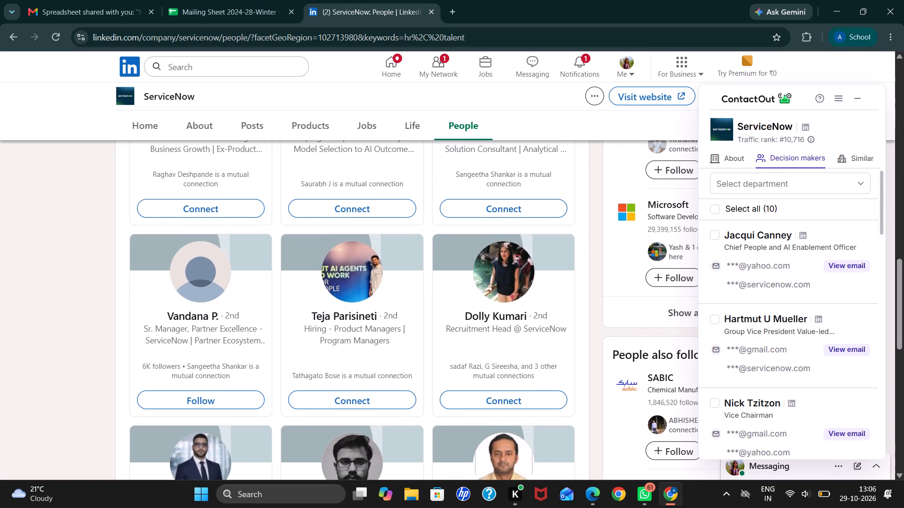
{"action": "left_click", "coordinate": [508, 288]}
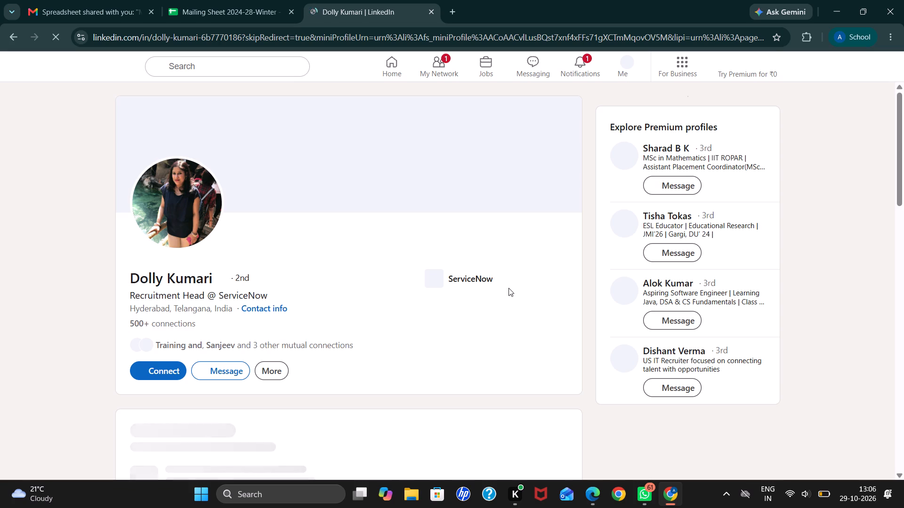
{"action": "scroll", "coordinate": [508, 288], "scroll_direction": "up", "scroll_amount": 4}
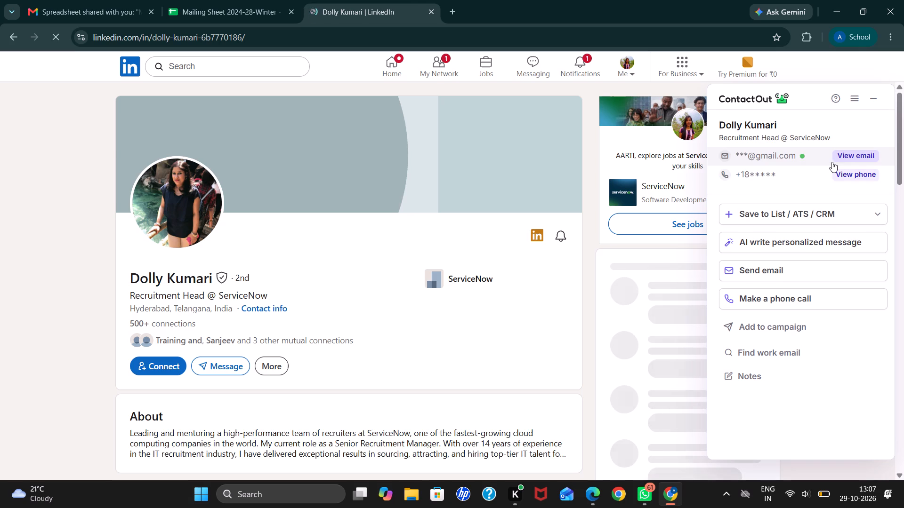
{"action": "scroll", "coordinate": [50, 198], "scroll_direction": "right", "scroll_amount": 20}
{"action": "scroll", "coordinate": [50, 198], "scroll_direction": "right", "scroll_amount": 4}
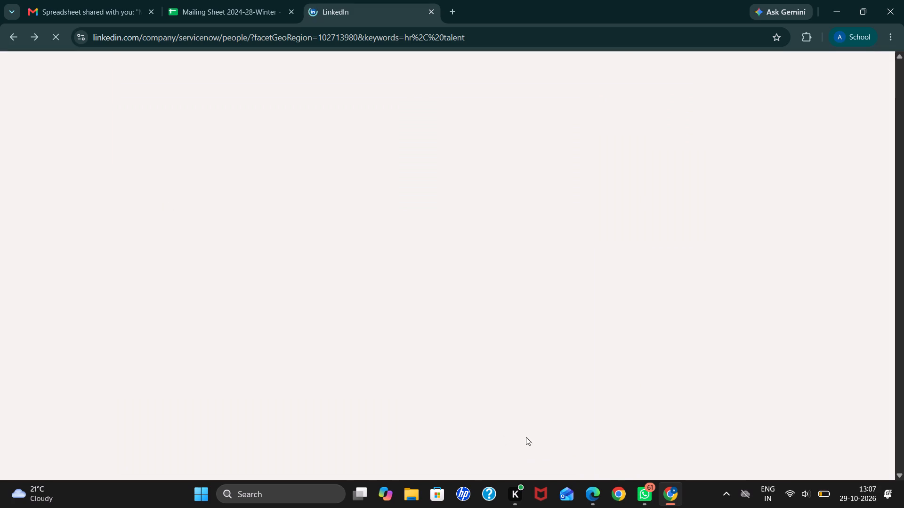
Switch the laptop's Wi-Fi connection from NITS-WiFi to the NARZO 70 5G network and return to the ServiceNow People page.
{"action": "left_click", "coordinate": [793, 507]}
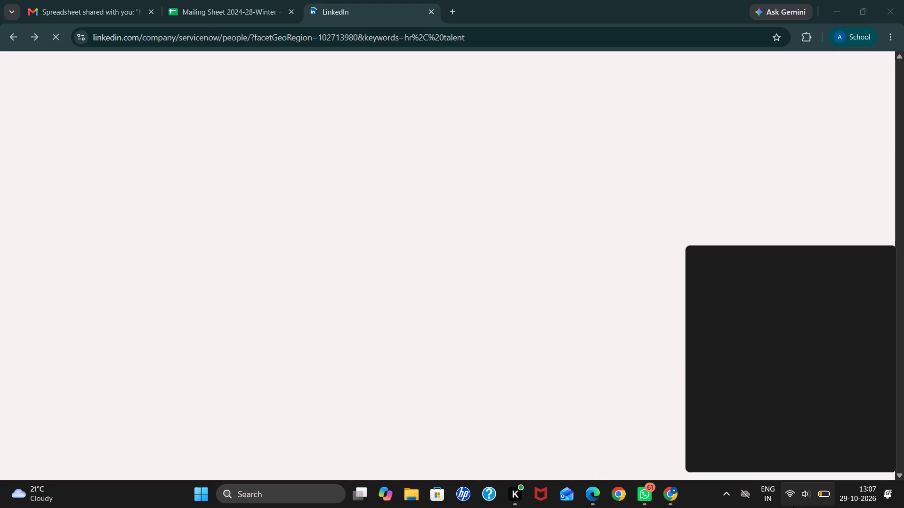
{"action": "left_click", "coordinate": [738, 282]}
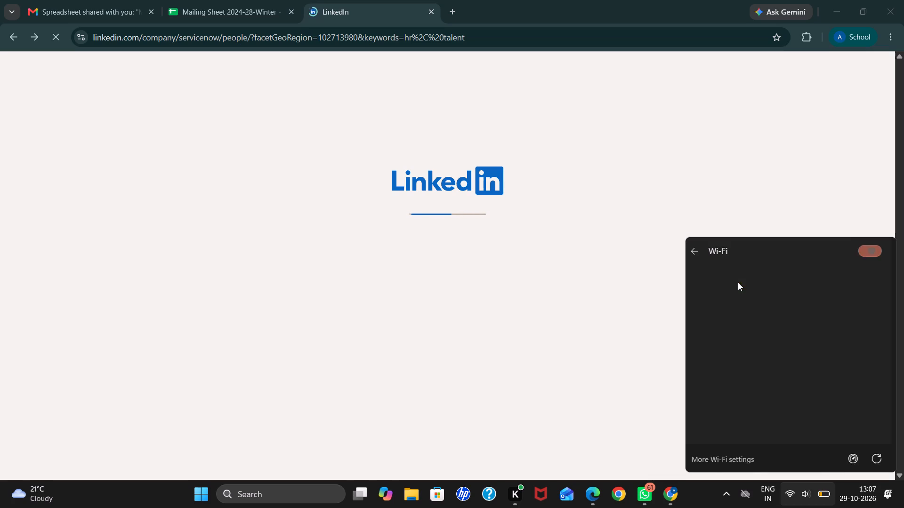
{"action": "scroll", "coordinate": [775, 363], "scroll_direction": "down", "scroll_amount": 1}
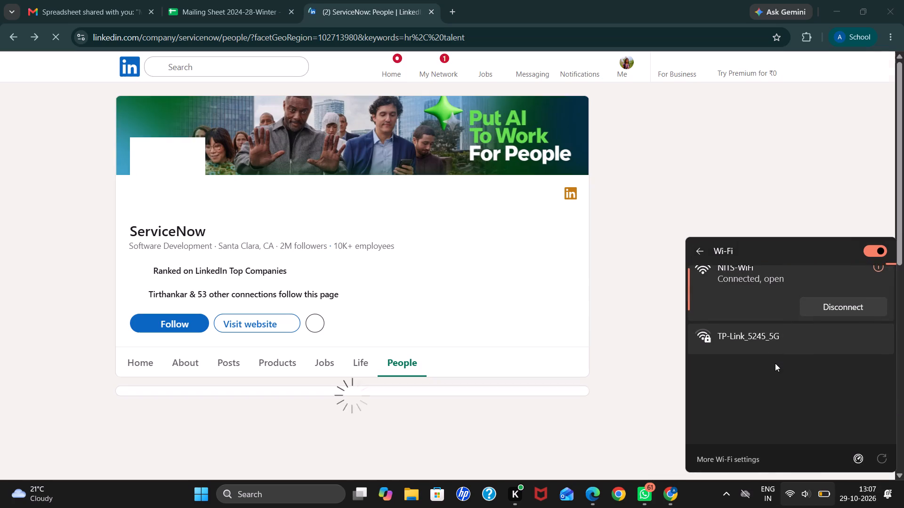
{"action": "scroll", "coordinate": [775, 363], "scroll_direction": "down", "scroll_amount": 1}
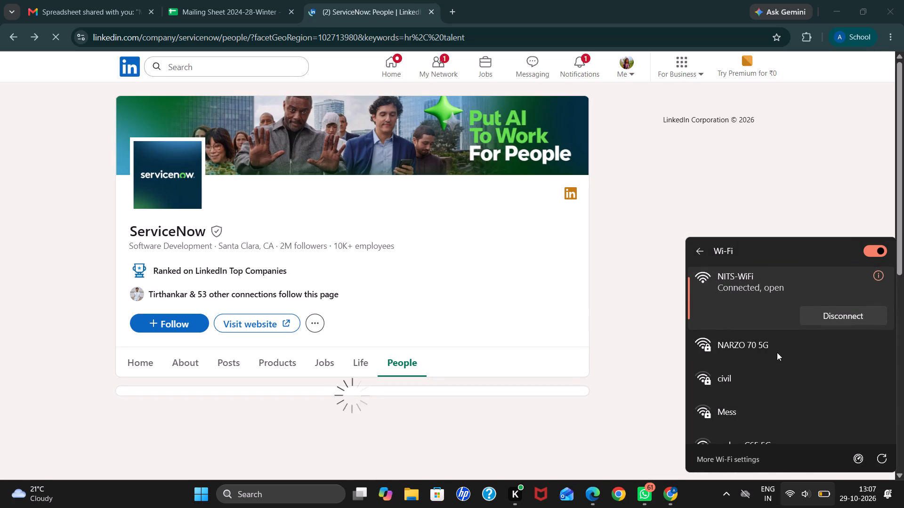
{"action": "left_click", "coordinate": [779, 346]}
{"action": "left_click", "coordinate": [824, 367]}
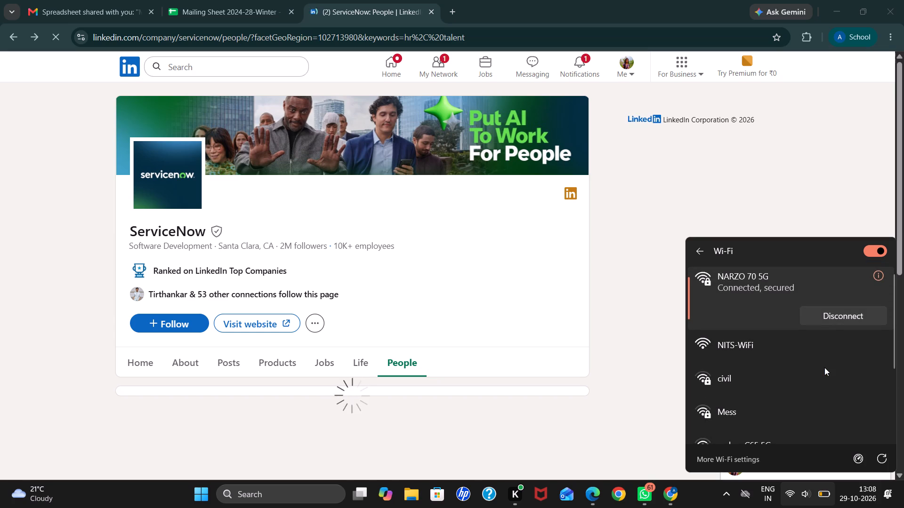
{"action": "left_click", "coordinate": [613, 336]}
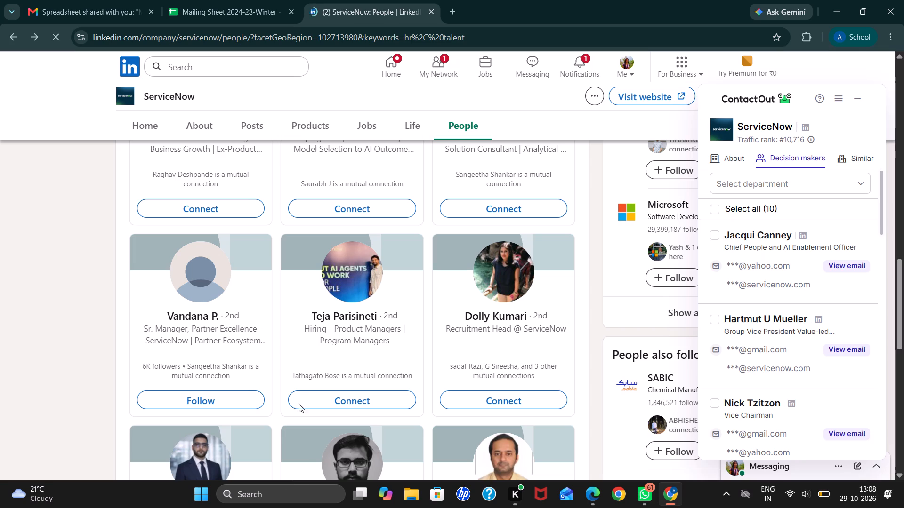
Look through the reloaded list of ServiceNow members in India for HR or recruitment contacts.
{"action": "scroll", "coordinate": [340, 363], "scroll_direction": "down", "scroll_amount": 3}
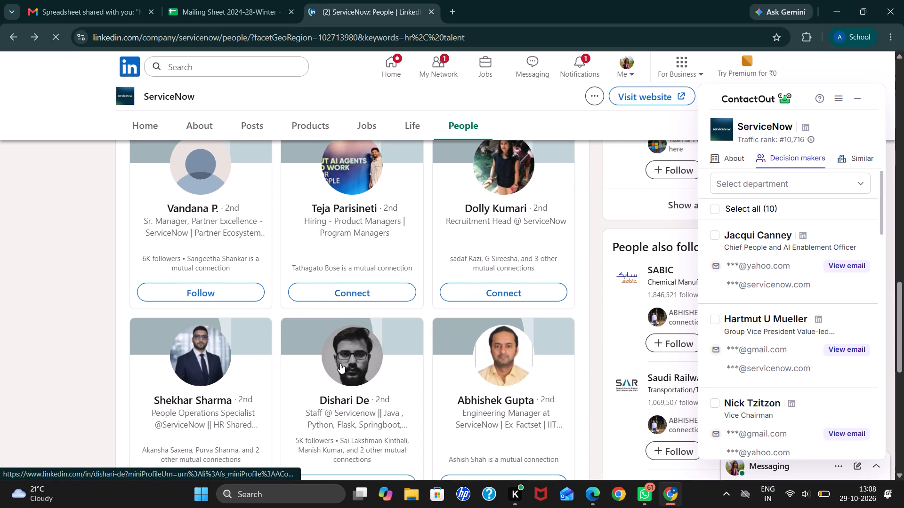
{"action": "scroll", "coordinate": [340, 363], "scroll_direction": "down", "scroll_amount": 3}
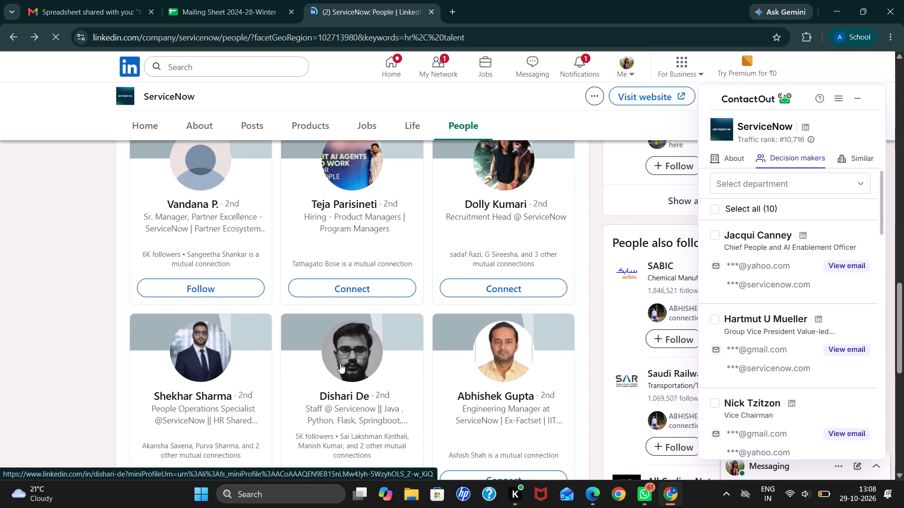
{"action": "scroll", "coordinate": [340, 363], "scroll_direction": "down", "scroll_amount": 3}
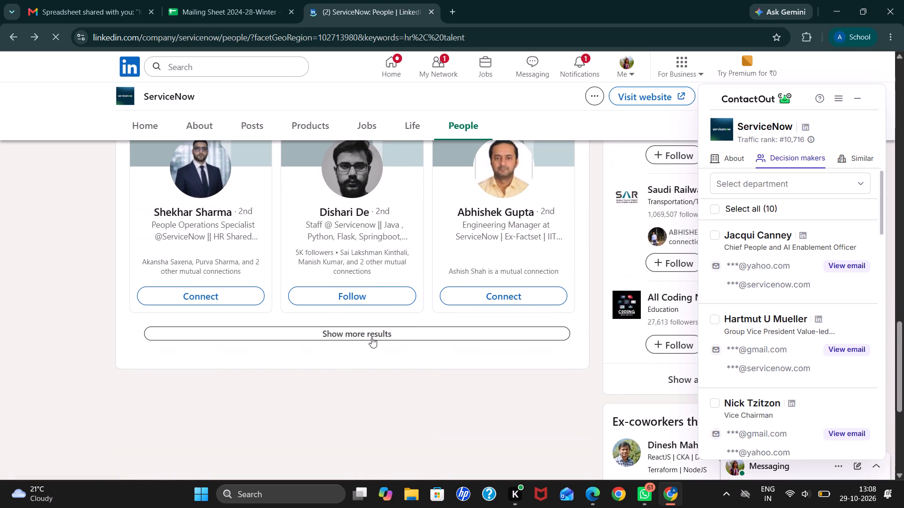
{"action": "left_click", "coordinate": [383, 331]}
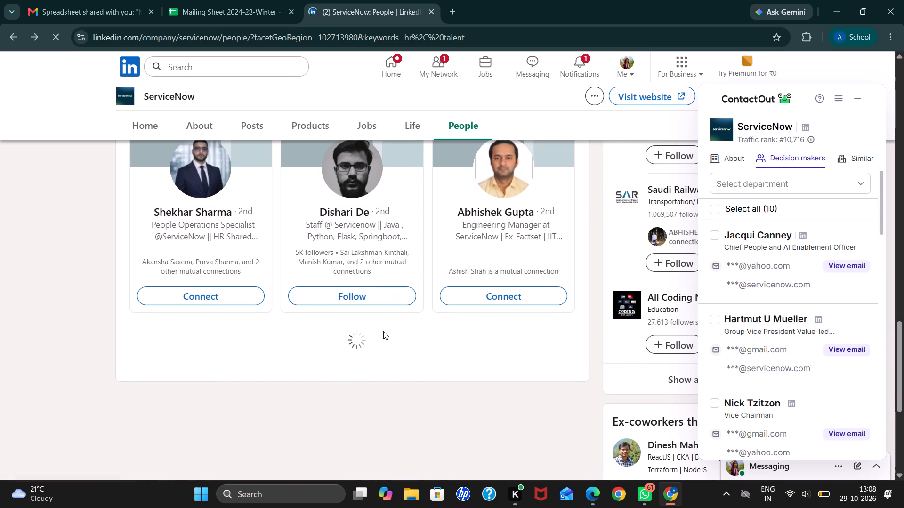
{"action": "scroll", "coordinate": [383, 331], "scroll_direction": "down", "scroll_amount": 1}
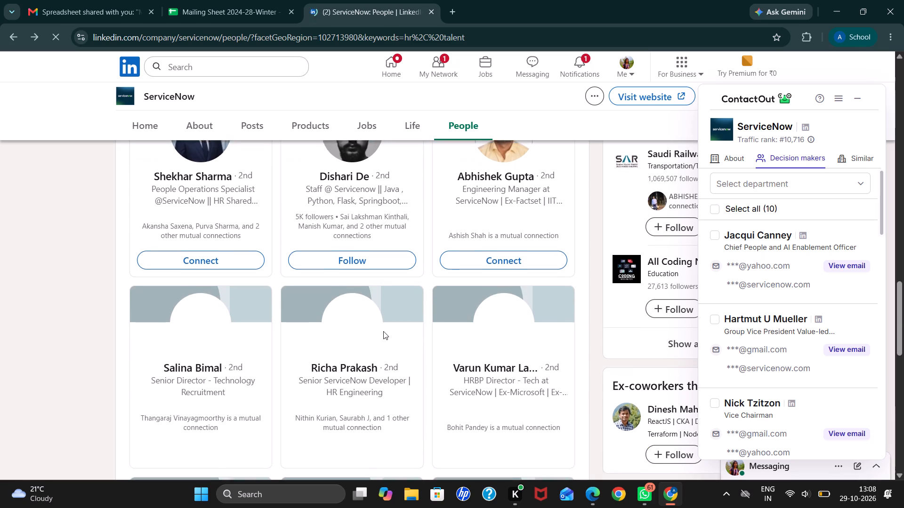
{"action": "scroll", "coordinate": [383, 331], "scroll_direction": "down", "scroll_amount": 2}
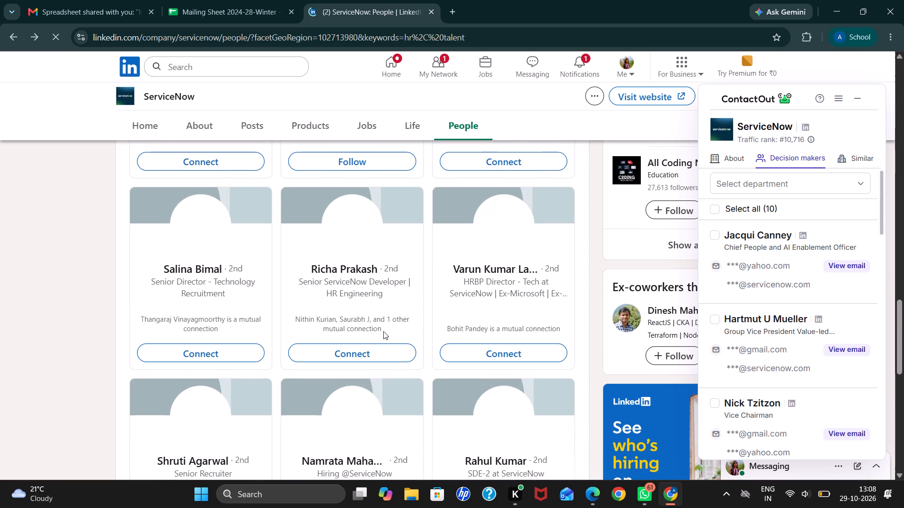
{"action": "left_click", "coordinate": [197, 239]}
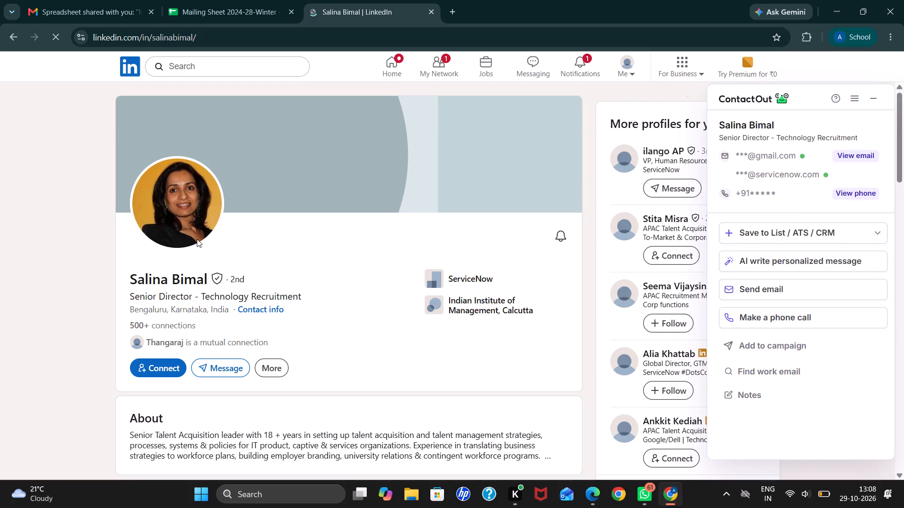
{"action": "left_click", "coordinate": [859, 193]}
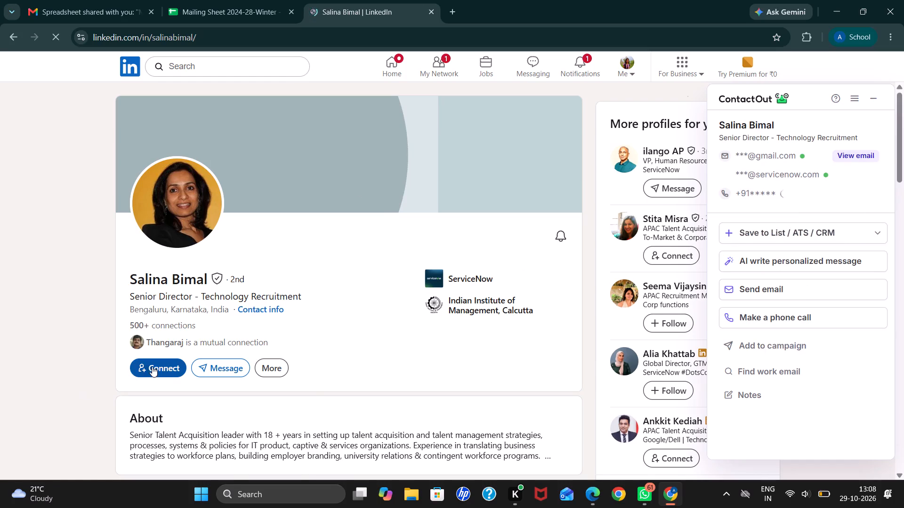
Send the Senior Director - Technology Recruitment a LinkedIn connection invitation without a note.
{"action": "left_click", "coordinate": [156, 368]}
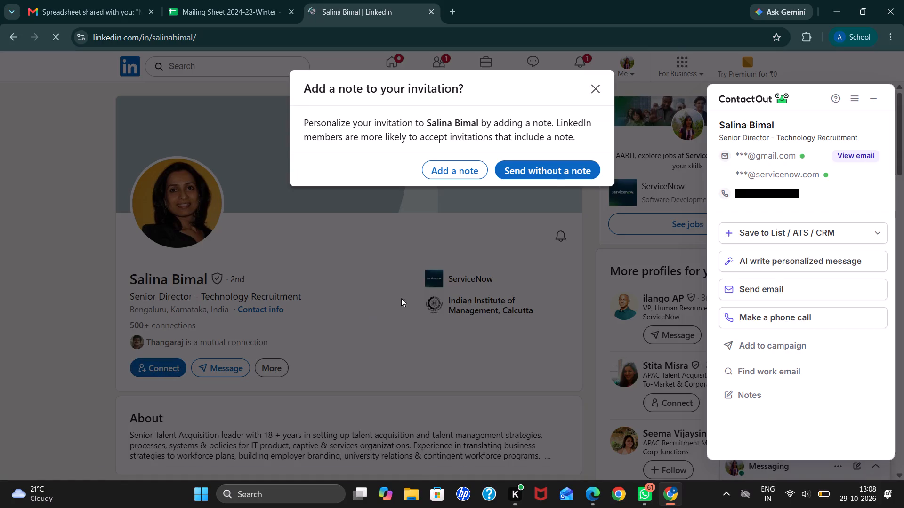
{"action": "left_click", "coordinate": [551, 172]}
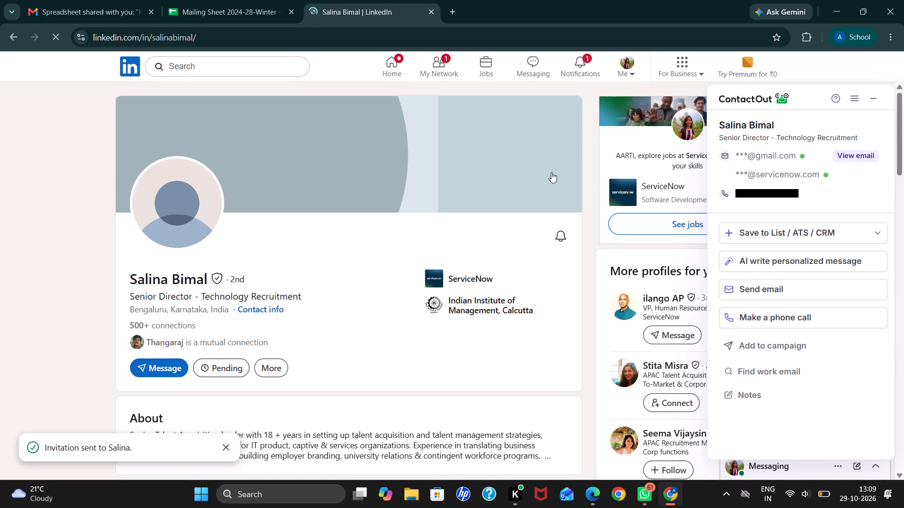
{"action": "scroll", "coordinate": [551, 172], "scroll_direction": "up", "scroll_amount": 2}
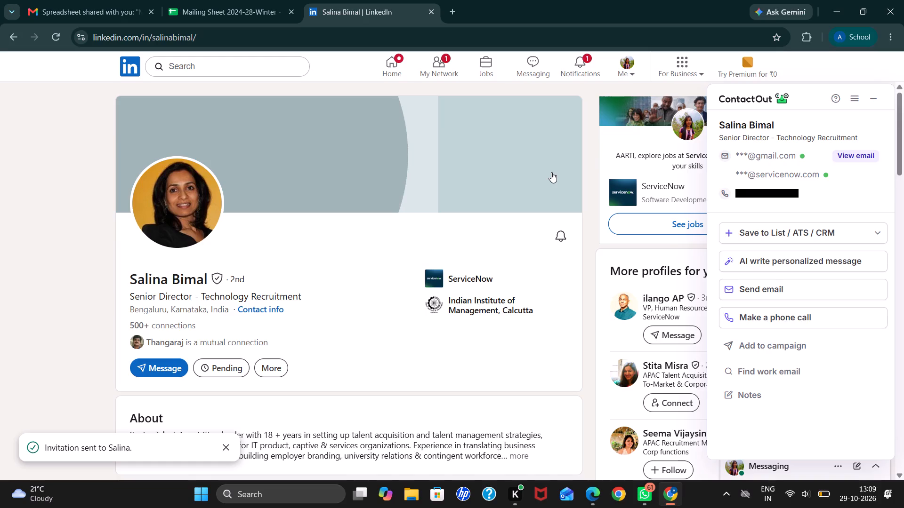
Leave the recruiter's profile, close the ServiceNow LinkedIn tab, and open a new tab.
{"action": "scroll", "coordinate": [0, 230], "scroll_direction": "right", "scroll_amount": 20}
{"action": "scroll", "coordinate": [0, 230], "scroll_direction": "right", "scroll_amount": 2}
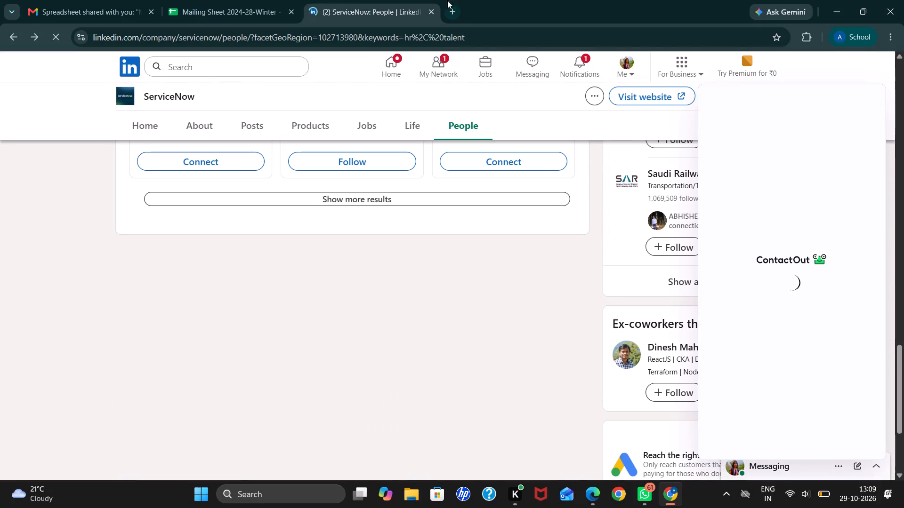
{"action": "left_click", "coordinate": [432, 11]}
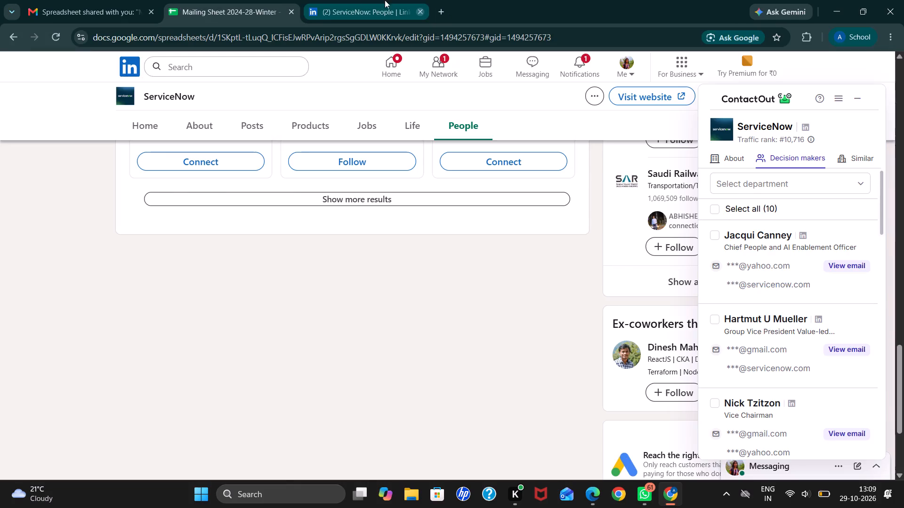
{"action": "left_click", "coordinate": [312, 8]}
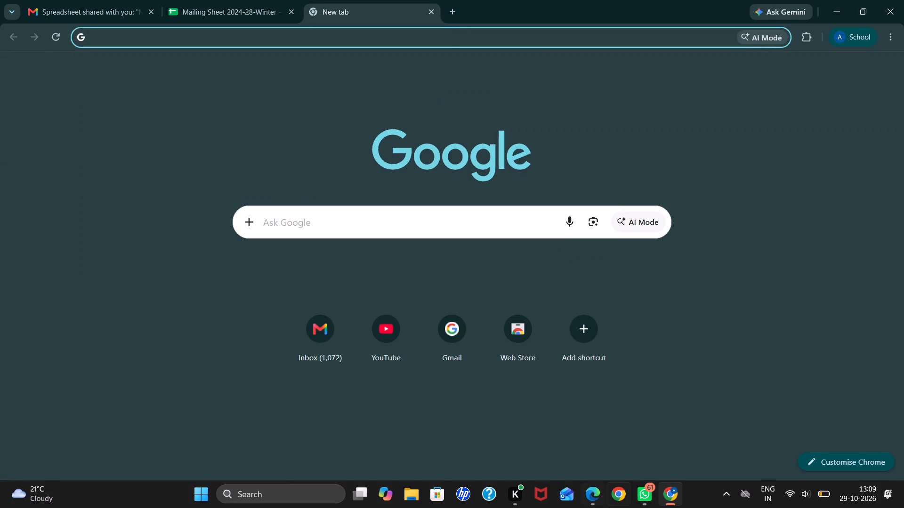
Copy the company name TECHVIC SYSTEMS LLP from cell B721 of the AIML Winter Database sheet in Edge.
{"action": "left_click", "coordinate": [591, 500]}
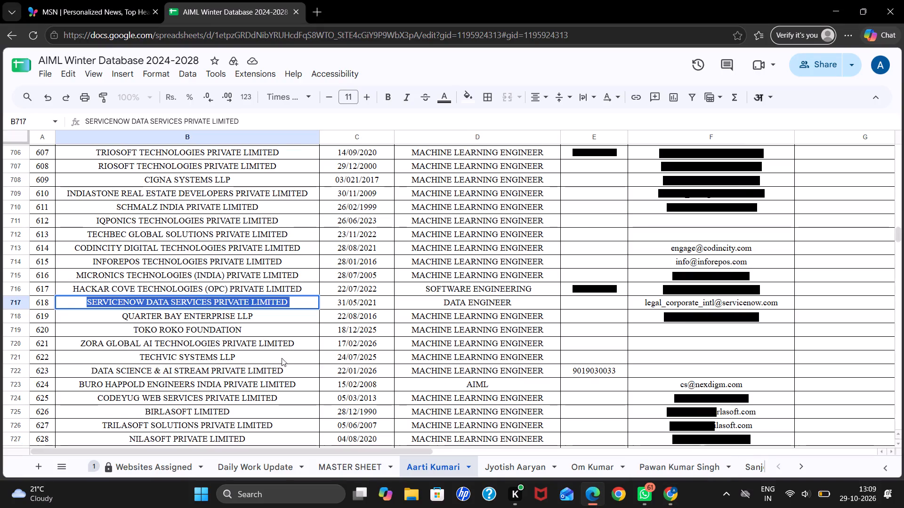
{"action": "double_click", "coordinate": [254, 359]}
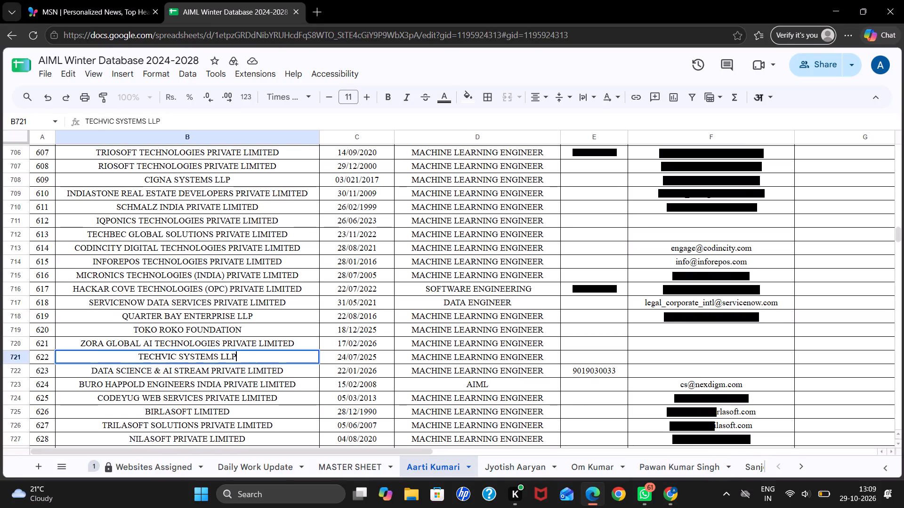
{"action": "key", "text": "ctrl+a"}
{"action": "key", "text": "ctrl+c"}
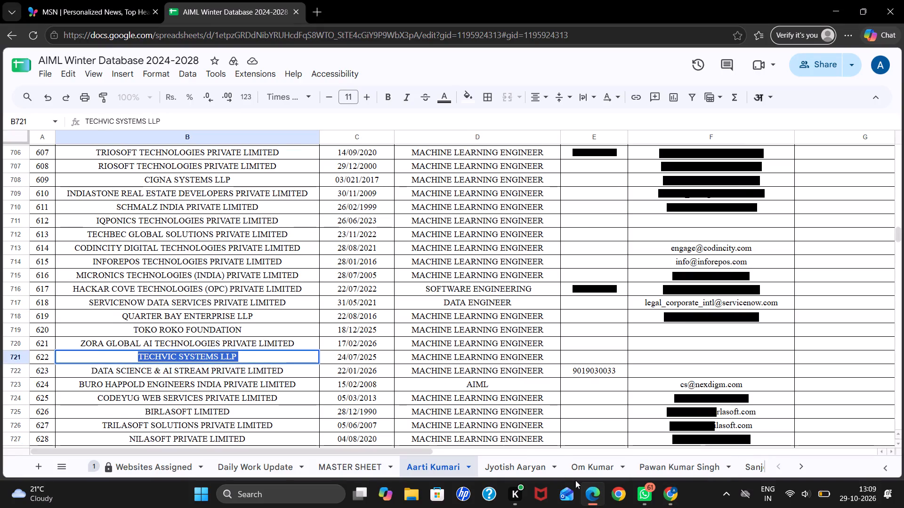
In Chrome, rerun the earlier EMERSON FORGE contact query and replace its company name with TECHVIC SYSTEMS LLP.
{"action": "left_click", "coordinate": [674, 498]}
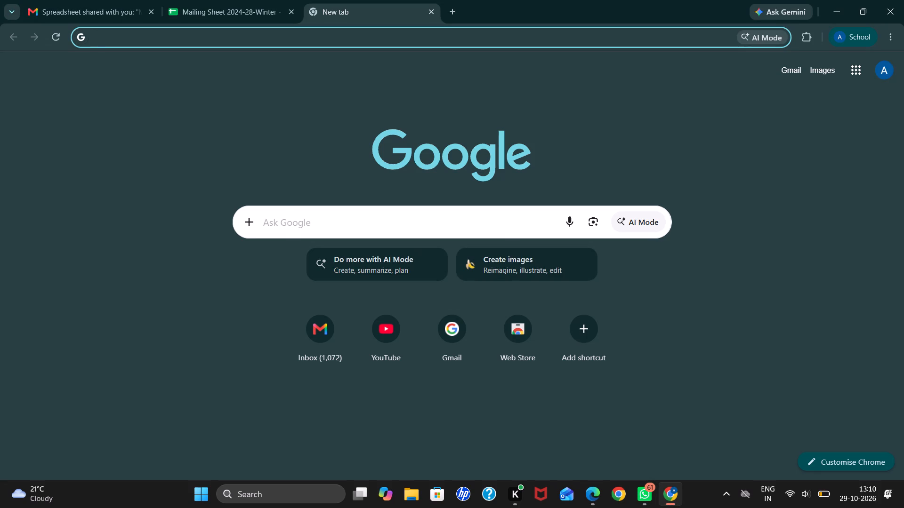
{"action": "left_click", "coordinate": [410, 223]}
{"action": "left_click", "coordinate": [394, 251]}
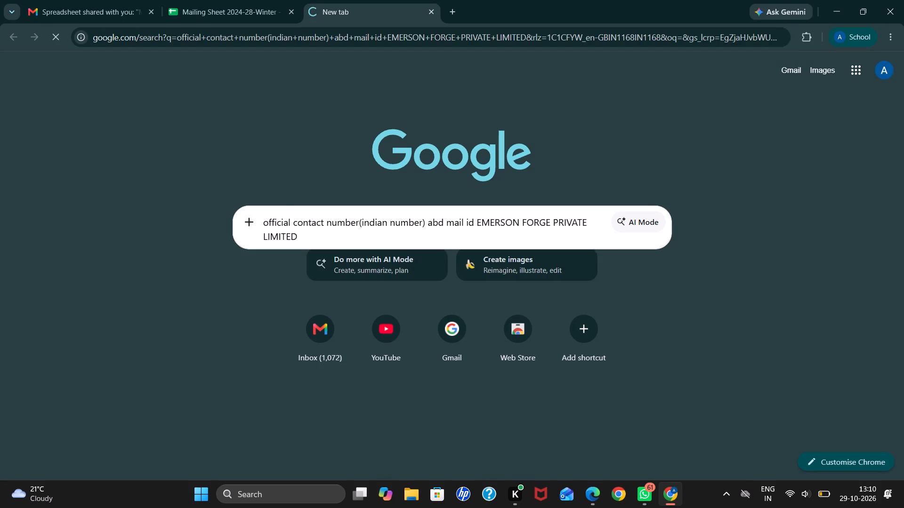
{"action": "left_click_drag", "start_coordinate": [478, 224], "coordinate": [488, 257]}
{"action": "key", "text": "BackSpace"}
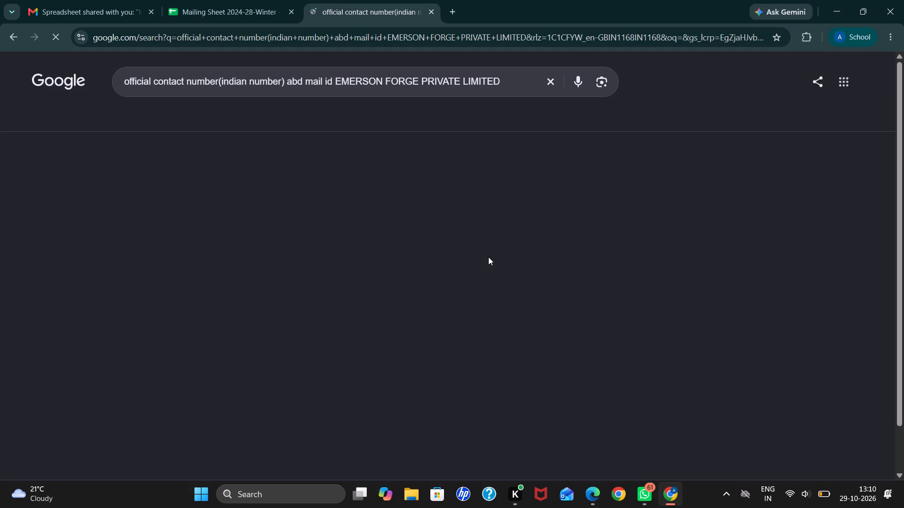
{"action": "key", "text": "ctrl+v"}
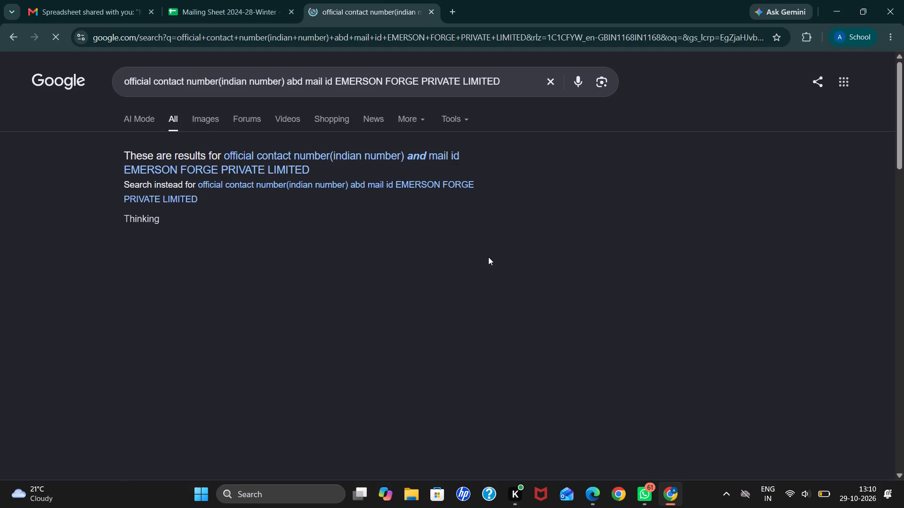
{"action": "left_click_drag", "start_coordinate": [335, 82], "coordinate": [903, 23]}
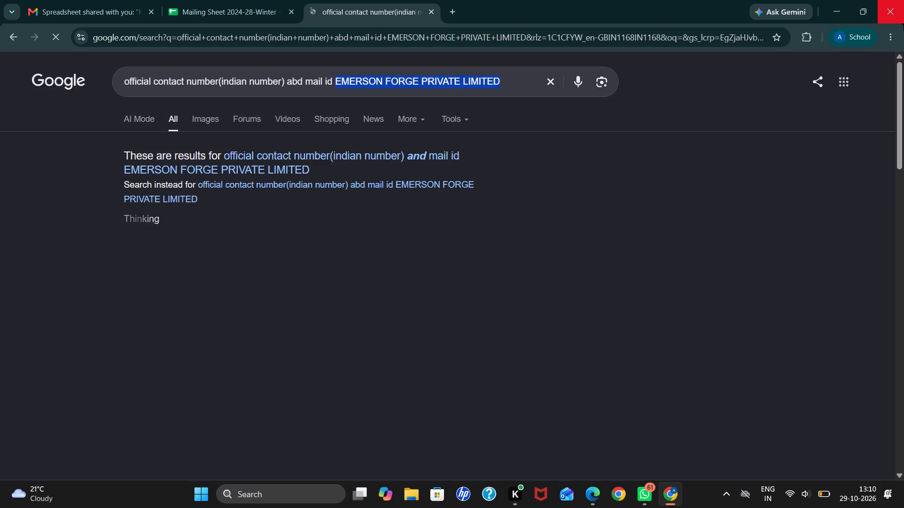
Replace the company name in the contact query with TECHVIC SYSTEMS LLP and search for its official Indian number and mail ID.
{"action": "key", "text": "BackSpace"}
{"action": "key", "text": "ctrl+v"}
{"action": "key", "text": "Return"}
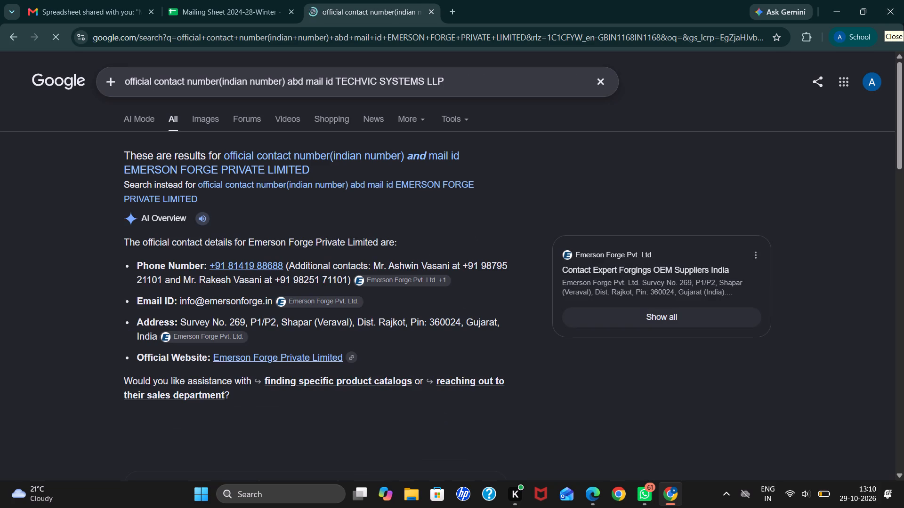
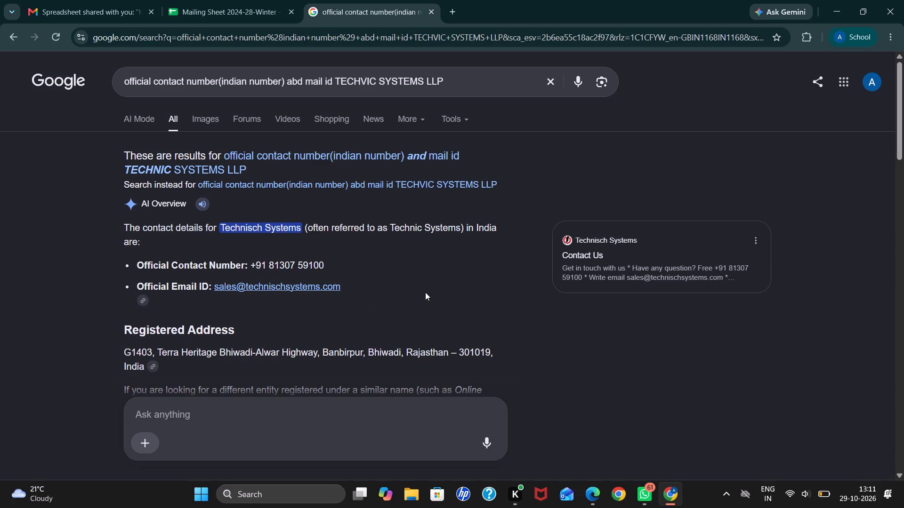
Review the AI Overview in the search results for an official Indian contact number and email ID for TECHVIC SYSTEMS LLP.
{"action": "scroll", "coordinate": [425, 292], "scroll_direction": "down", "scroll_amount": 1}
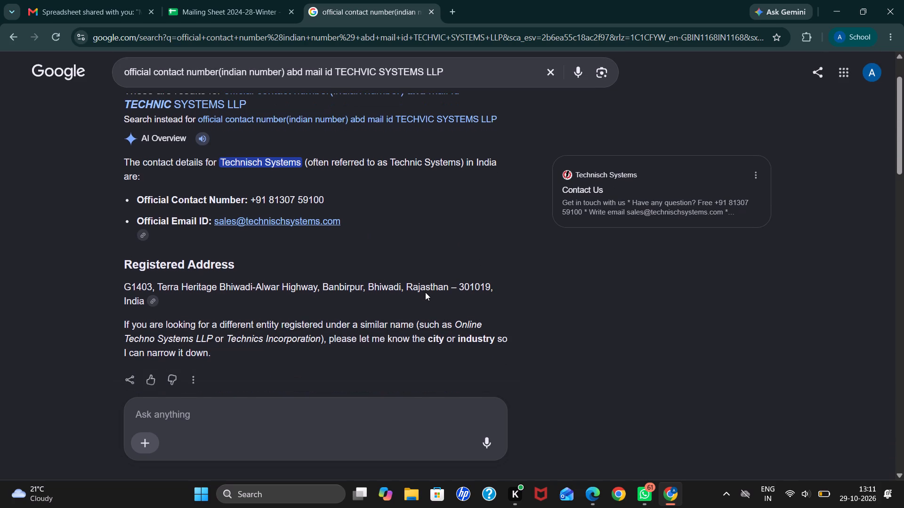
{"action": "scroll", "coordinate": [425, 292], "scroll_direction": "down", "scroll_amount": 3}
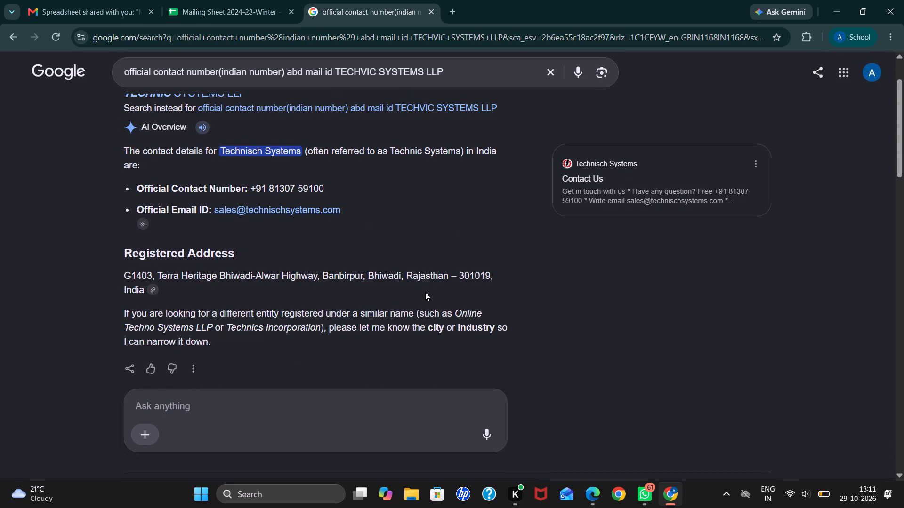
{"action": "scroll", "coordinate": [425, 292], "scroll_direction": "down", "scroll_amount": 1}
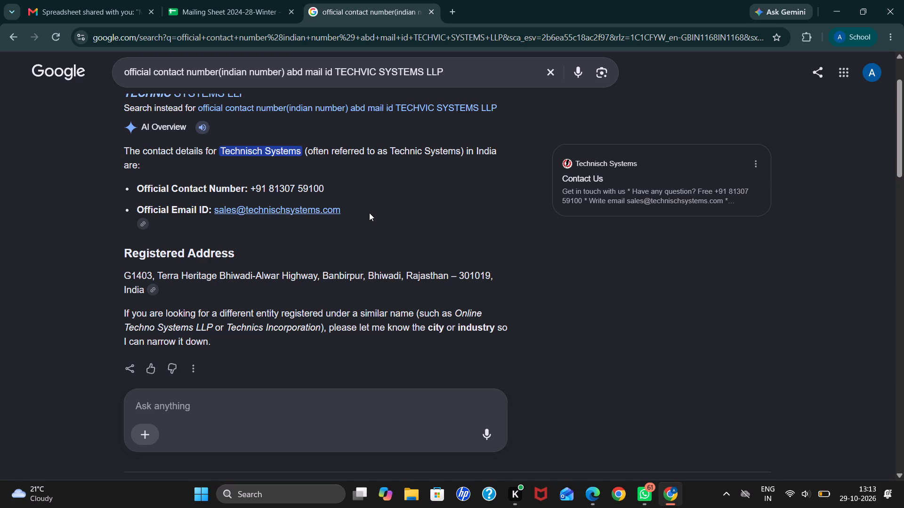
Examine the search results for TECHVIC SYSTEMS LLP for an official Indian contact number and email address.
{"action": "scroll", "coordinate": [369, 213], "scroll_direction": "down", "scroll_amount": 1}
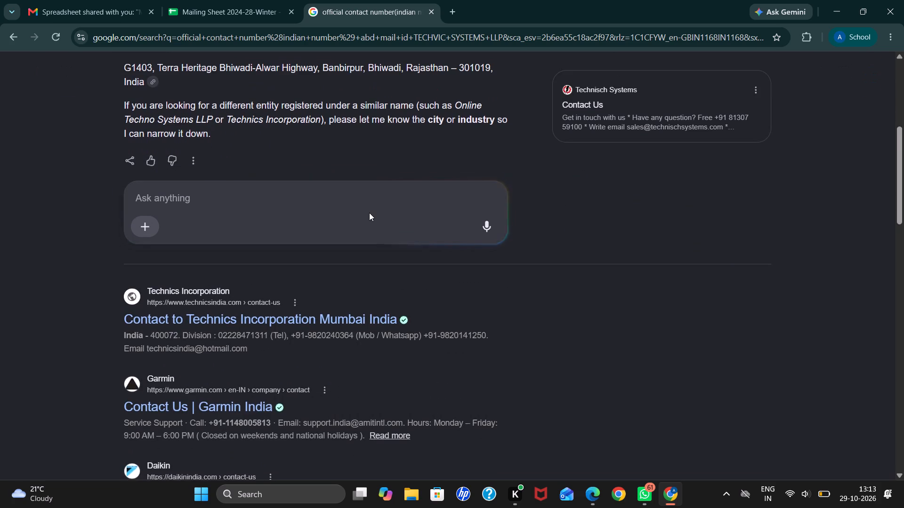
{"action": "scroll", "coordinate": [369, 213], "scroll_direction": "up", "scroll_amount": 5}
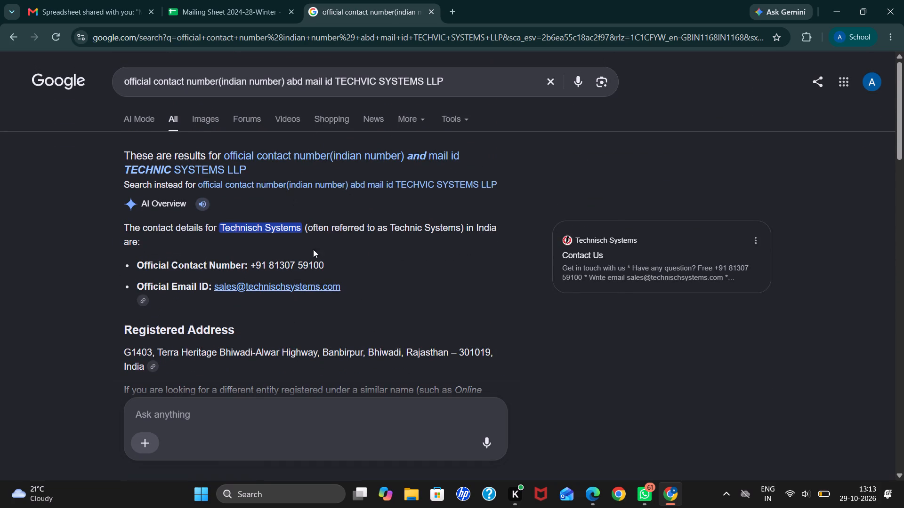
{"action": "scroll", "coordinate": [371, 250], "scroll_direction": "down", "scroll_amount": 1}
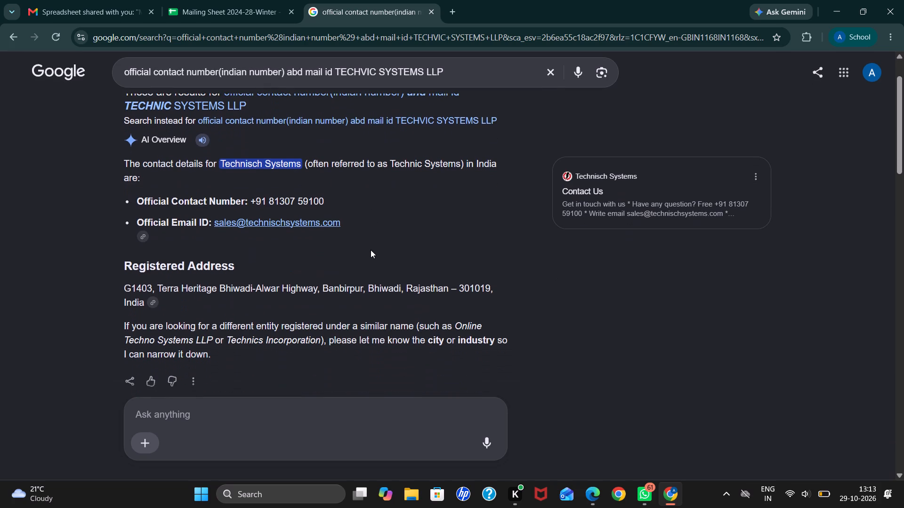
{"action": "scroll", "coordinate": [371, 250], "scroll_direction": "down", "scroll_amount": 1}
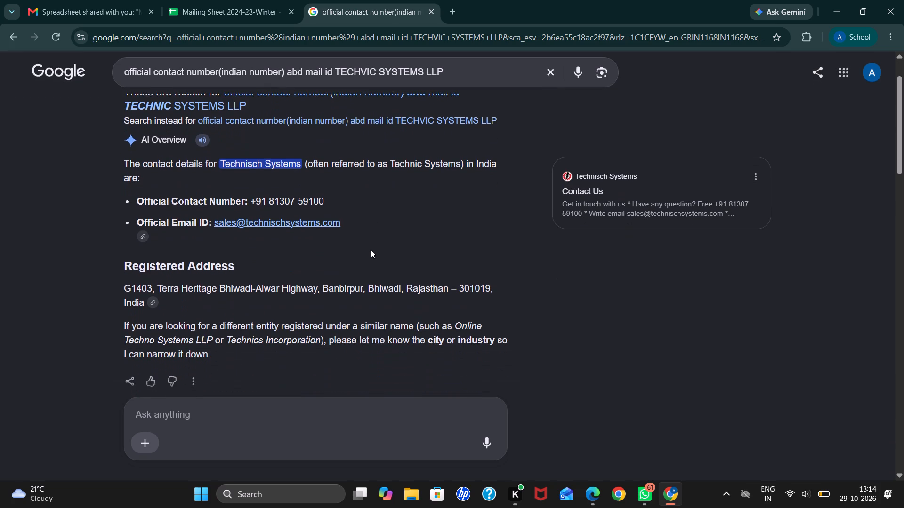